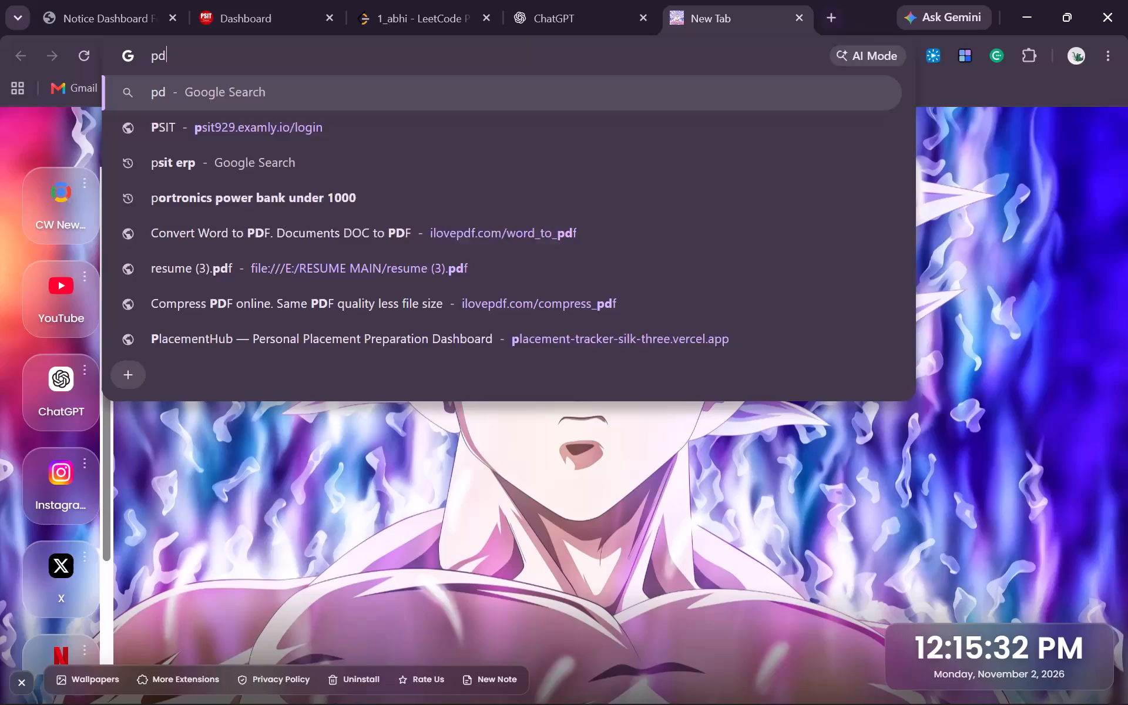
Search the web for "pdf to word" and open the iLovePDF PDF to Word converter.
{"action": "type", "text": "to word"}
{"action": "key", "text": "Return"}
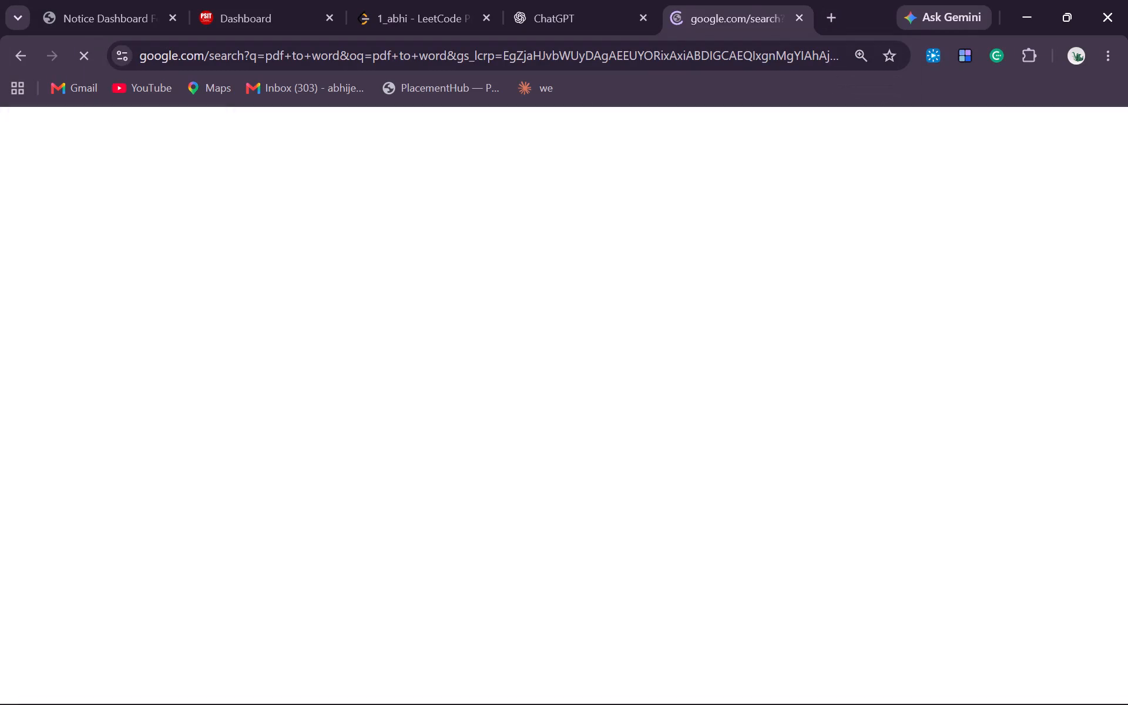
{"action": "left_click", "coordinate": [381, 328]}
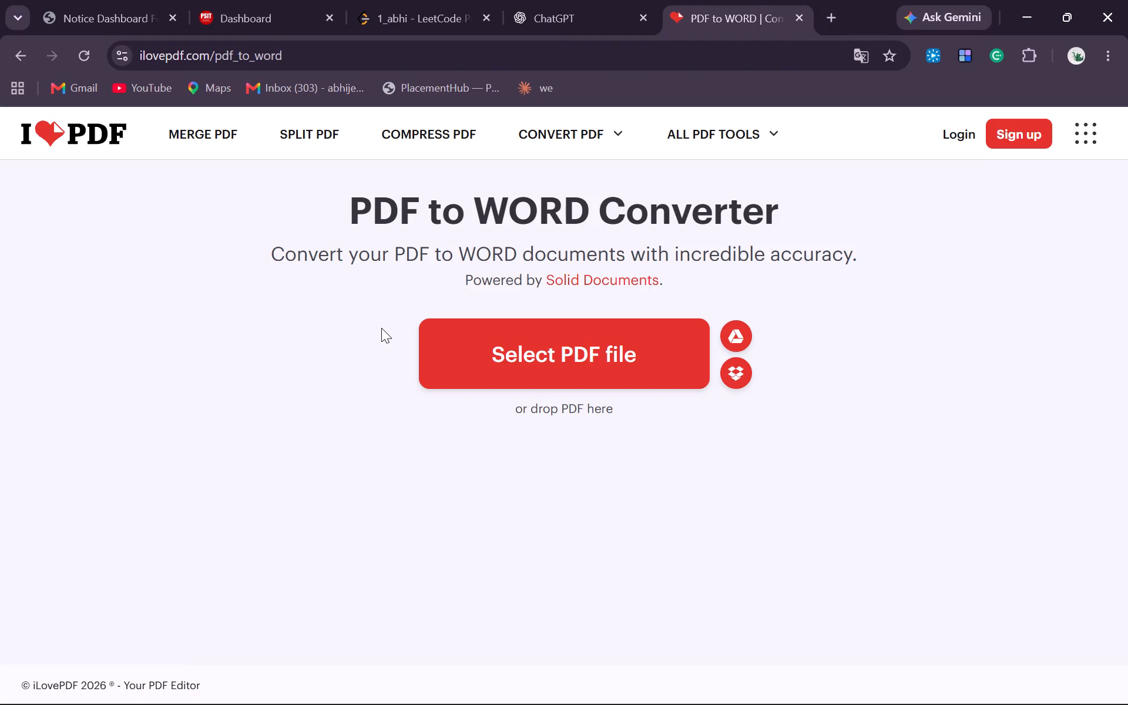
Upload the 016 web PDF from Downloads, convert it to Word and download the converted document.
{"action": "left_click", "coordinate": [490, 329]}
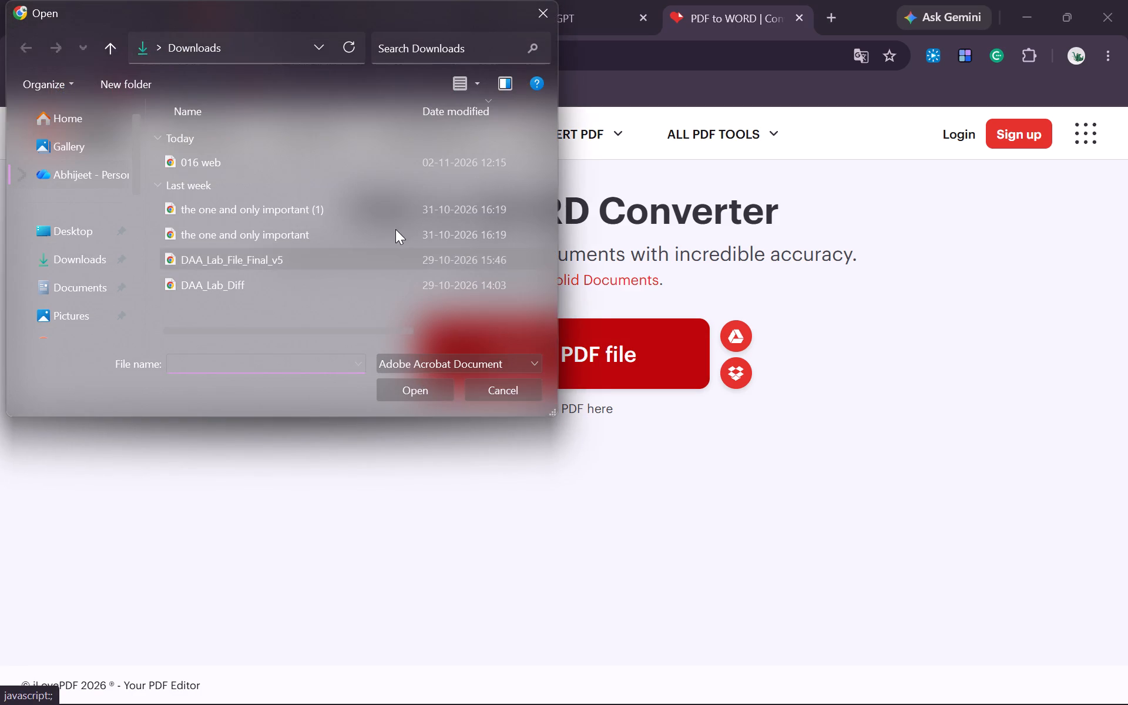
{"action": "left_click", "coordinate": [382, 168]}
{"action": "left_click", "coordinate": [433, 383]}
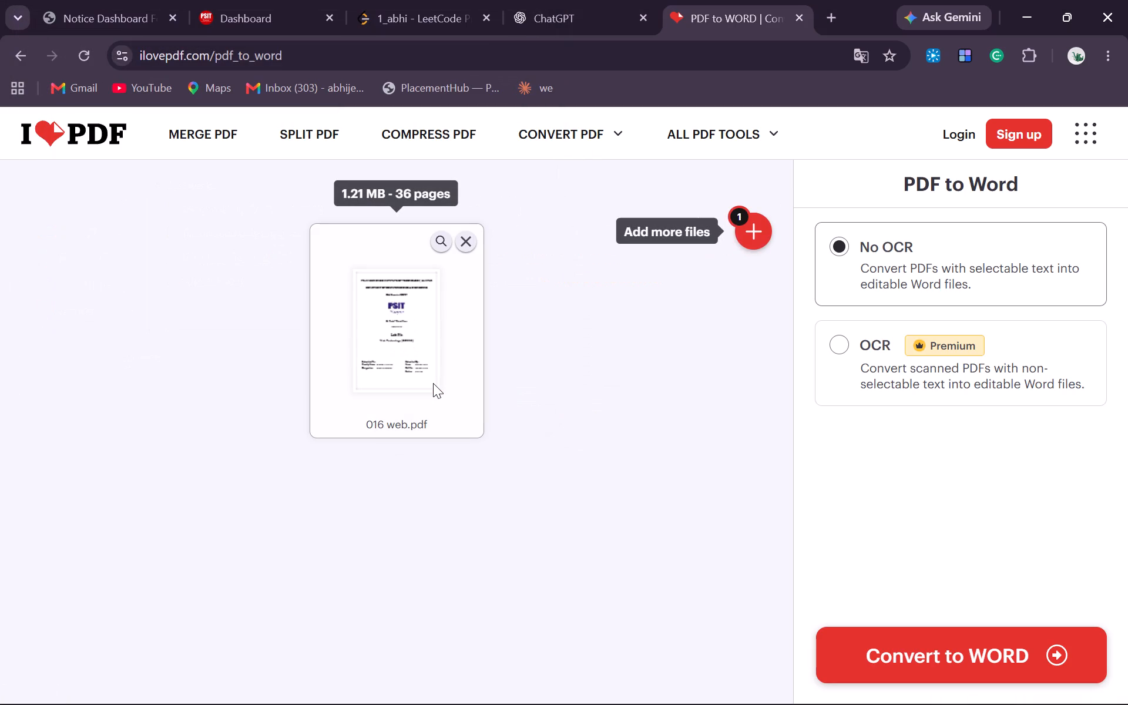
{"action": "left_click", "coordinate": [935, 633]}
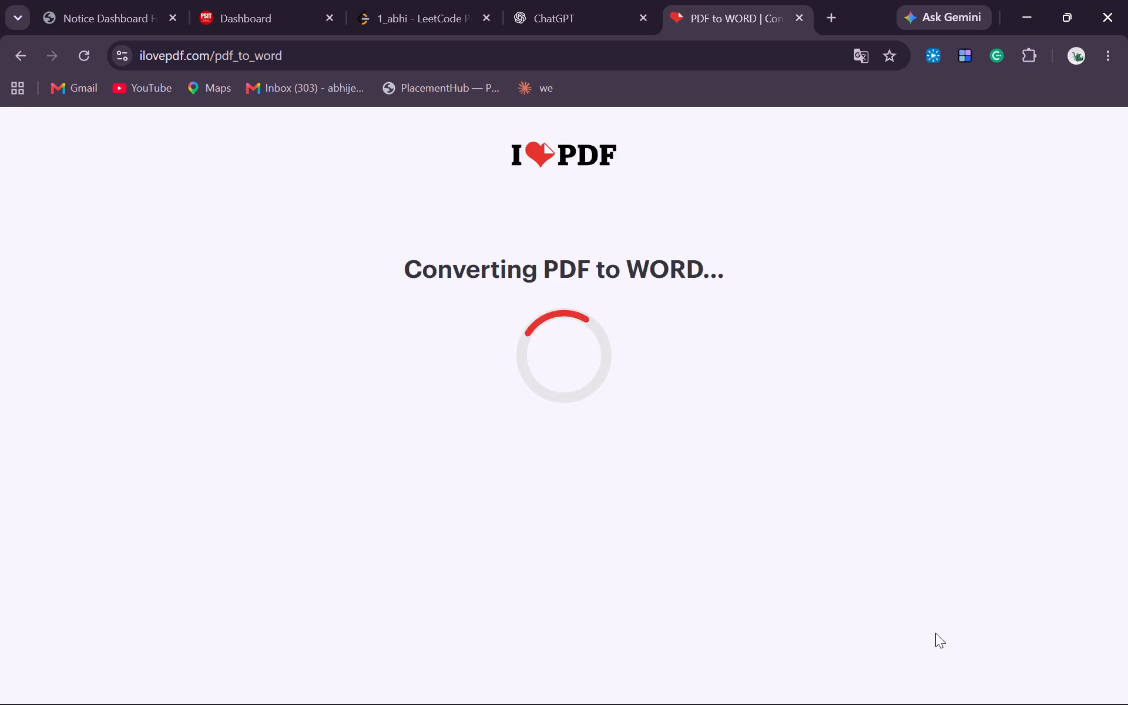
{"action": "left_click", "coordinate": [675, 271]}
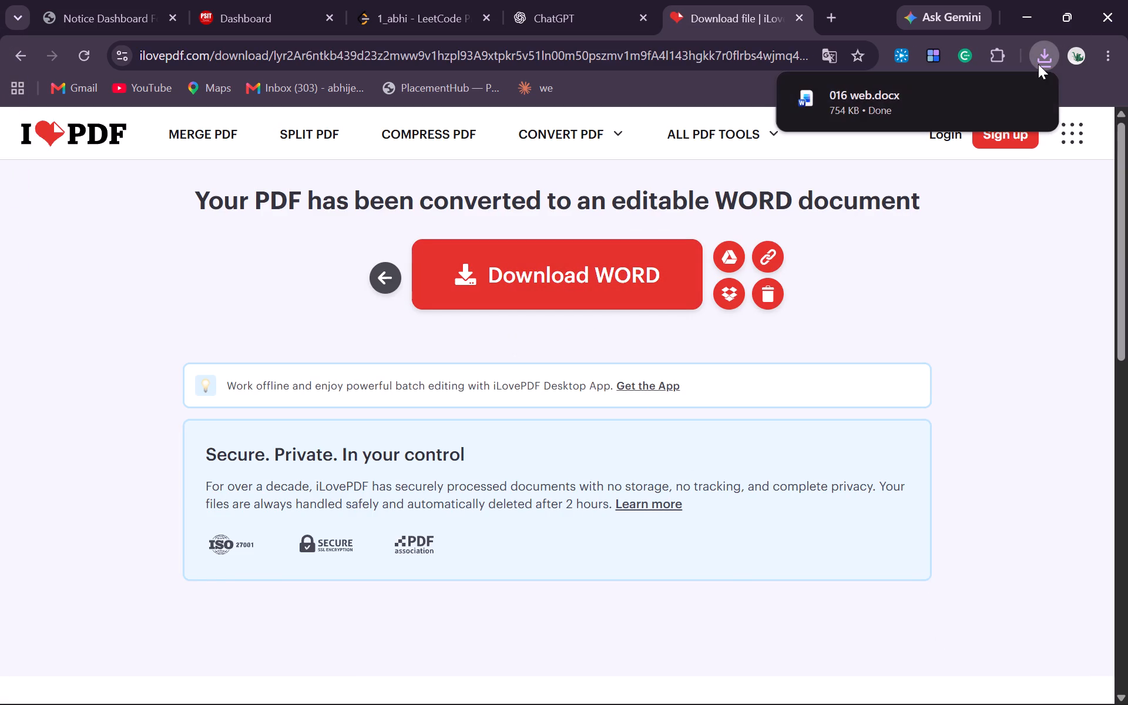
Open the downloaded 016 web.docx in Word, maximize its window and enable editing.
{"action": "left_click", "coordinate": [833, 4]}
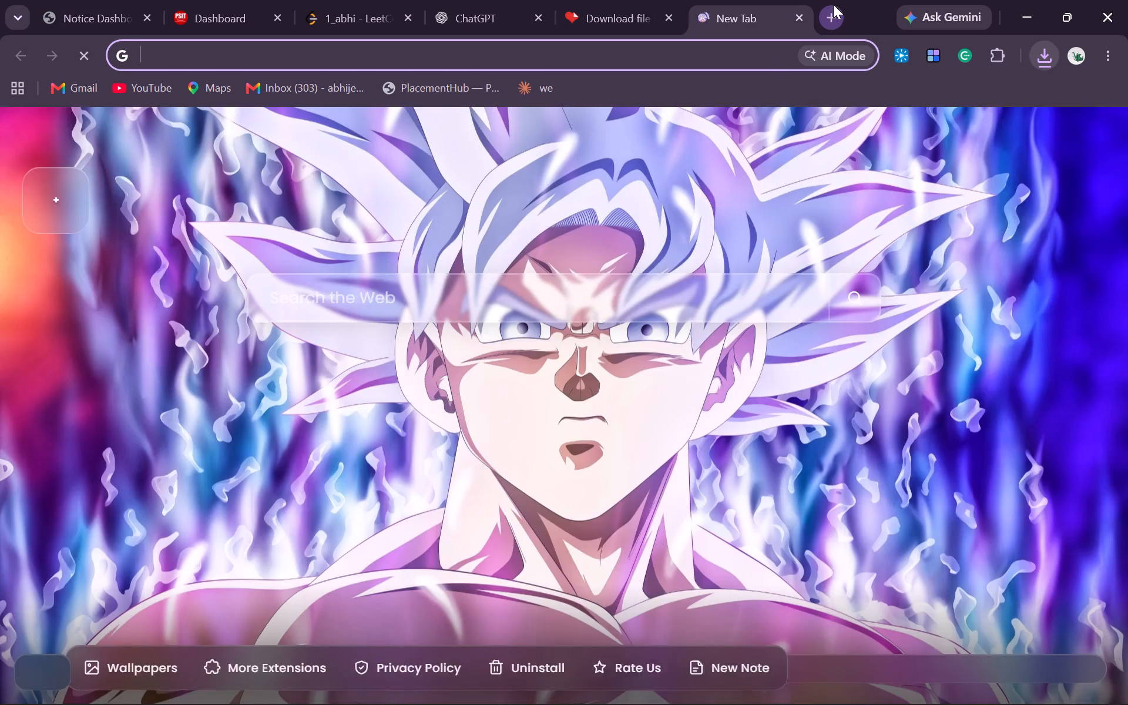
{"action": "left_click", "coordinate": [1039, 52]}
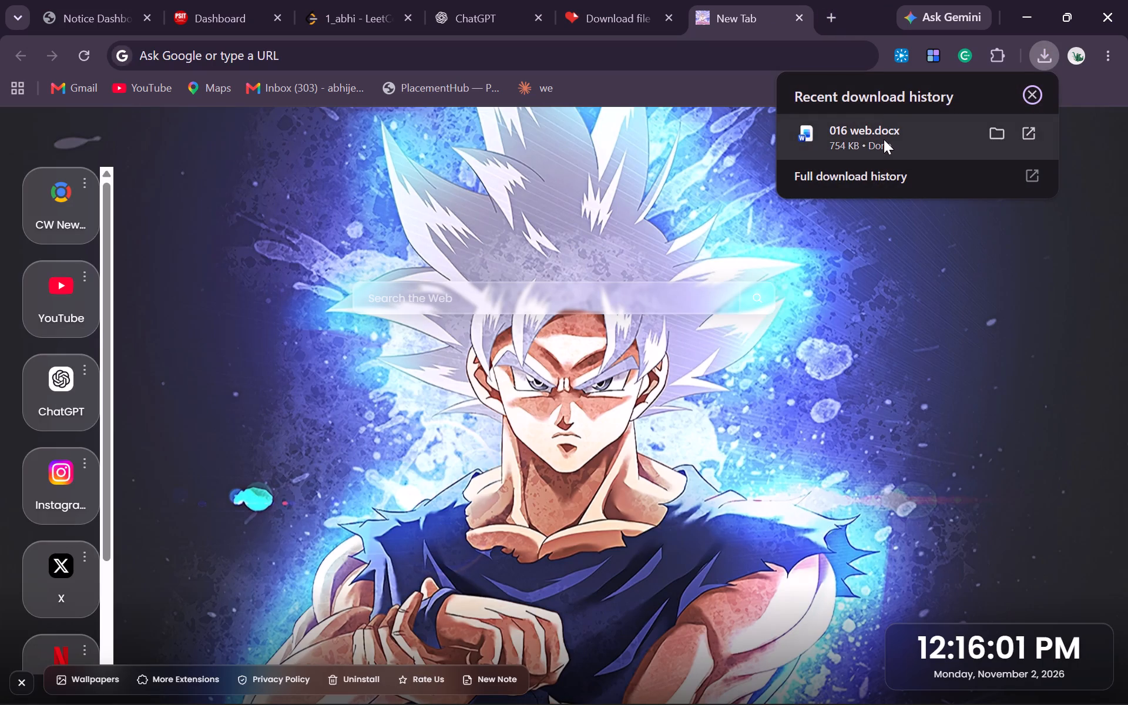
{"action": "left_click", "coordinate": [884, 139]}
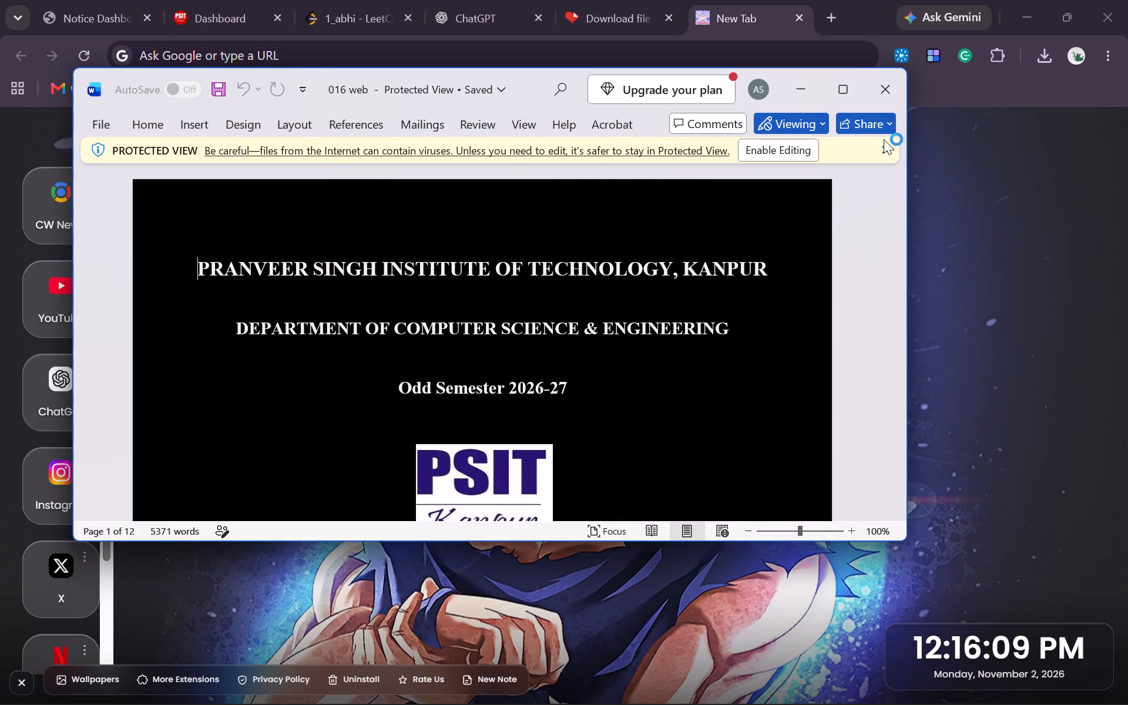
{"action": "left_click", "coordinate": [853, 86]}
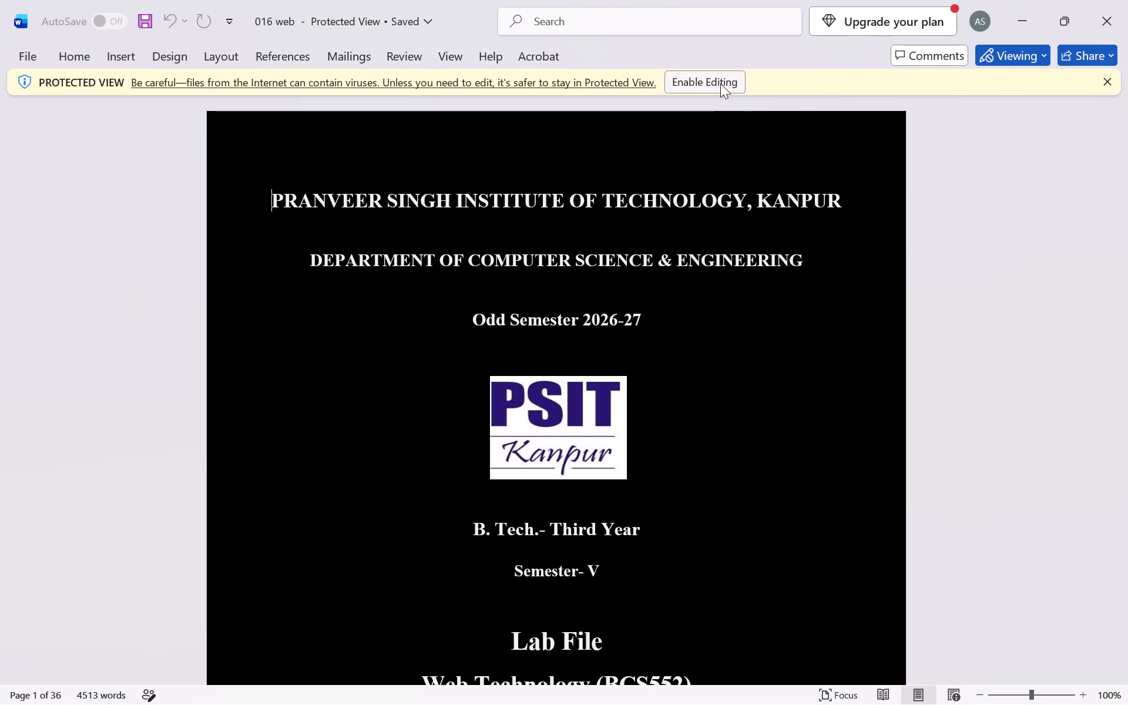
{"action": "left_click", "coordinate": [720, 83]}
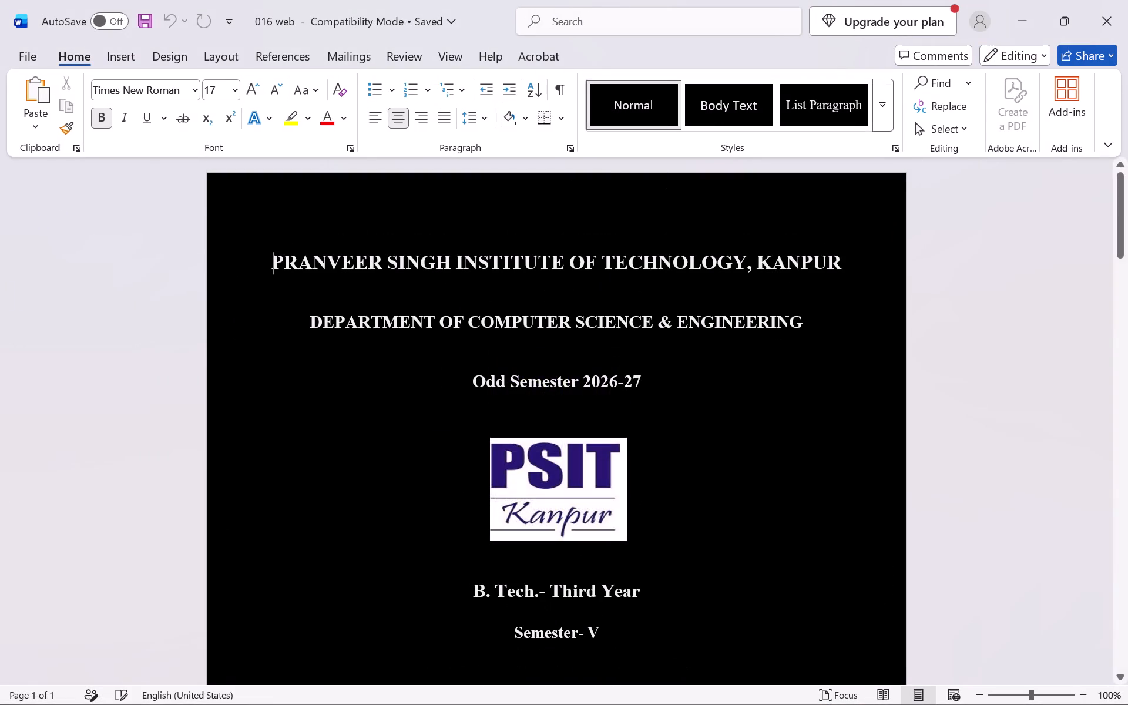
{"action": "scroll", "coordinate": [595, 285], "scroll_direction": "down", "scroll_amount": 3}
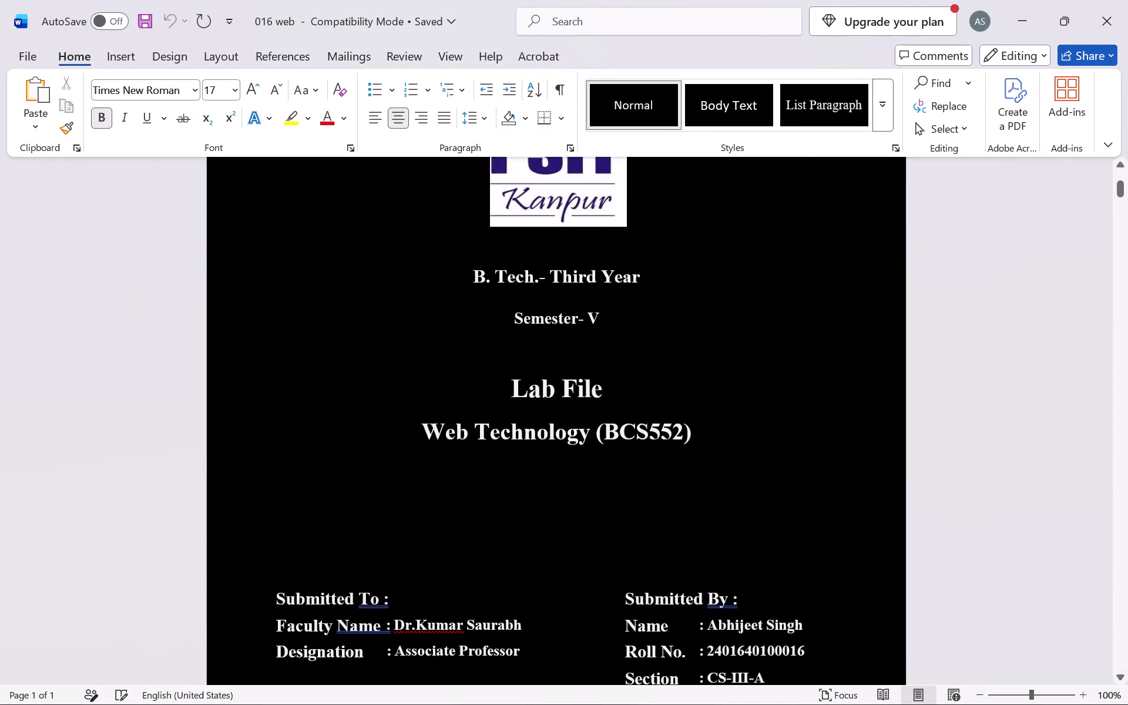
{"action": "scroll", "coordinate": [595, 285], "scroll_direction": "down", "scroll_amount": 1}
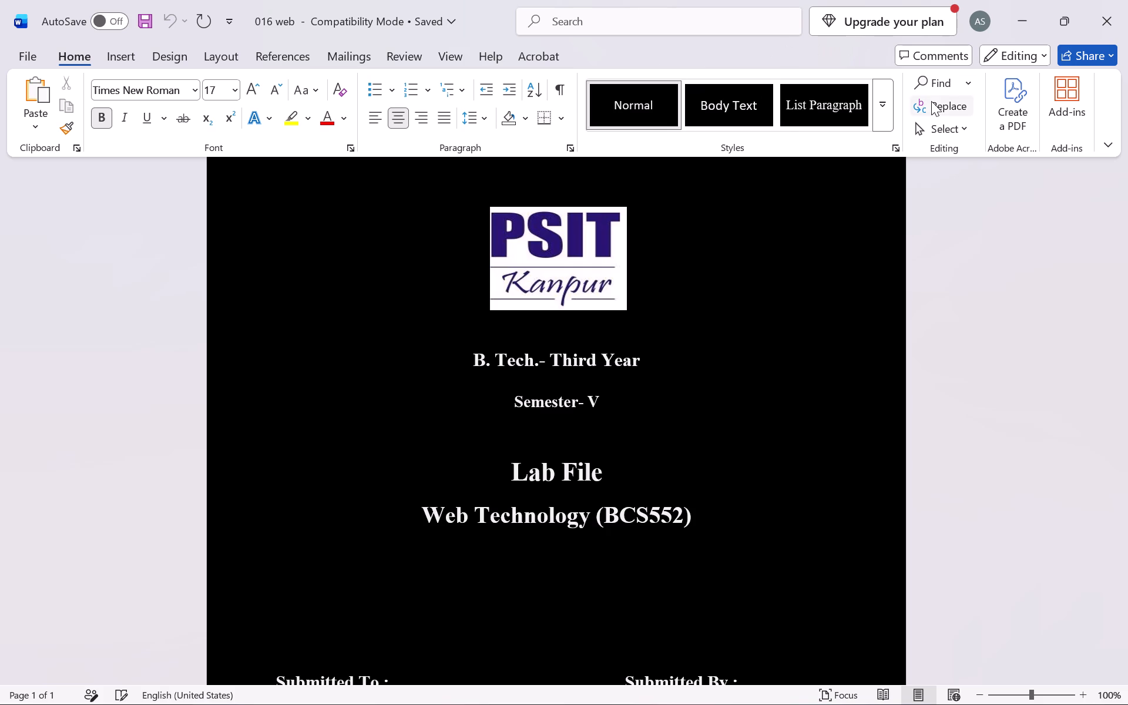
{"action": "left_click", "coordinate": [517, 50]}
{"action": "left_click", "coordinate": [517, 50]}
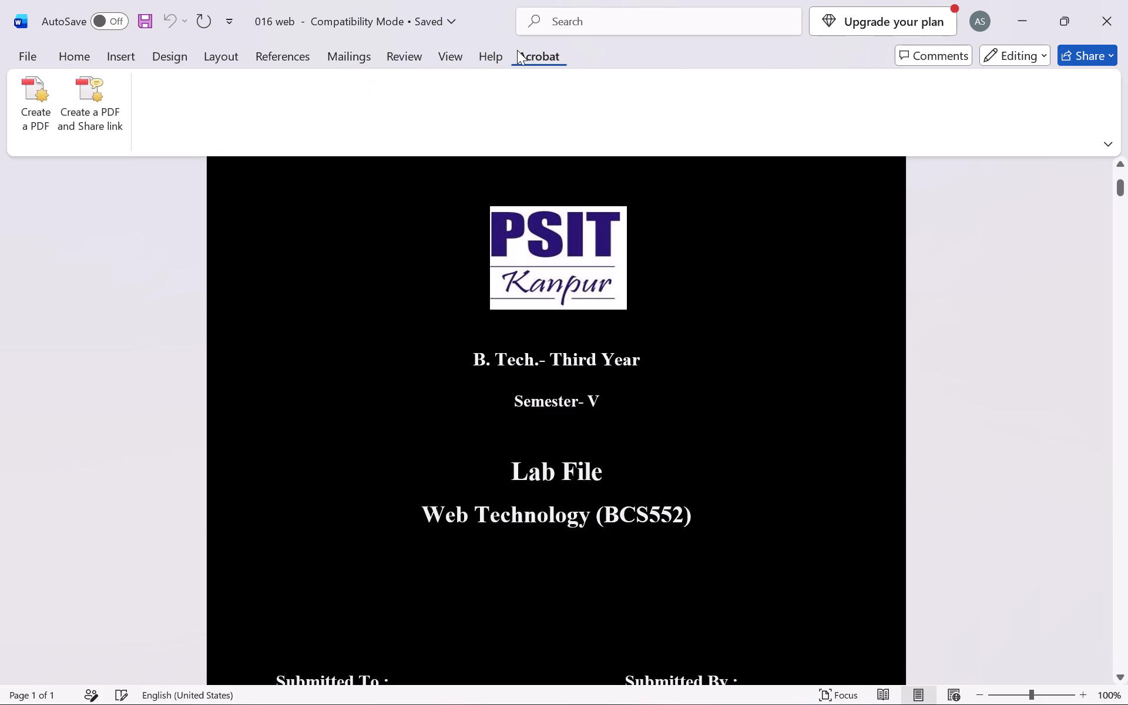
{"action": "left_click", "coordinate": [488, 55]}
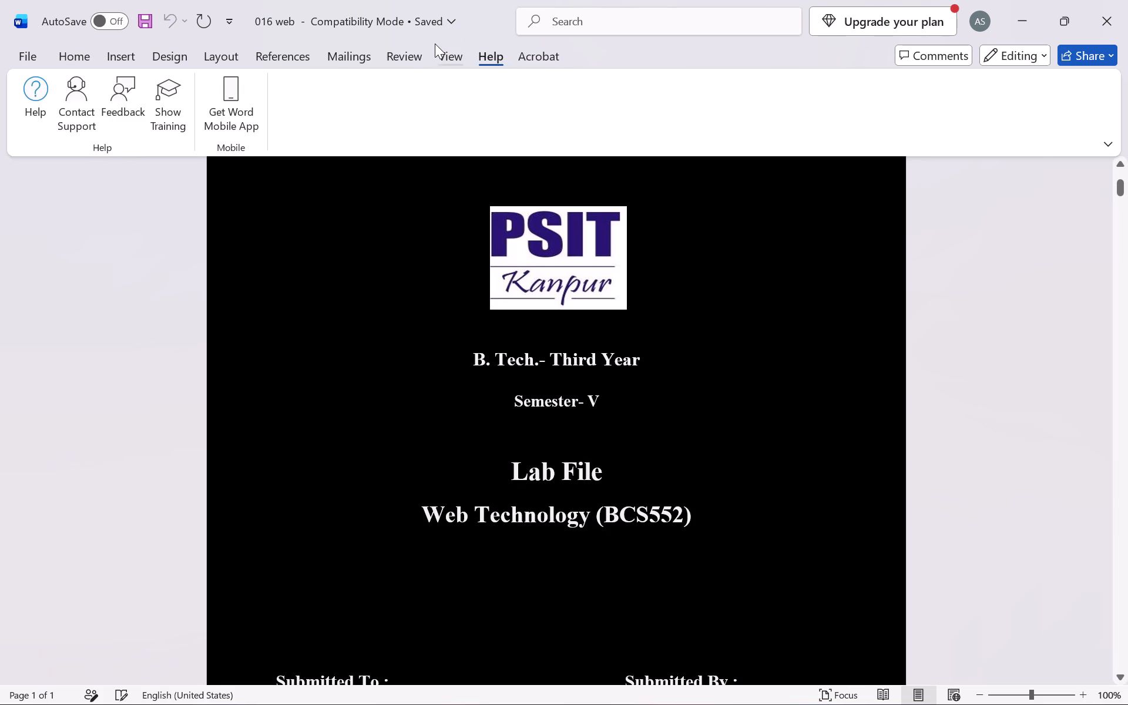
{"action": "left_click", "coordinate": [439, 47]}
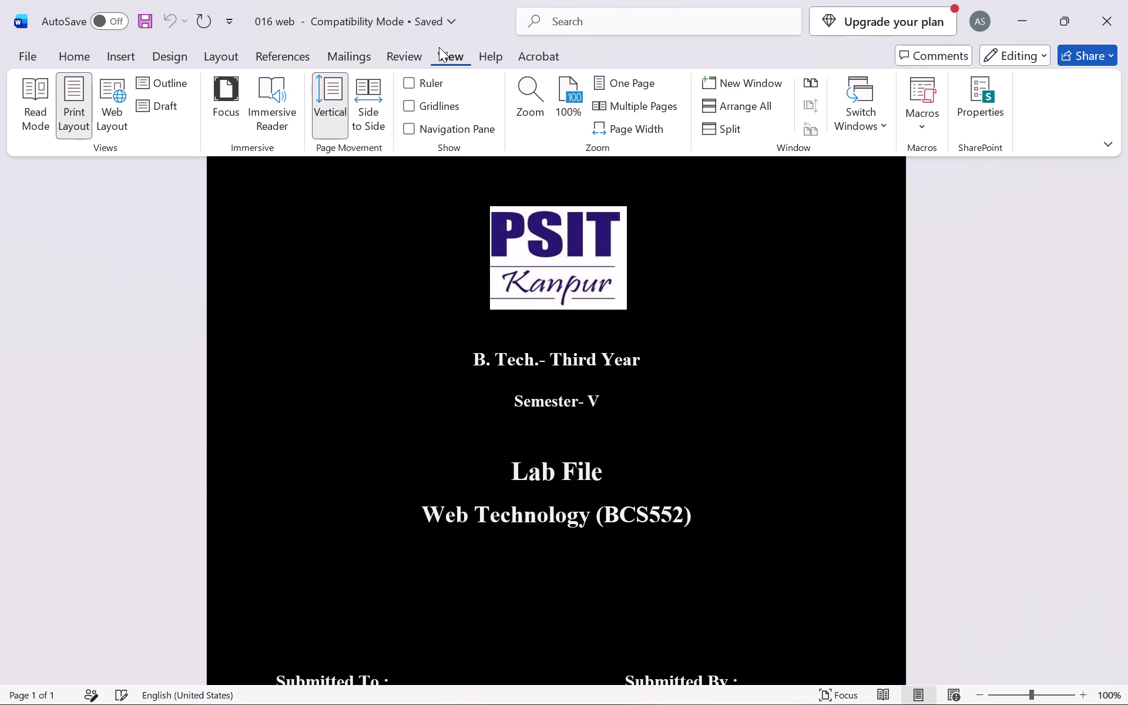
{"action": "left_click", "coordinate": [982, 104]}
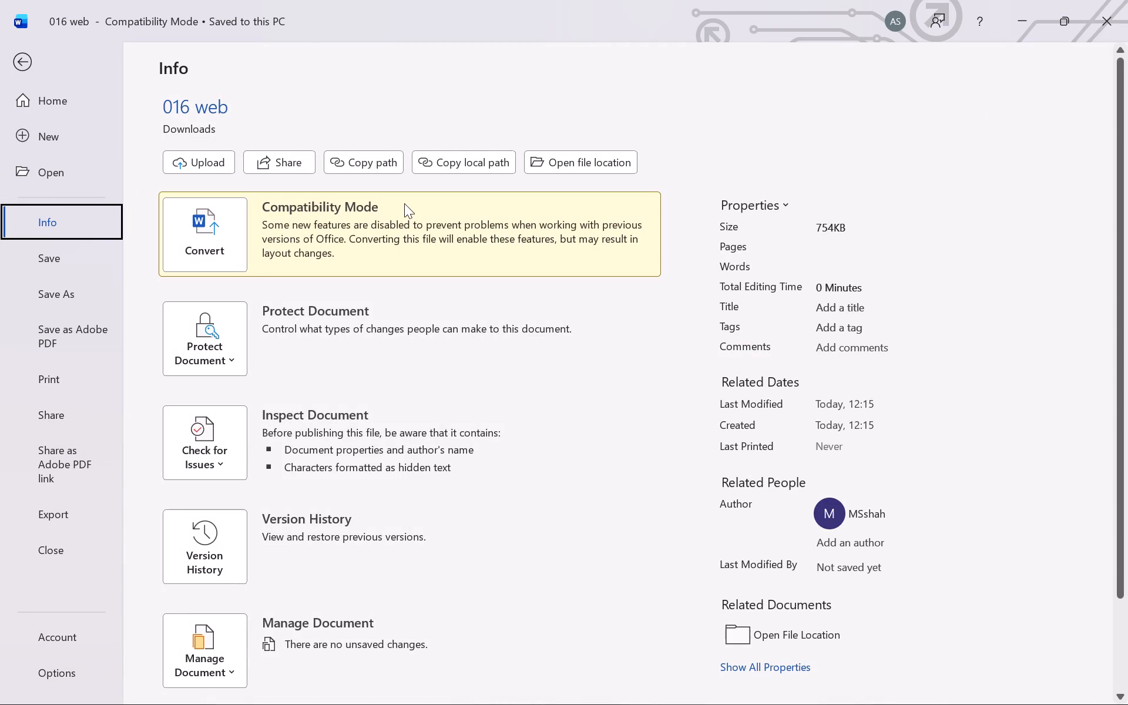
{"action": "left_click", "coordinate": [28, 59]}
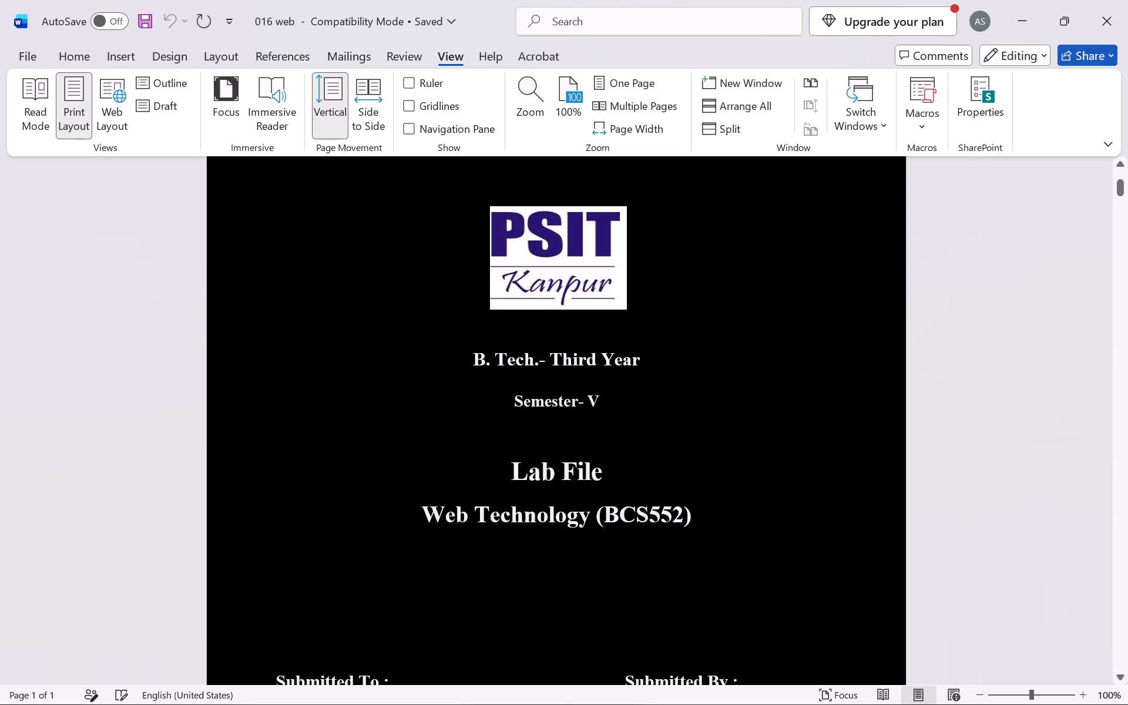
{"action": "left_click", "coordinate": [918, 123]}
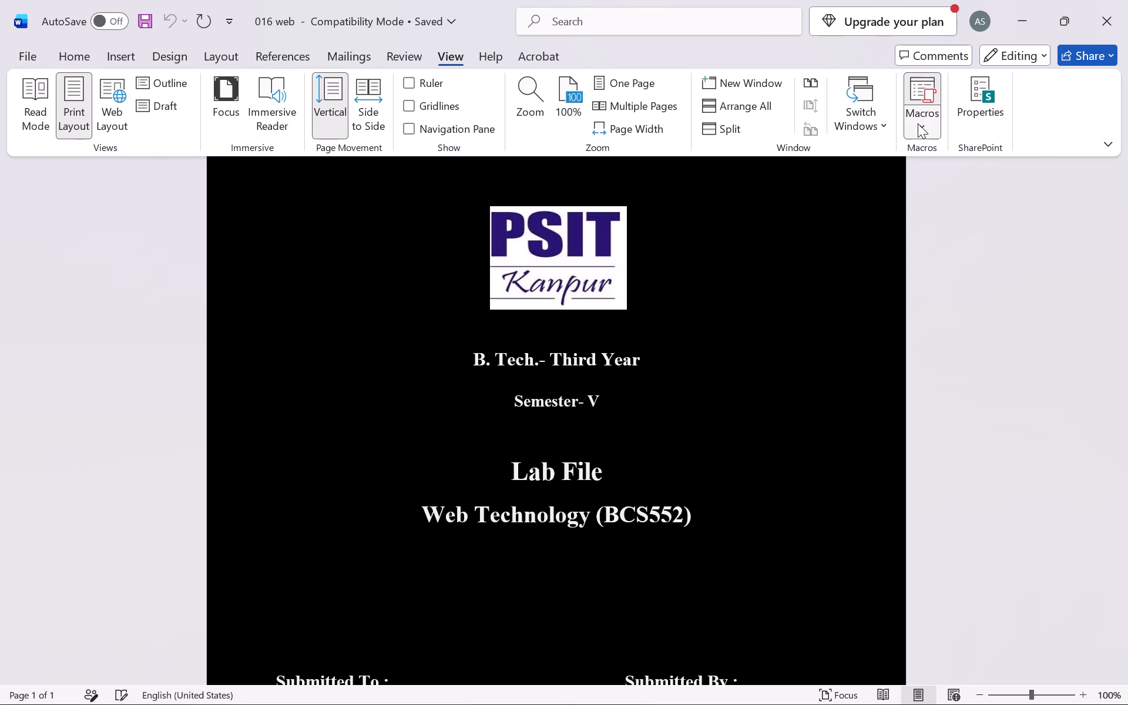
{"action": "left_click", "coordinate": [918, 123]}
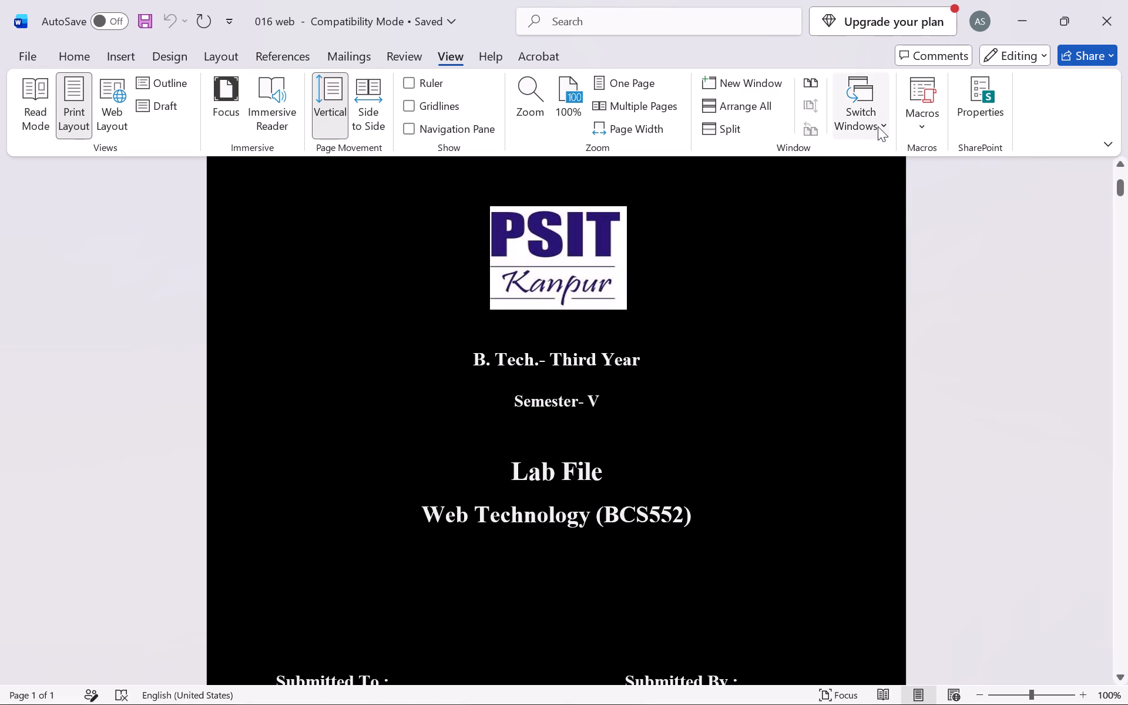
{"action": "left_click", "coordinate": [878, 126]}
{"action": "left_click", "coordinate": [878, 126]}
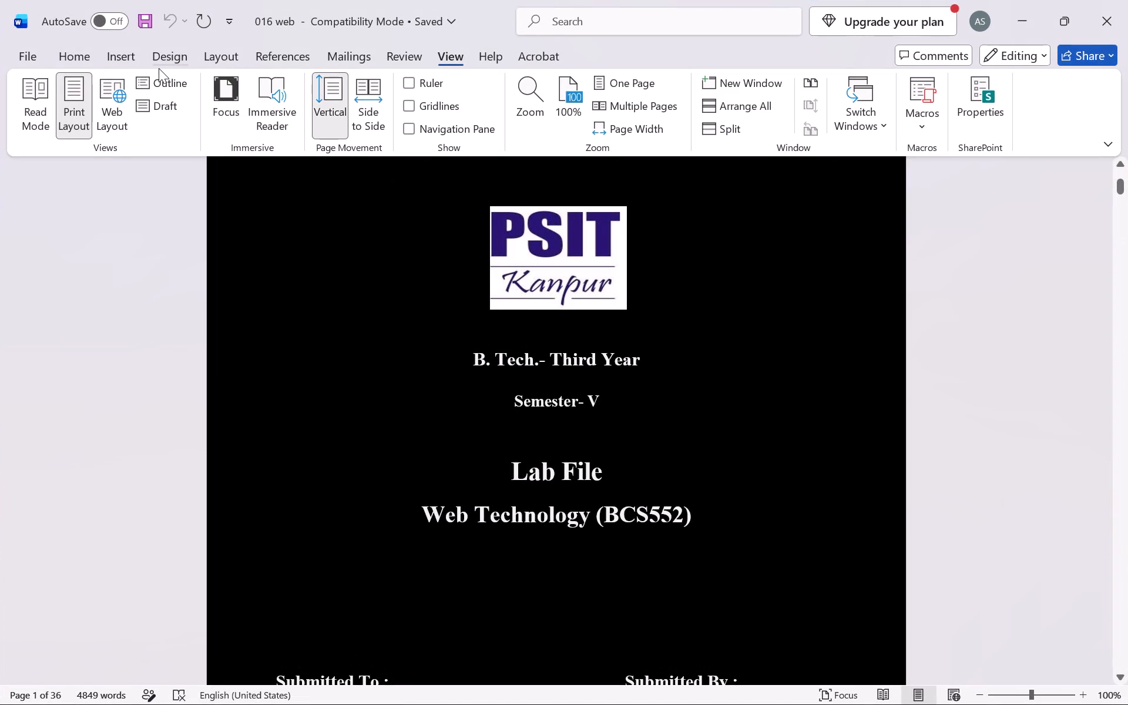
{"action": "left_click", "coordinate": [159, 68]}
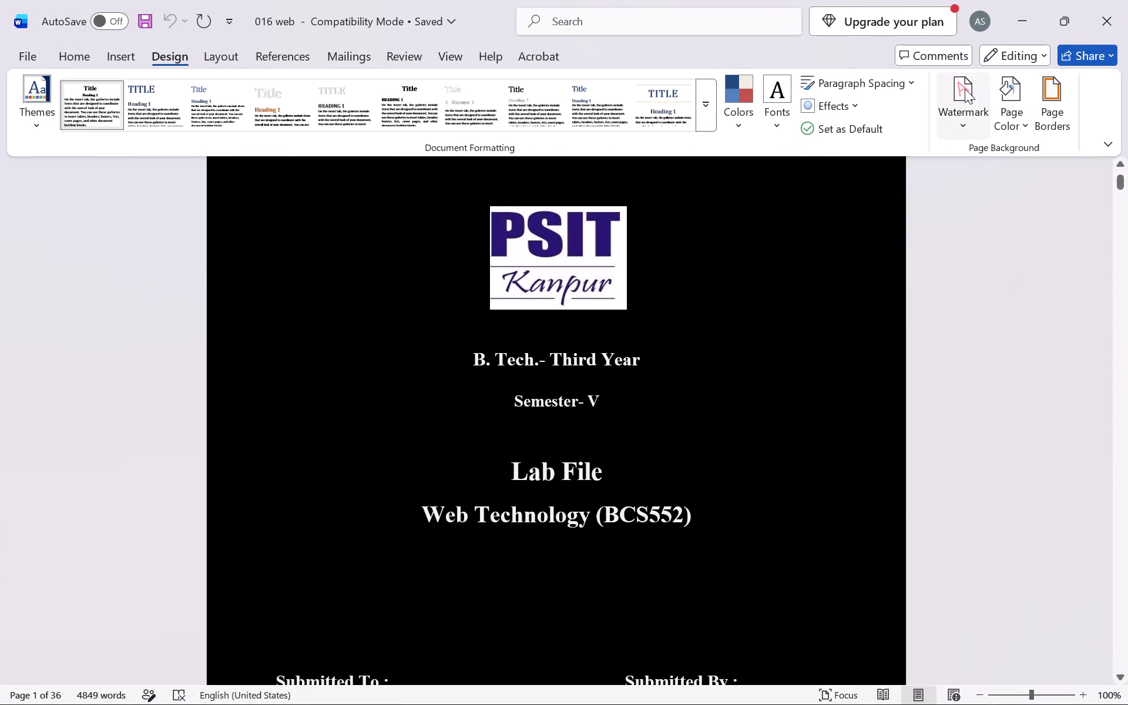
{"action": "left_click", "coordinate": [965, 89]}
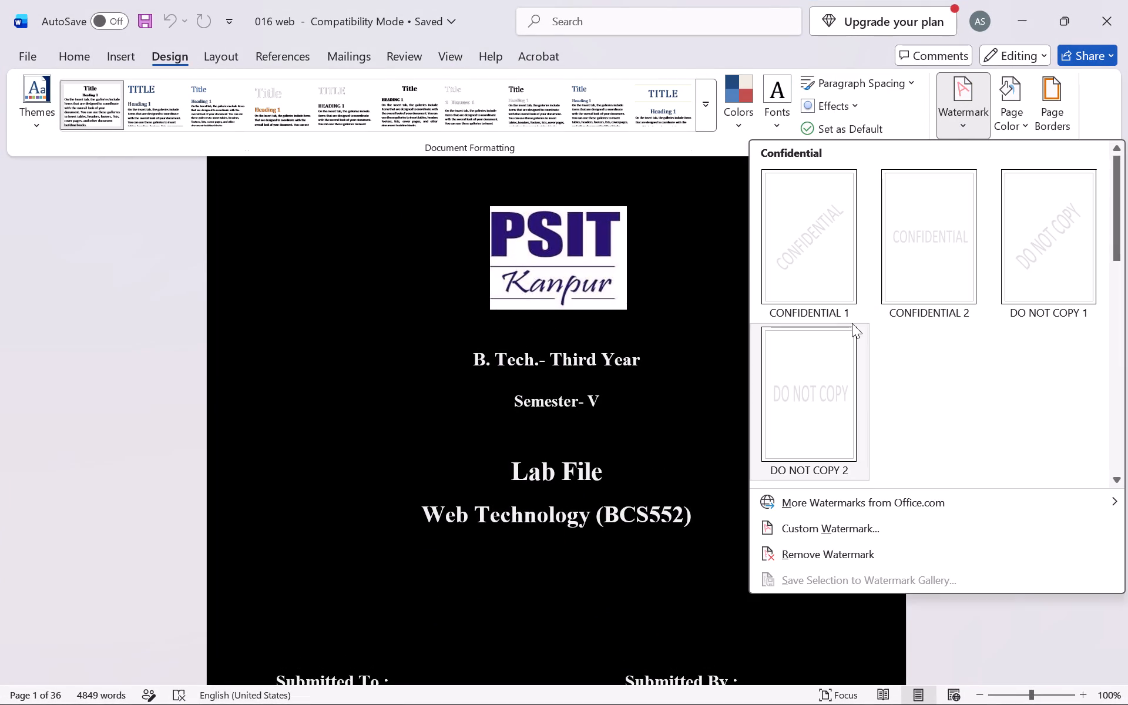
{"action": "left_click", "coordinate": [817, 258]}
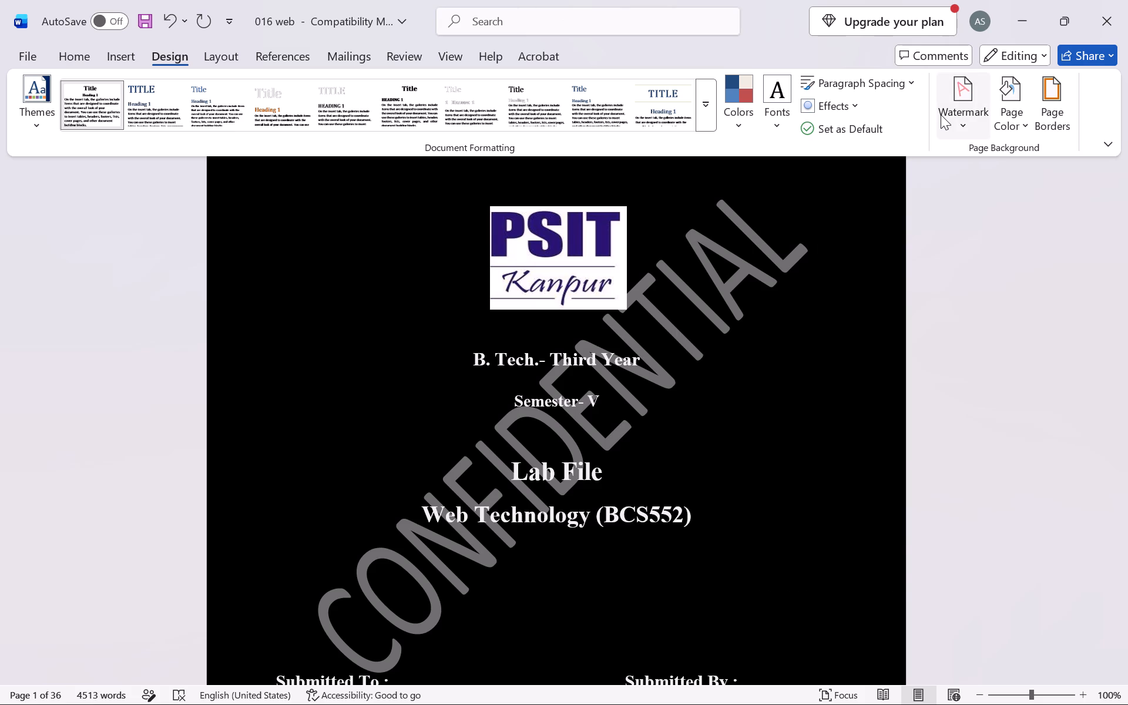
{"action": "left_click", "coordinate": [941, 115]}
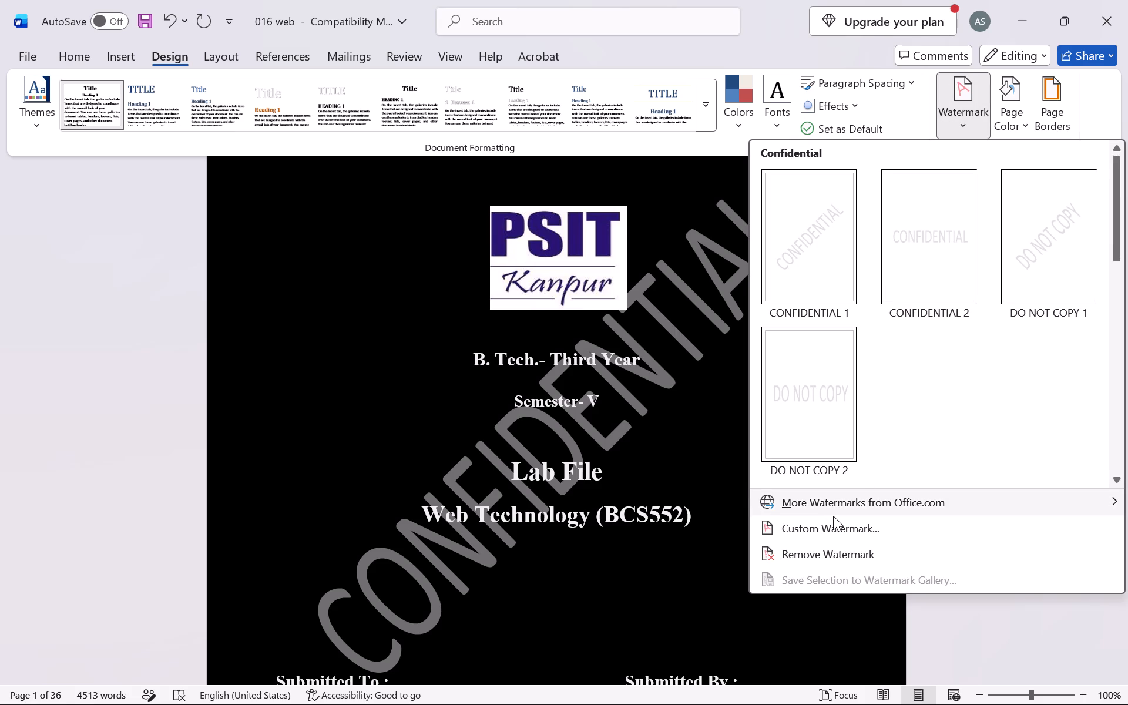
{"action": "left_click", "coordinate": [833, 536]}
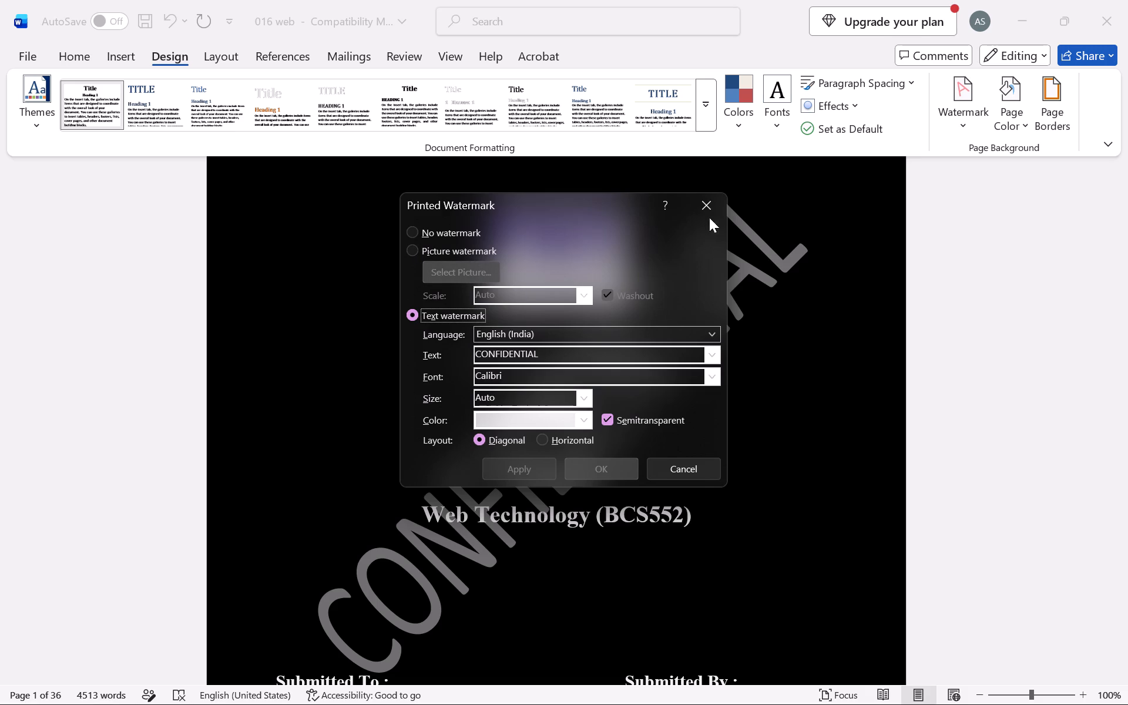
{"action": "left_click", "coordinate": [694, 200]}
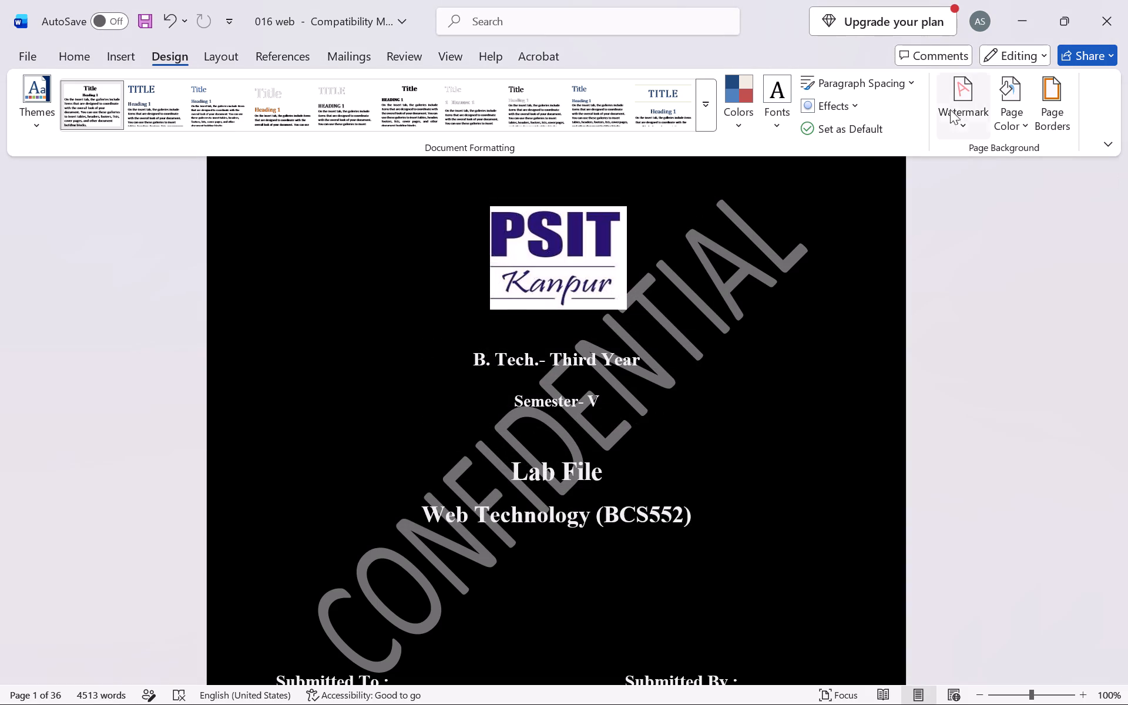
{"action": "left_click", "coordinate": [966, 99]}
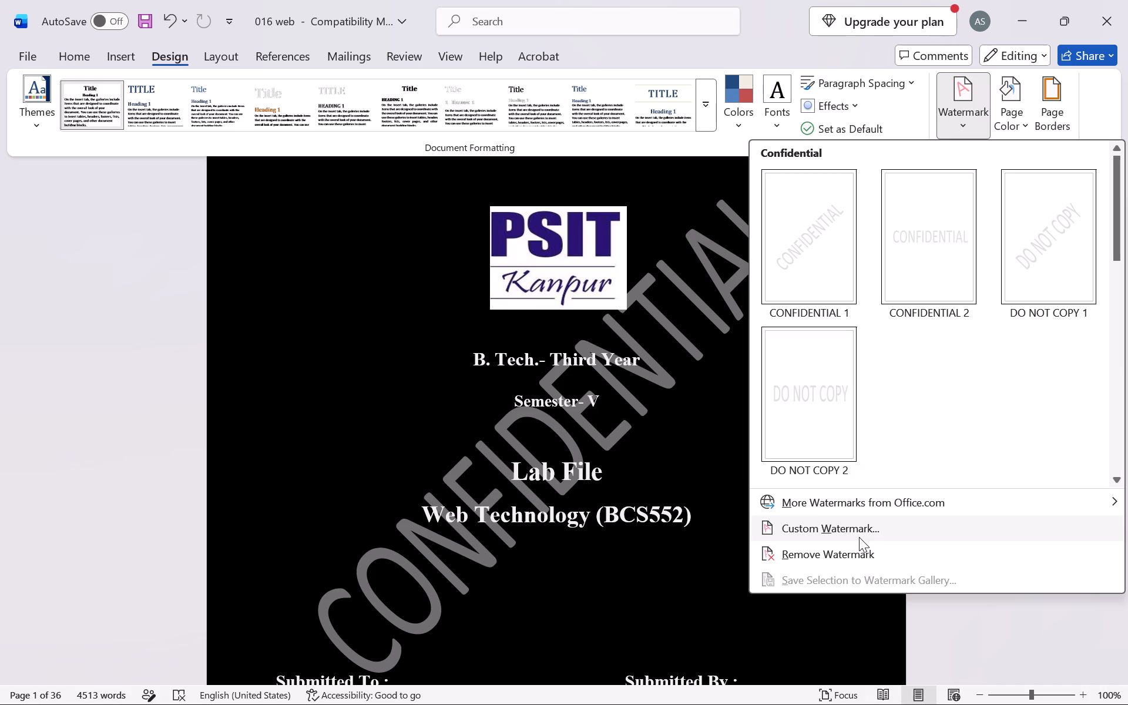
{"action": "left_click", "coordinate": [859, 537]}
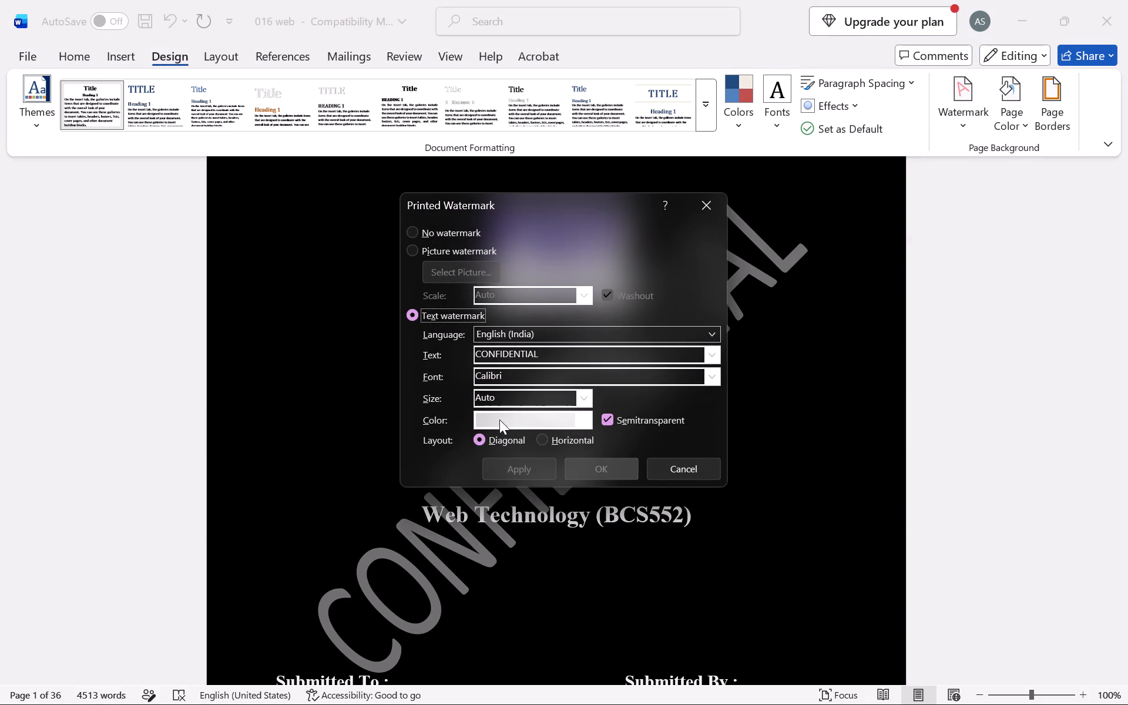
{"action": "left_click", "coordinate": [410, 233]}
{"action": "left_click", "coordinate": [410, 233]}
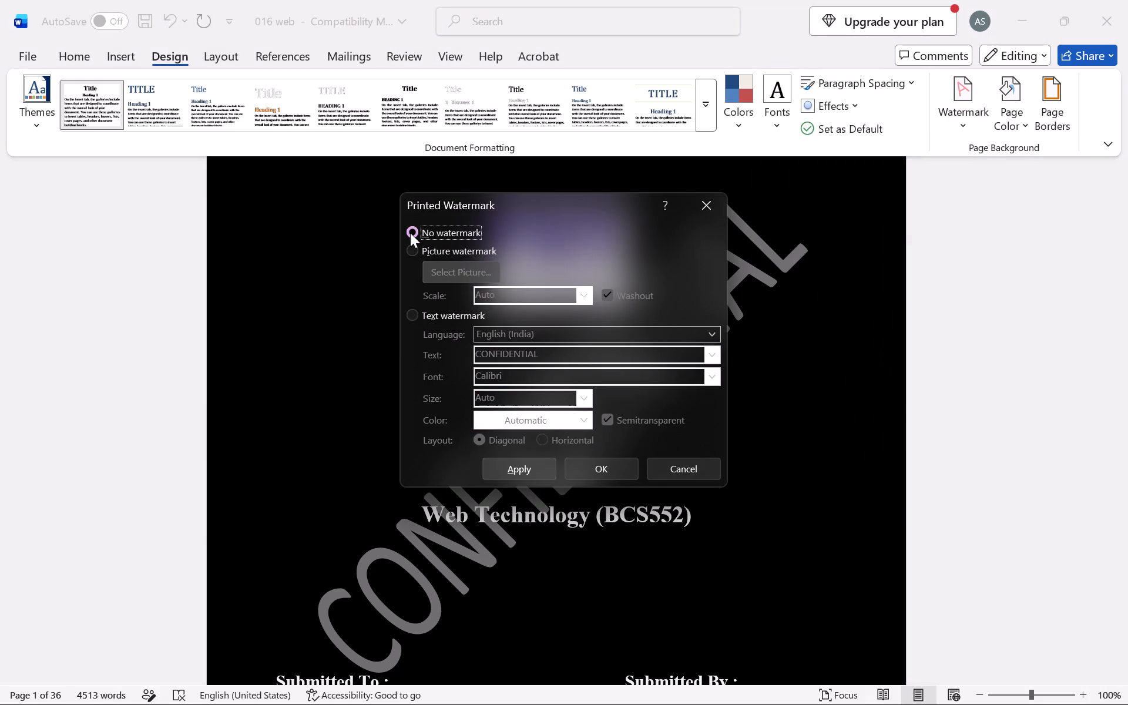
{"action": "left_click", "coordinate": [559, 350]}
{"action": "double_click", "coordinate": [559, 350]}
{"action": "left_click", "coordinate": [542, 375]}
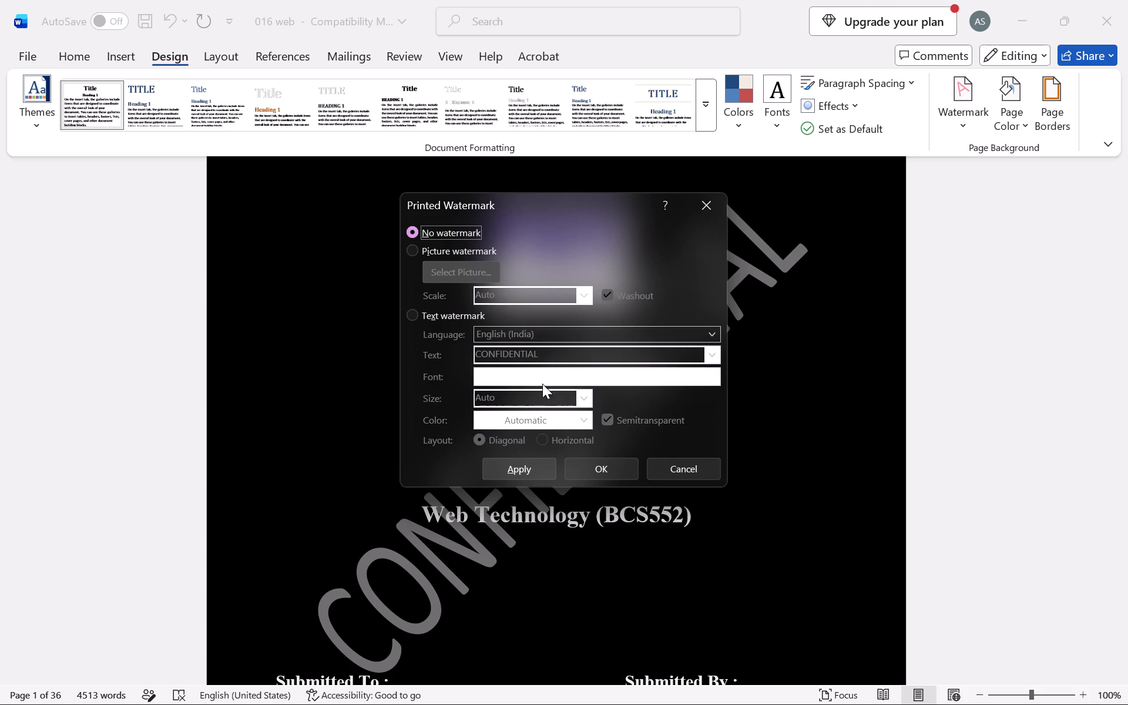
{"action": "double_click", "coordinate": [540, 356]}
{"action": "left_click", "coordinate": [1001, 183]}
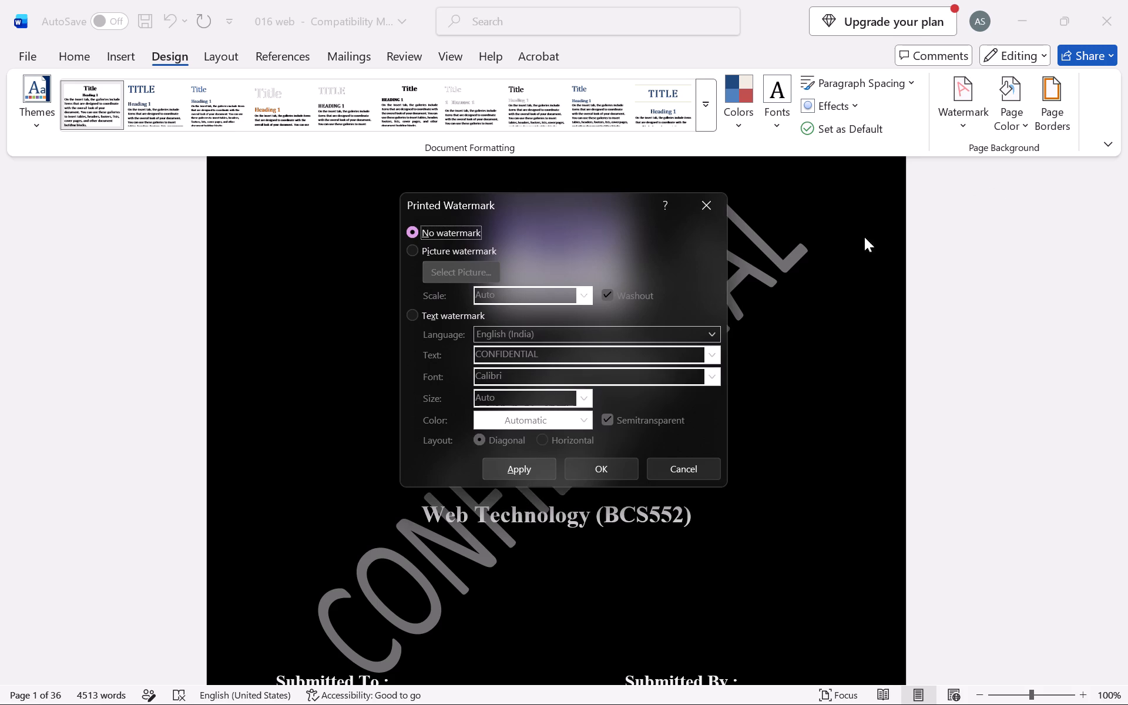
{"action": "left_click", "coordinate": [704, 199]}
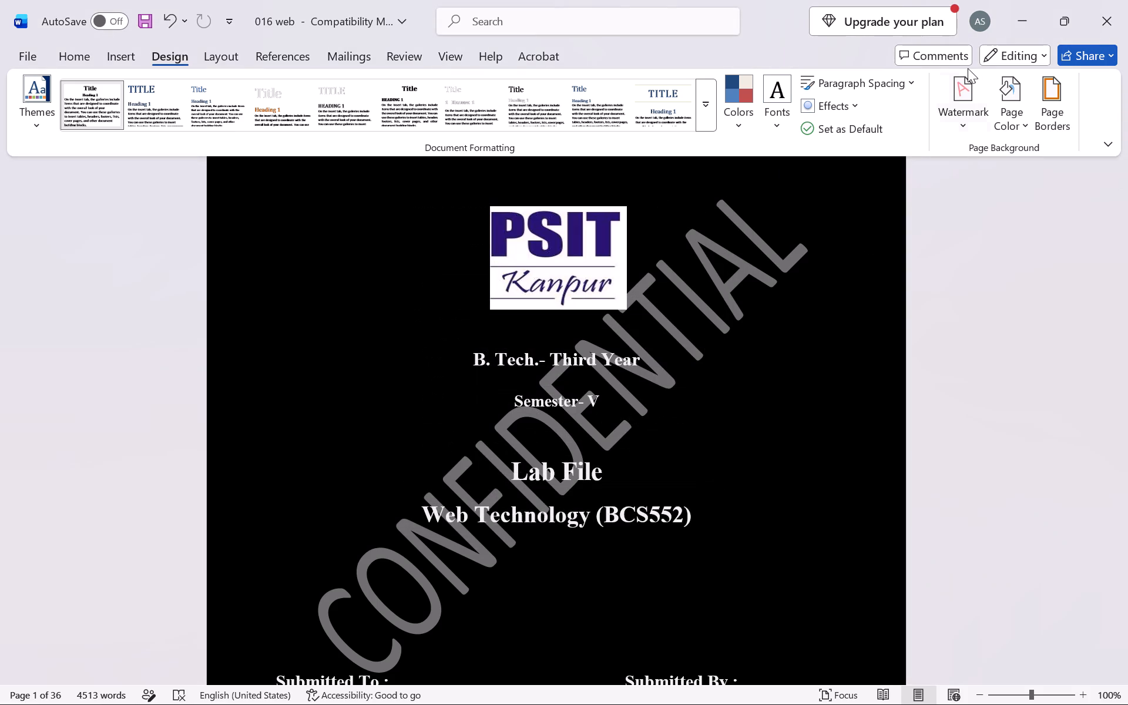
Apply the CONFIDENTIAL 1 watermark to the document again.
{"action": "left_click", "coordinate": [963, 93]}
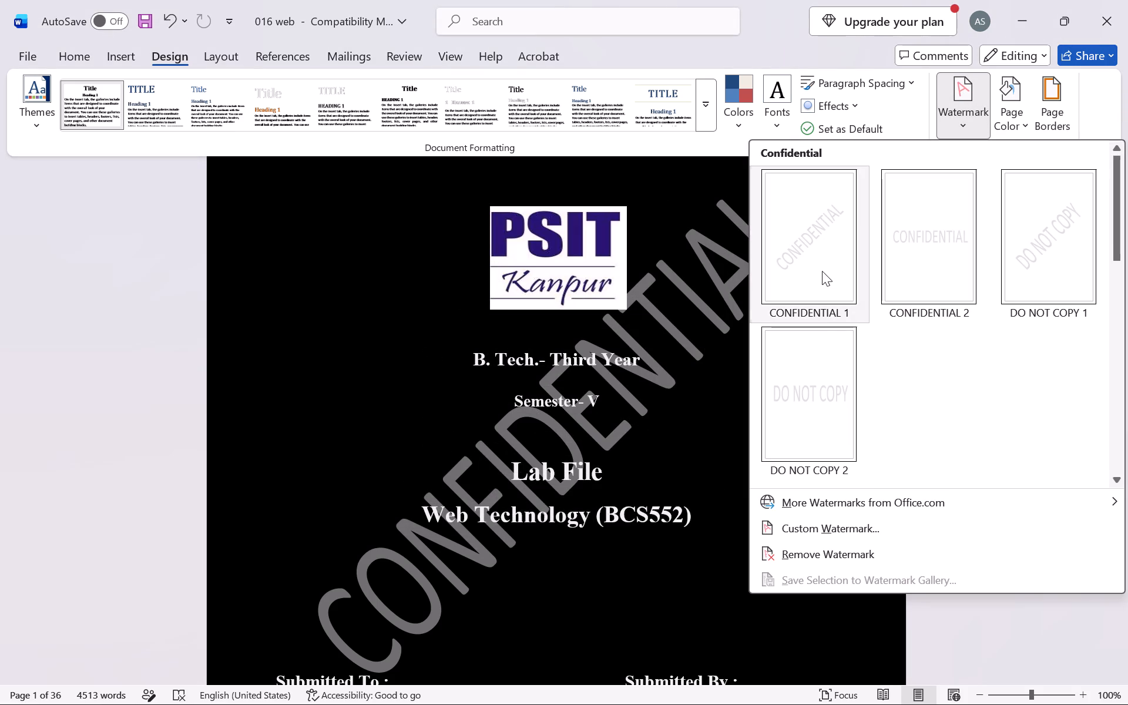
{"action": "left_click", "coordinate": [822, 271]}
Remove the CONFIDENTIAL watermark from the document.
{"action": "left_click", "coordinate": [944, 120]}
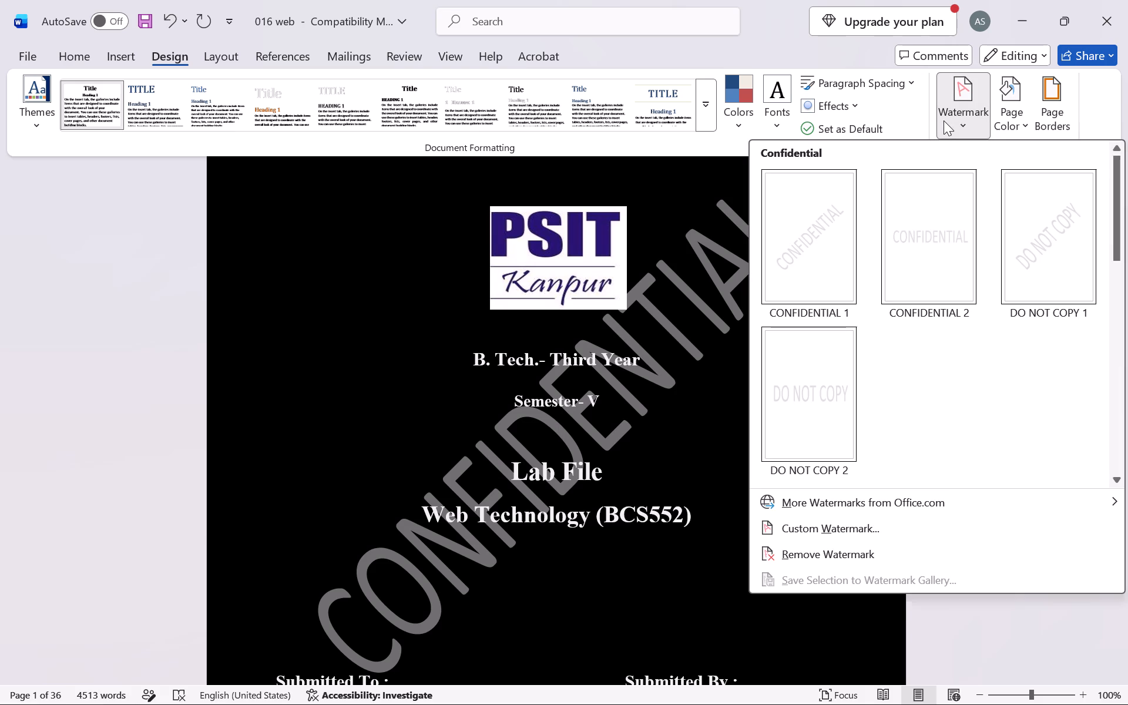
{"action": "left_click", "coordinate": [810, 557]}
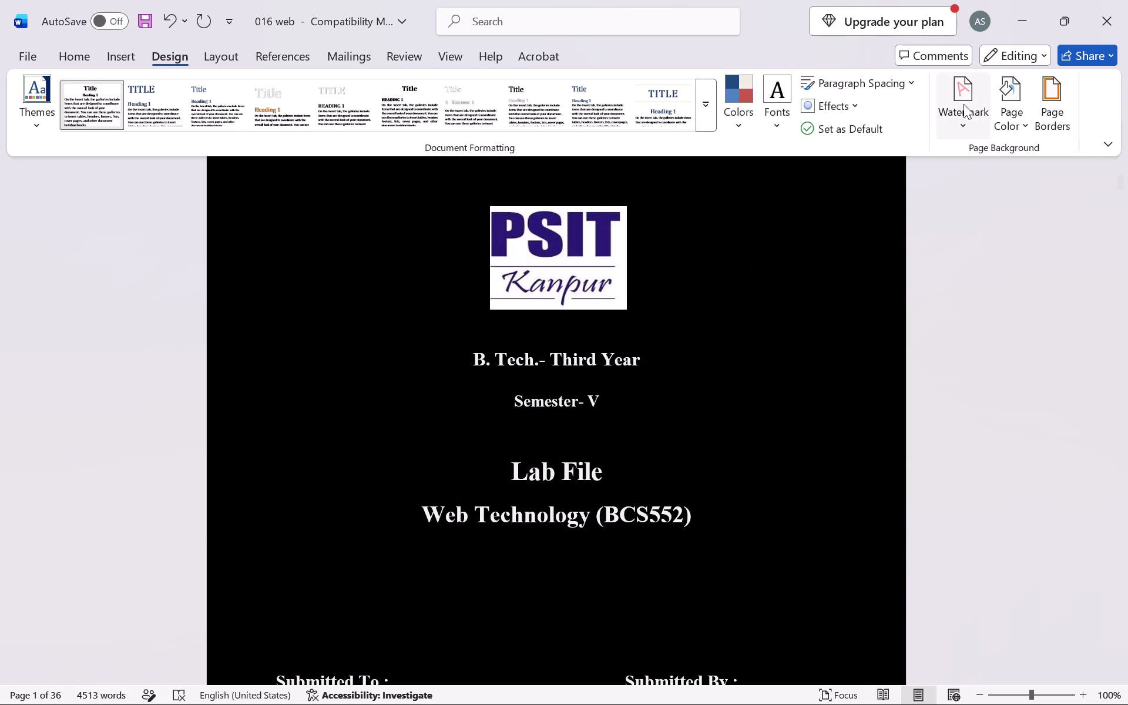
Open the custom watermark settings and choose the text watermark option.
{"action": "left_click", "coordinate": [963, 107]}
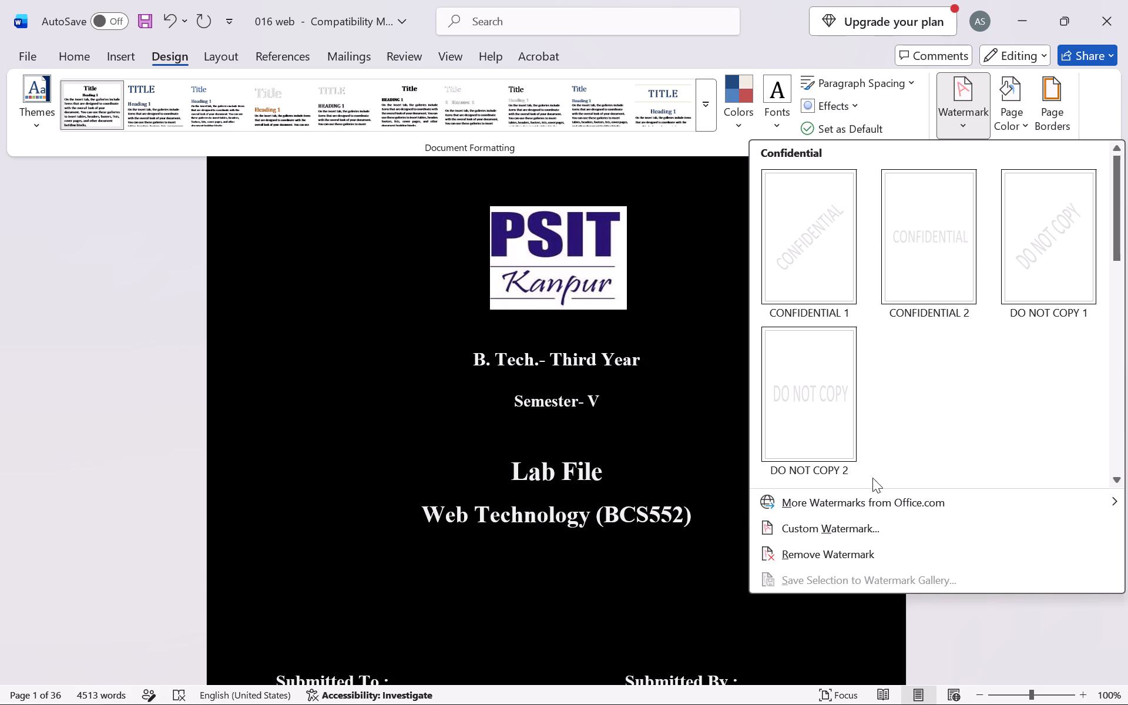
{"action": "left_click", "coordinate": [862, 533]}
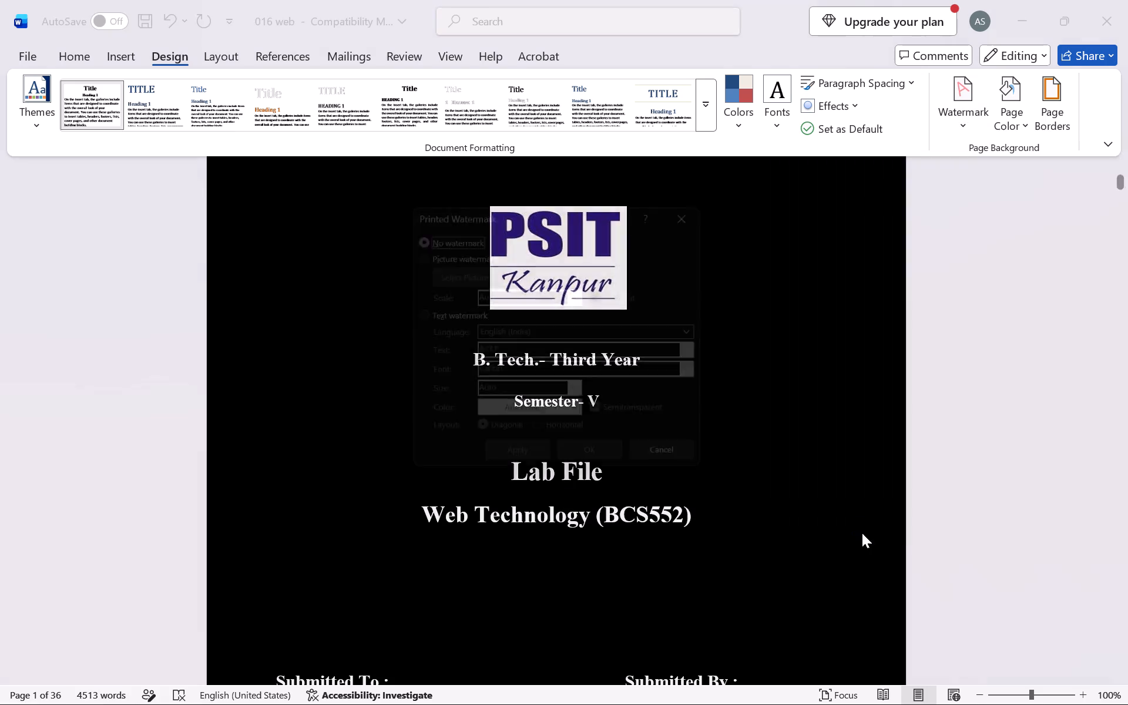
{"action": "left_click", "coordinate": [612, 357]}
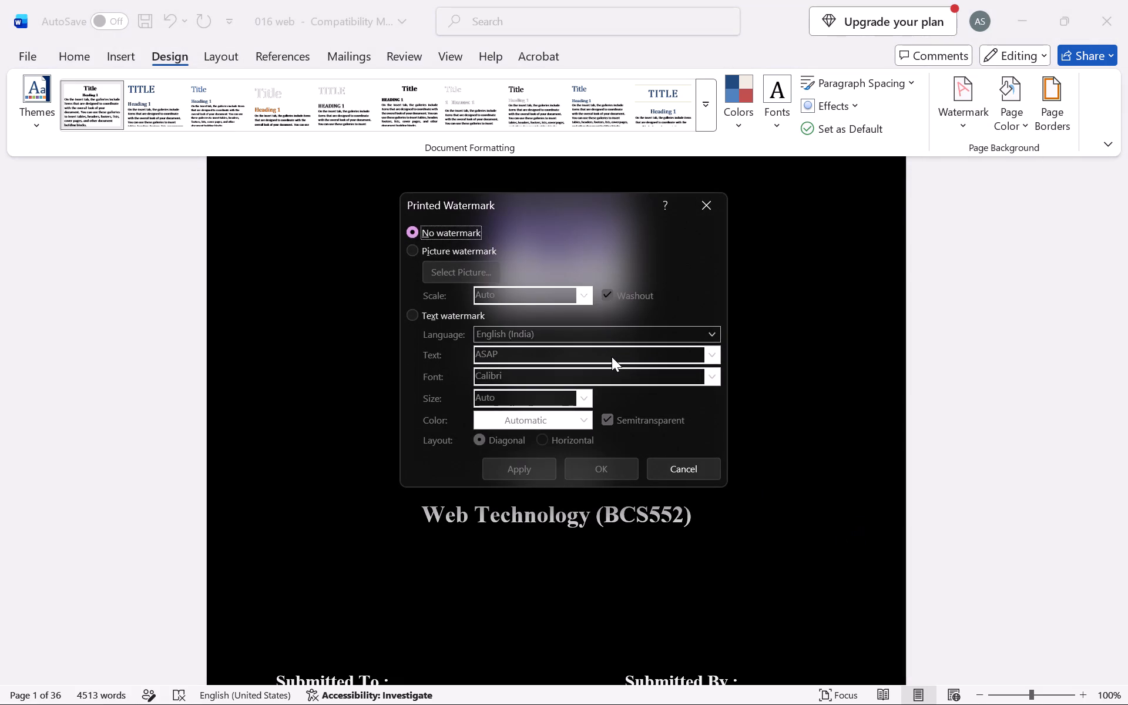
{"action": "double_click", "coordinate": [612, 354]}
{"action": "left_click", "coordinate": [714, 354]}
{"action": "left_click", "coordinate": [714, 354]}
{"action": "left_click", "coordinate": [409, 246]}
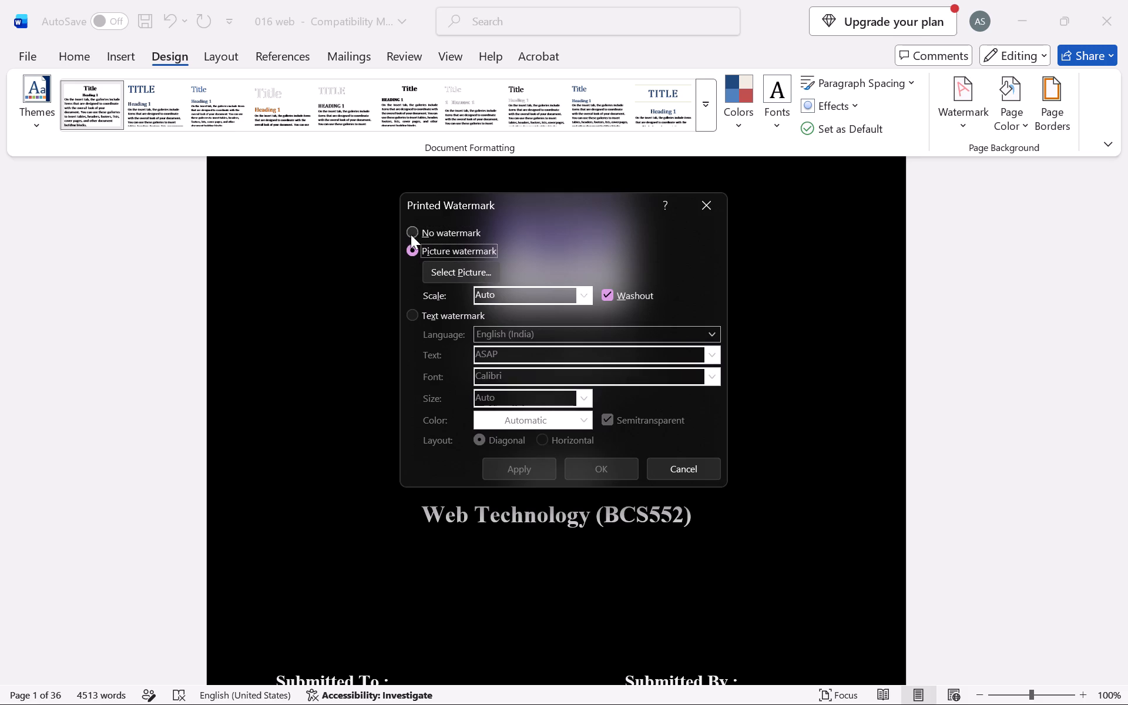
{"action": "left_click", "coordinate": [409, 231]}
{"action": "left_click", "coordinate": [513, 328]}
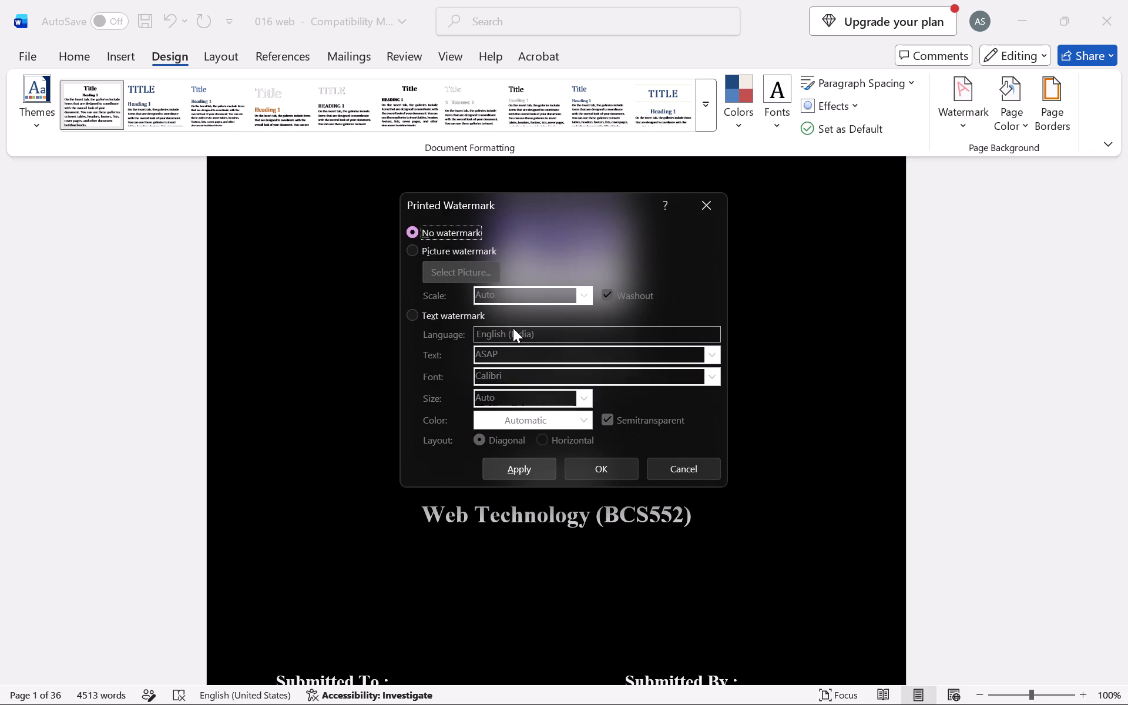
{"action": "left_click", "coordinate": [411, 232]}
{"action": "left_click", "coordinate": [416, 314]}
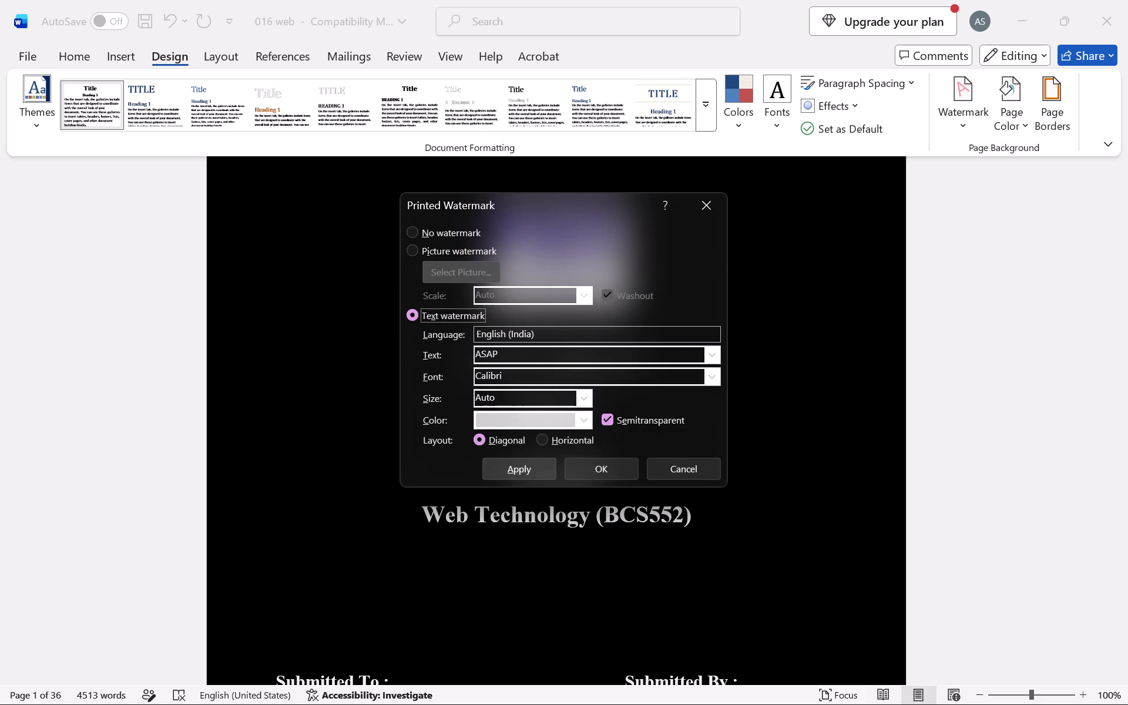
Replace the watermark text with the student's roll number, apply it to the document and close the watermark settings.
{"action": "left_click", "coordinate": [530, 358]}
{"action": "key", "text": "BackSpace"}
{"action": "key", "text": "BackSpace"}
{"action": "key", "text": "BackSpace"}
{"action": "key", "text": "BackSpace"}
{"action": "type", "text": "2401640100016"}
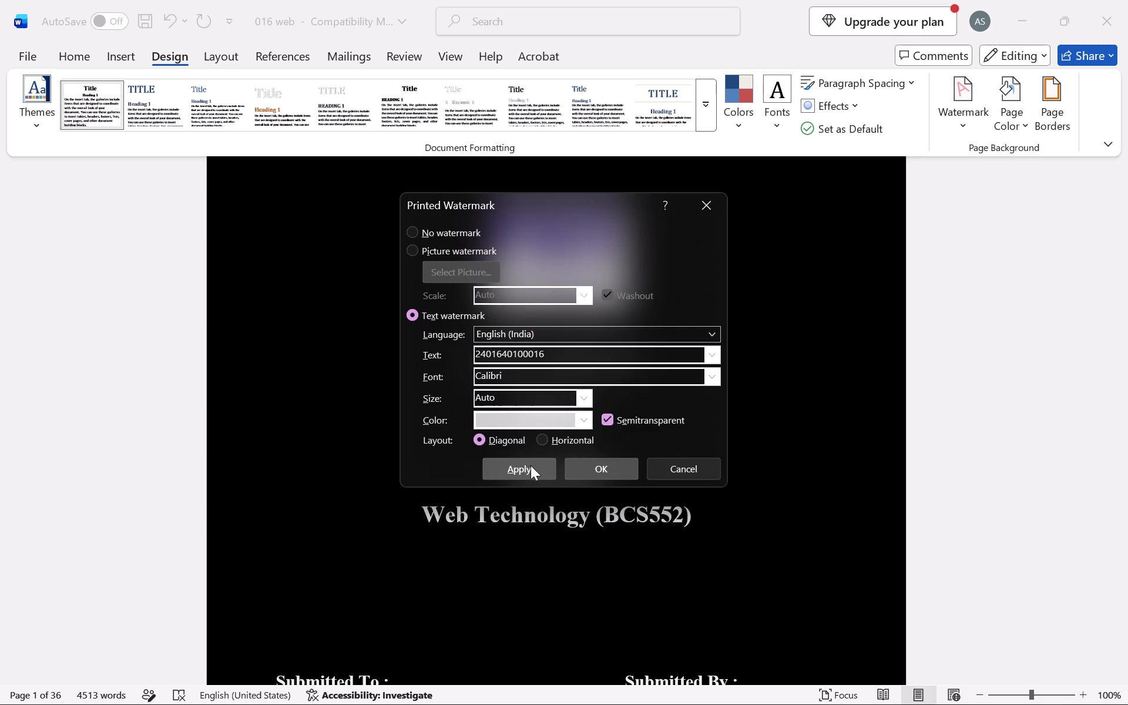
{"action": "left_click", "coordinate": [526, 465]}
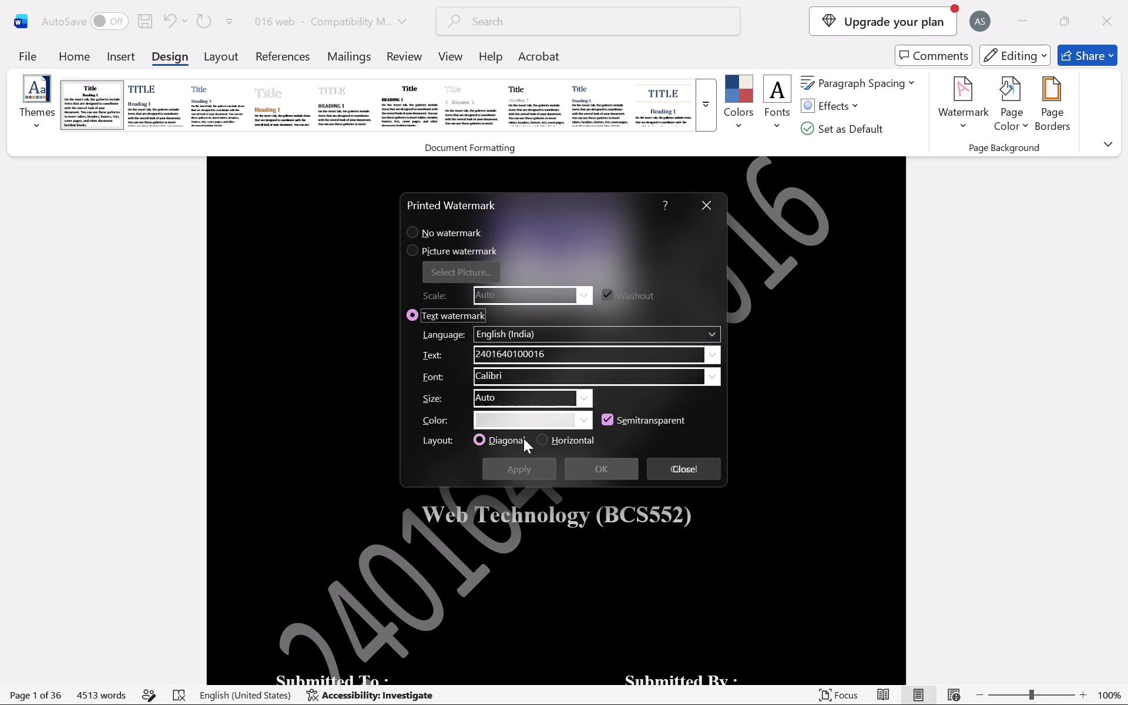
{"action": "scroll", "coordinate": [397, 584], "scroll_direction": "up", "scroll_amount": 2}
{"action": "scroll", "coordinate": [397, 584], "scroll_direction": "right", "scroll_amount": 1}
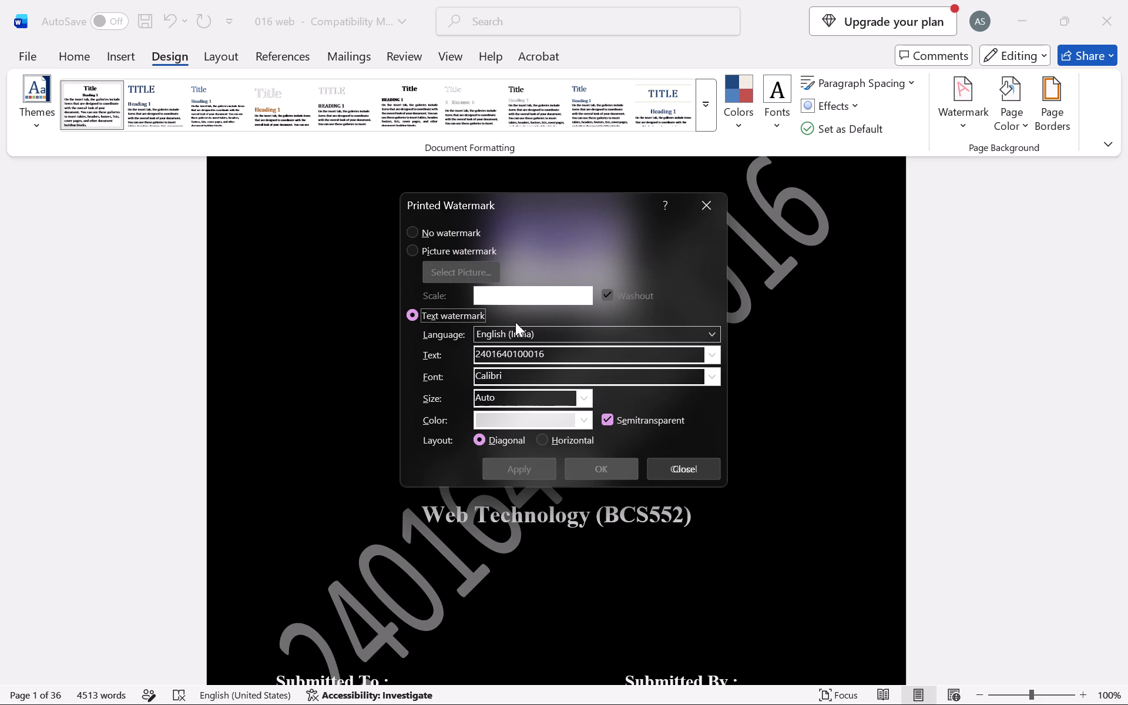
{"action": "left_click", "coordinate": [625, 461]}
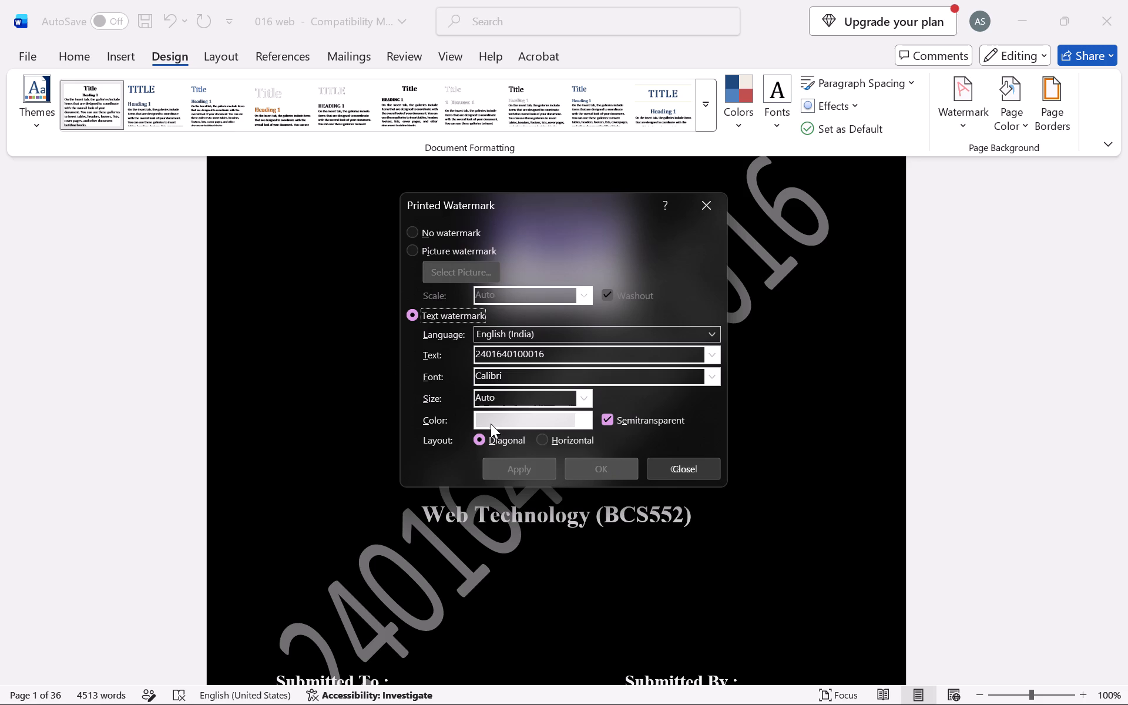
{"action": "left_click", "coordinate": [706, 206]}
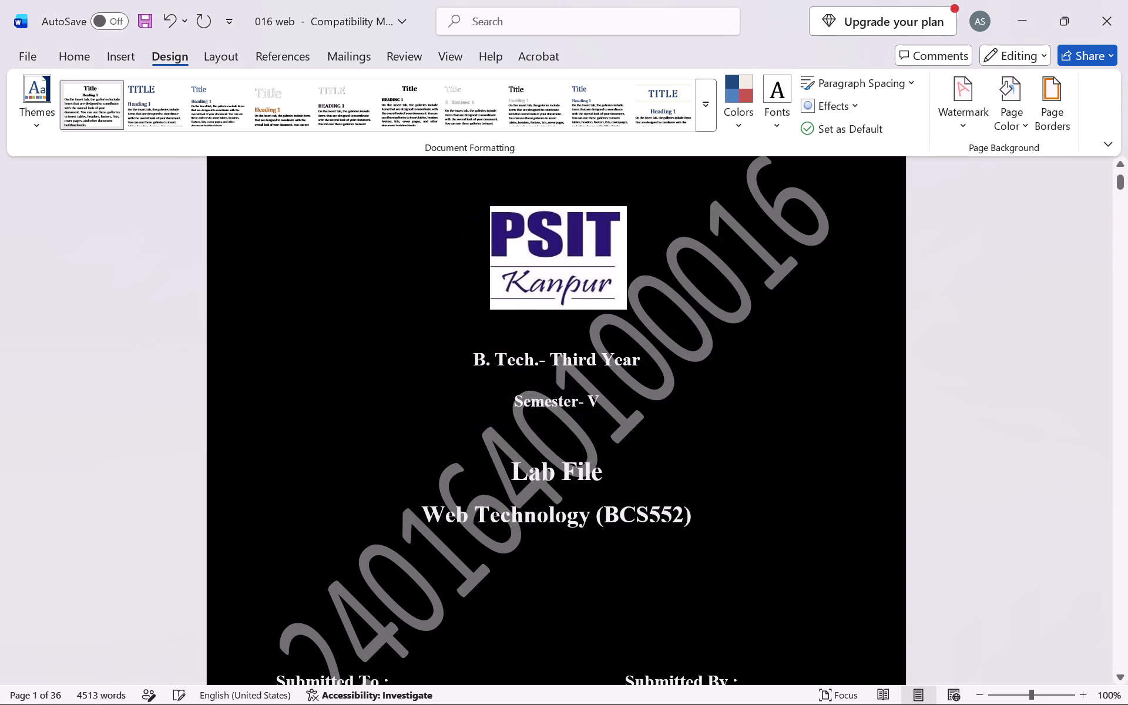
Review the document's pages to check how the custom watermark looks, and return to the cover page.
{"action": "scroll", "coordinate": [562, 405], "scroll_direction": "down", "scroll_amount": 10}
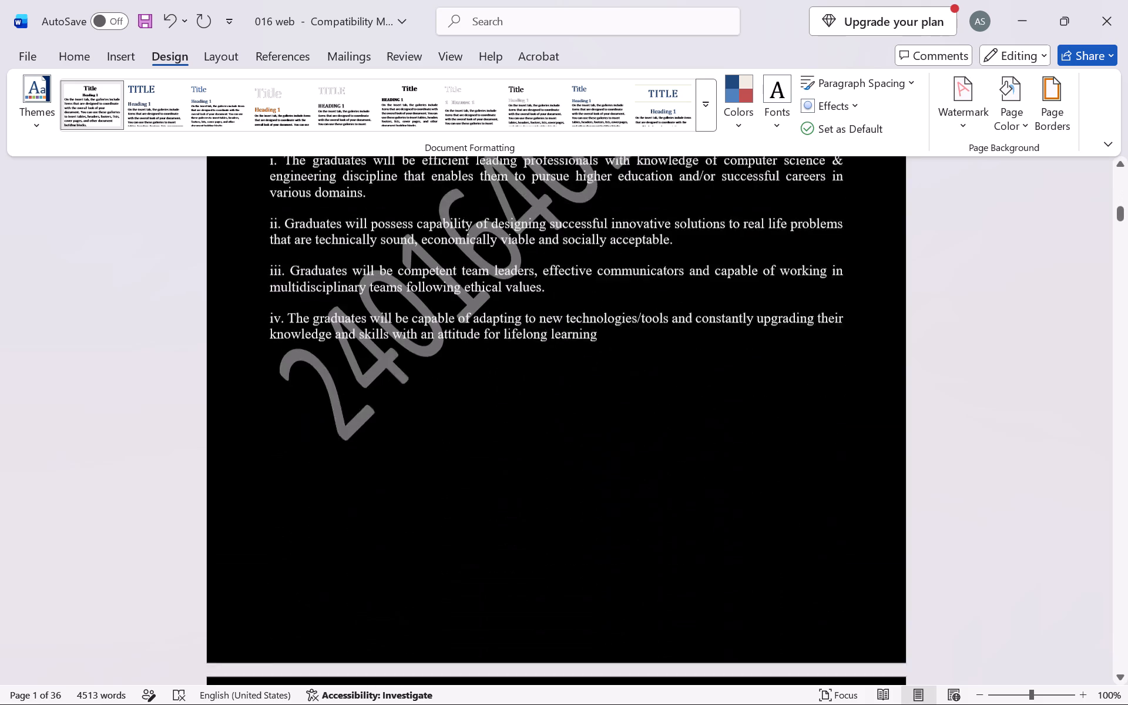
{"action": "scroll", "coordinate": [562, 405], "scroll_direction": "down", "scroll_amount": 10}
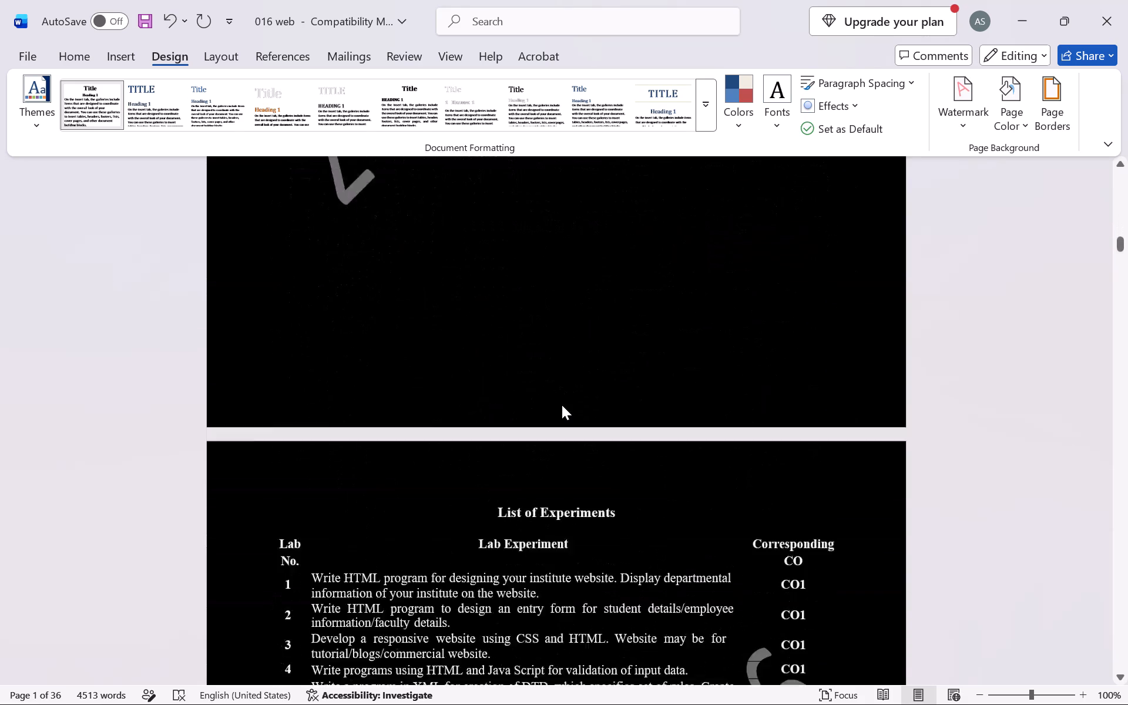
{"action": "scroll", "coordinate": [562, 405], "scroll_direction": "down", "scroll_amount": 10}
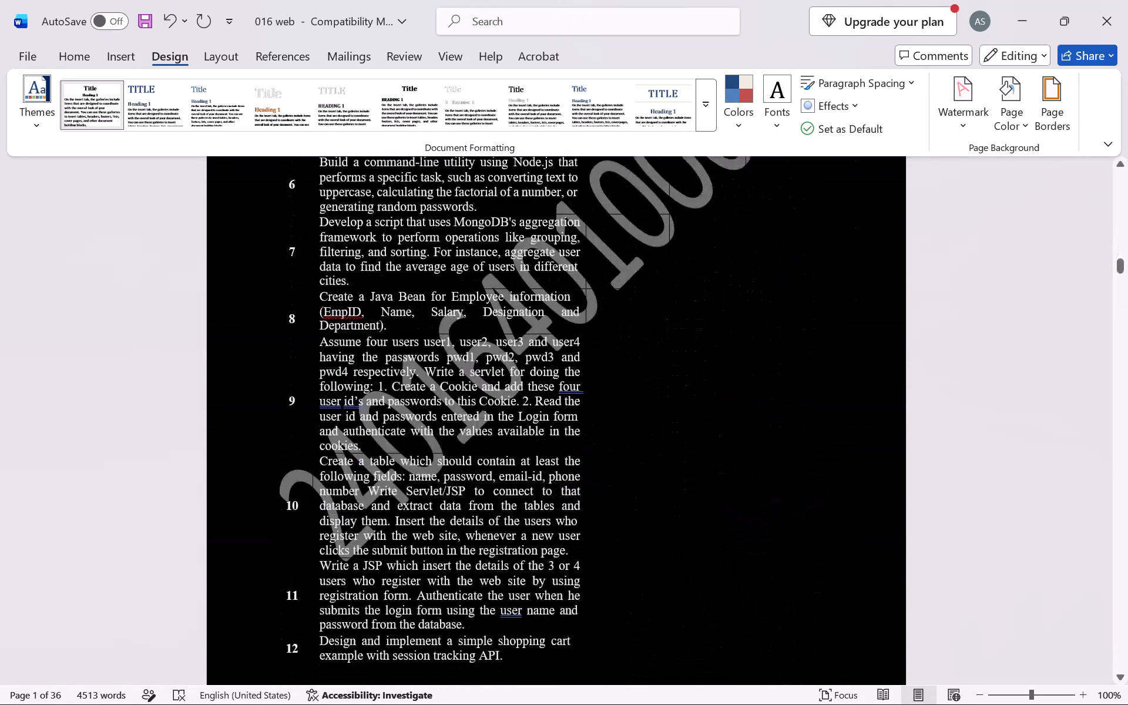
{"action": "scroll", "coordinate": [562, 405], "scroll_direction": "down", "scroll_amount": 4}
{"action": "scroll", "coordinate": [562, 405], "scroll_direction": "up", "scroll_amount": 1}
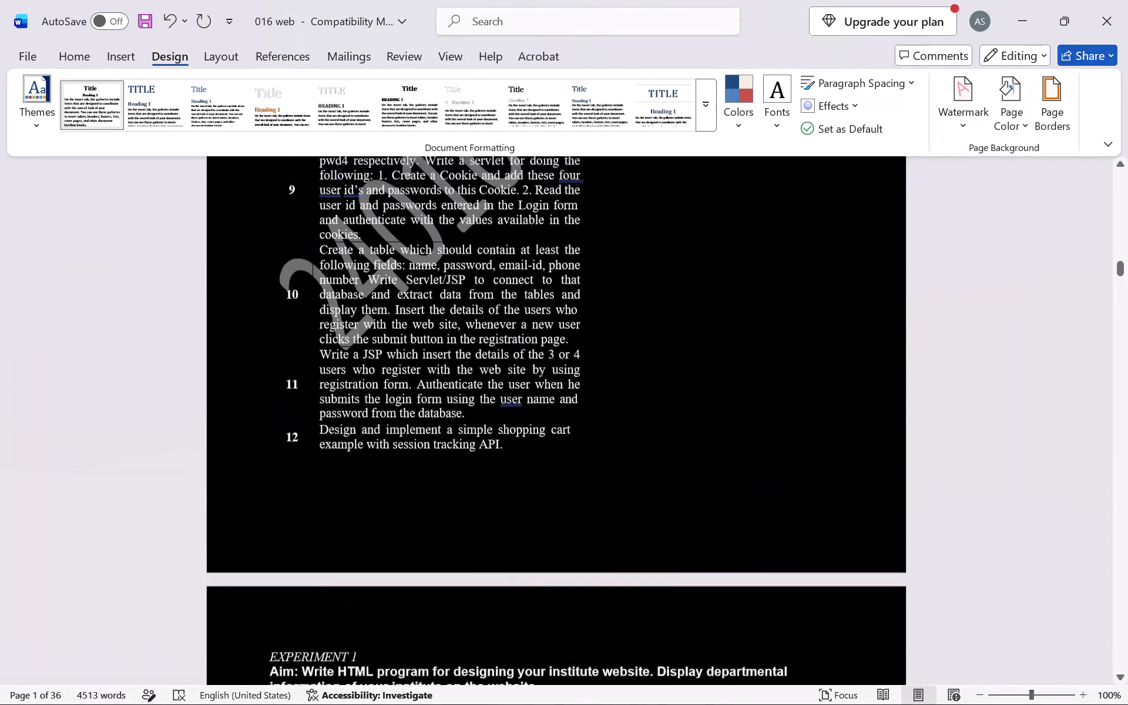
{"action": "scroll", "coordinate": [562, 405], "scroll_direction": "down", "scroll_amount": 1}
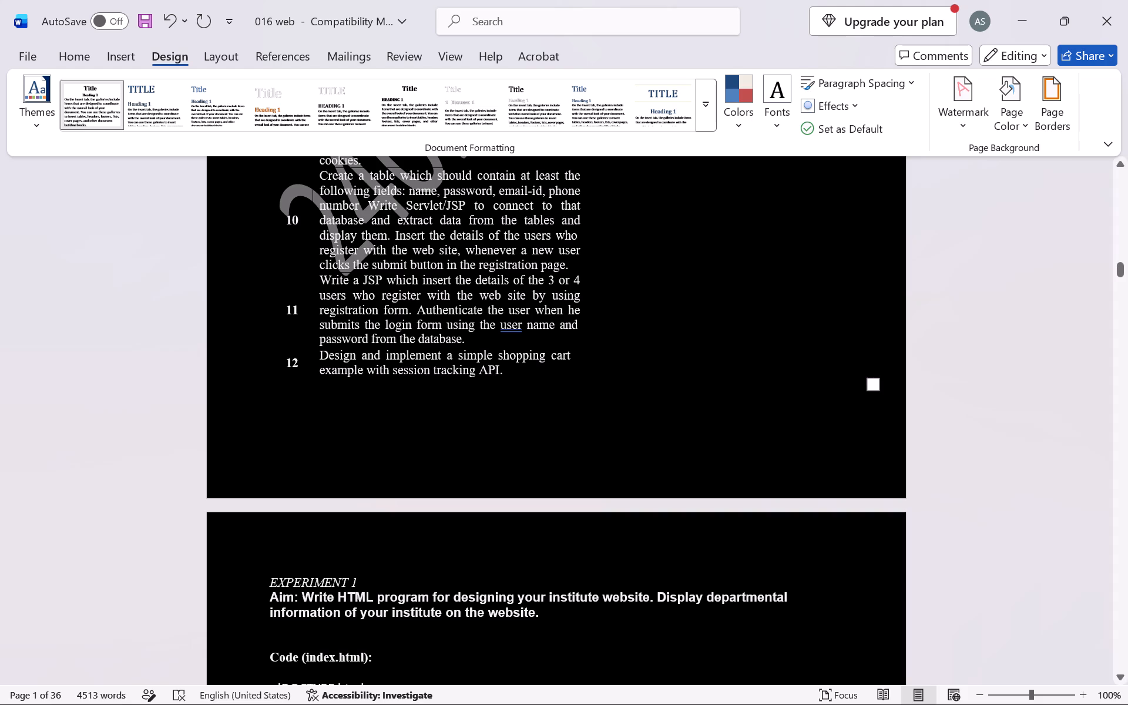
{"action": "scroll", "coordinate": [545, 422], "scroll_direction": "down", "scroll_amount": 8}
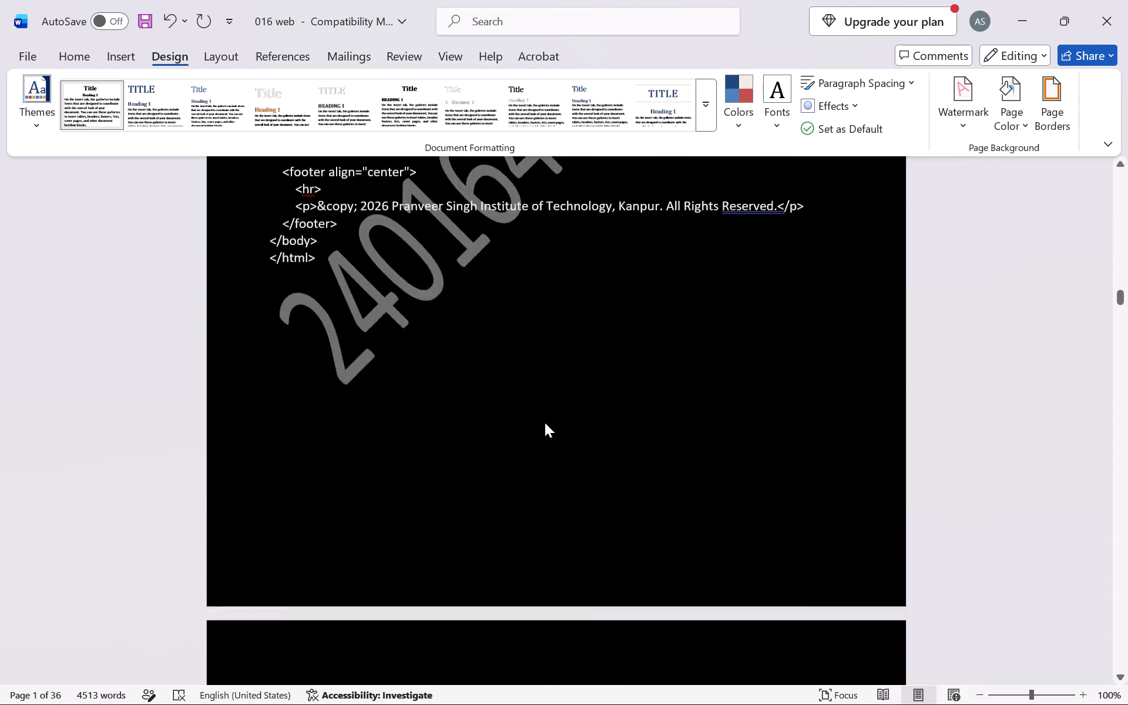
{"action": "scroll", "coordinate": [545, 422], "scroll_direction": "down", "scroll_amount": 4}
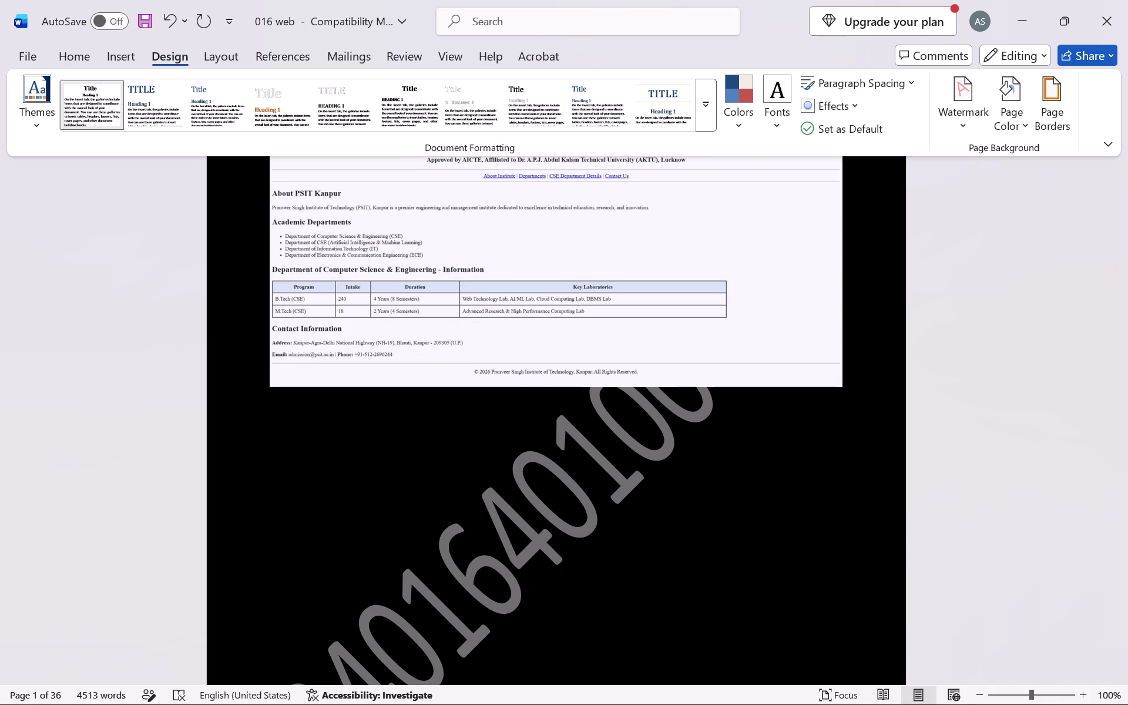
{"action": "scroll", "coordinate": [545, 422], "scroll_direction": "down", "scroll_amount": 1}
{"action": "scroll", "coordinate": [545, 422], "scroll_direction": "up", "scroll_amount": 19}
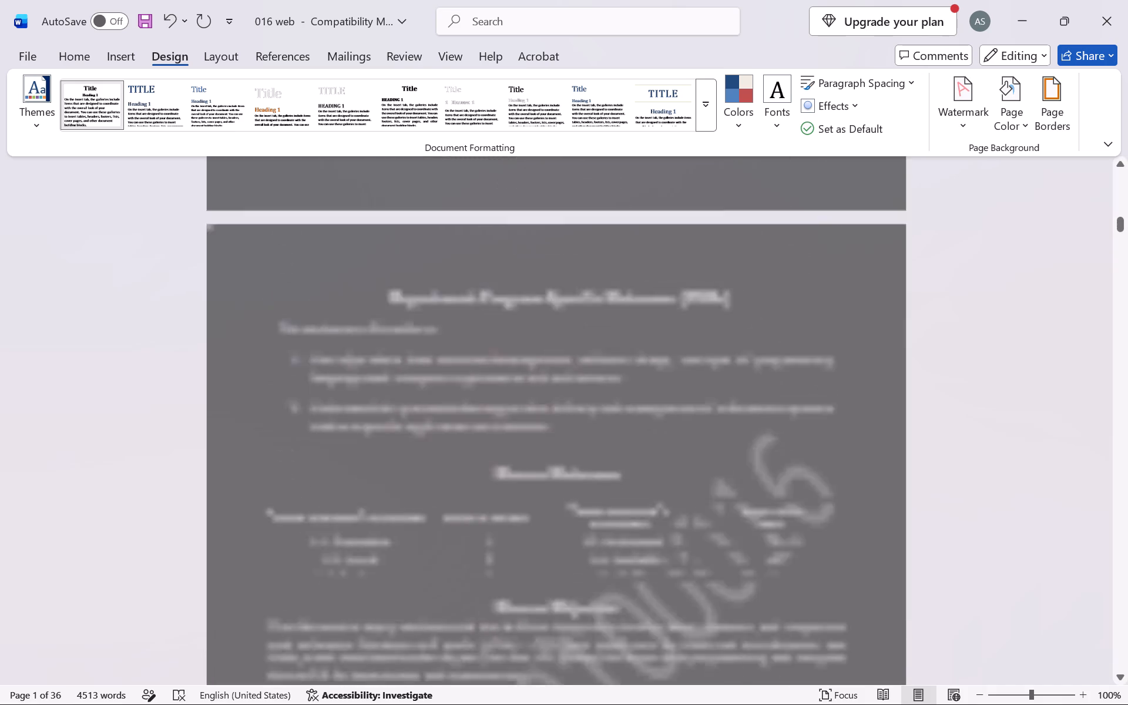
{"action": "scroll", "coordinate": [545, 422], "scroll_direction": "right", "scroll_amount": 1}
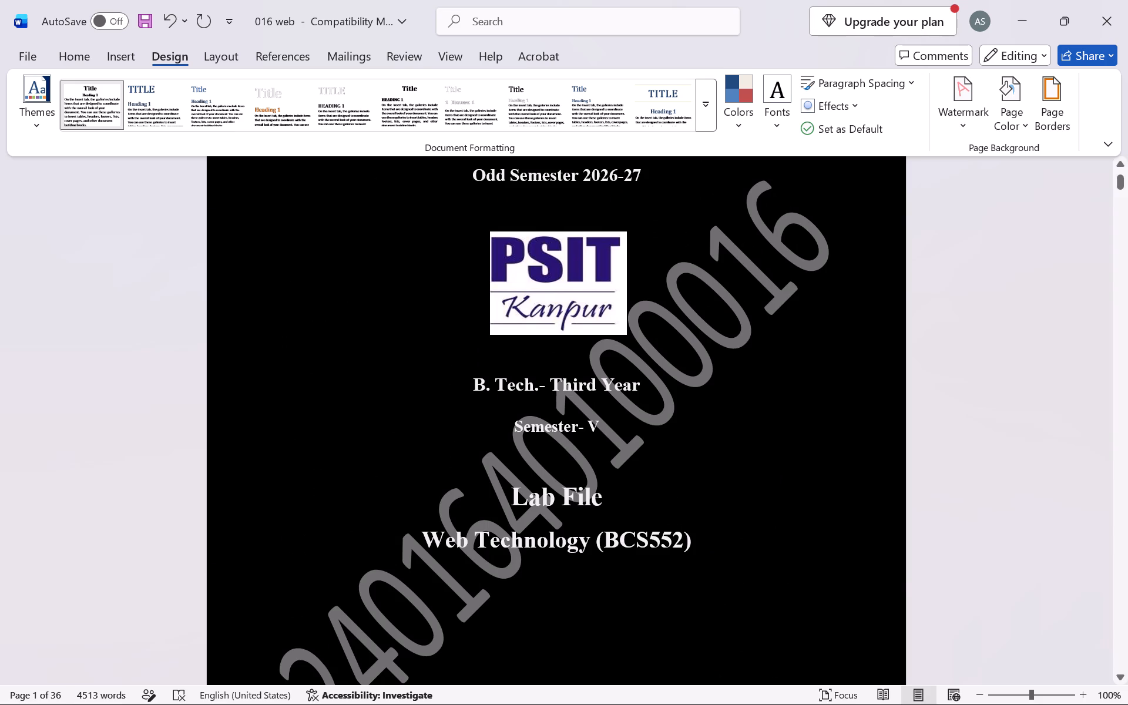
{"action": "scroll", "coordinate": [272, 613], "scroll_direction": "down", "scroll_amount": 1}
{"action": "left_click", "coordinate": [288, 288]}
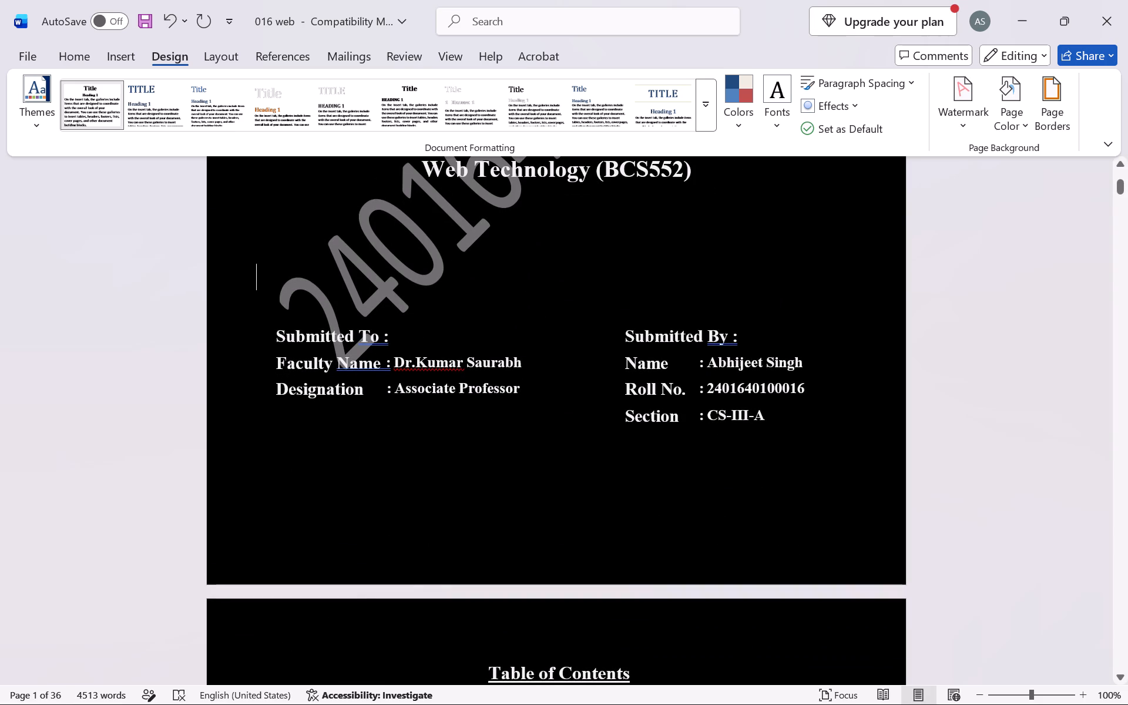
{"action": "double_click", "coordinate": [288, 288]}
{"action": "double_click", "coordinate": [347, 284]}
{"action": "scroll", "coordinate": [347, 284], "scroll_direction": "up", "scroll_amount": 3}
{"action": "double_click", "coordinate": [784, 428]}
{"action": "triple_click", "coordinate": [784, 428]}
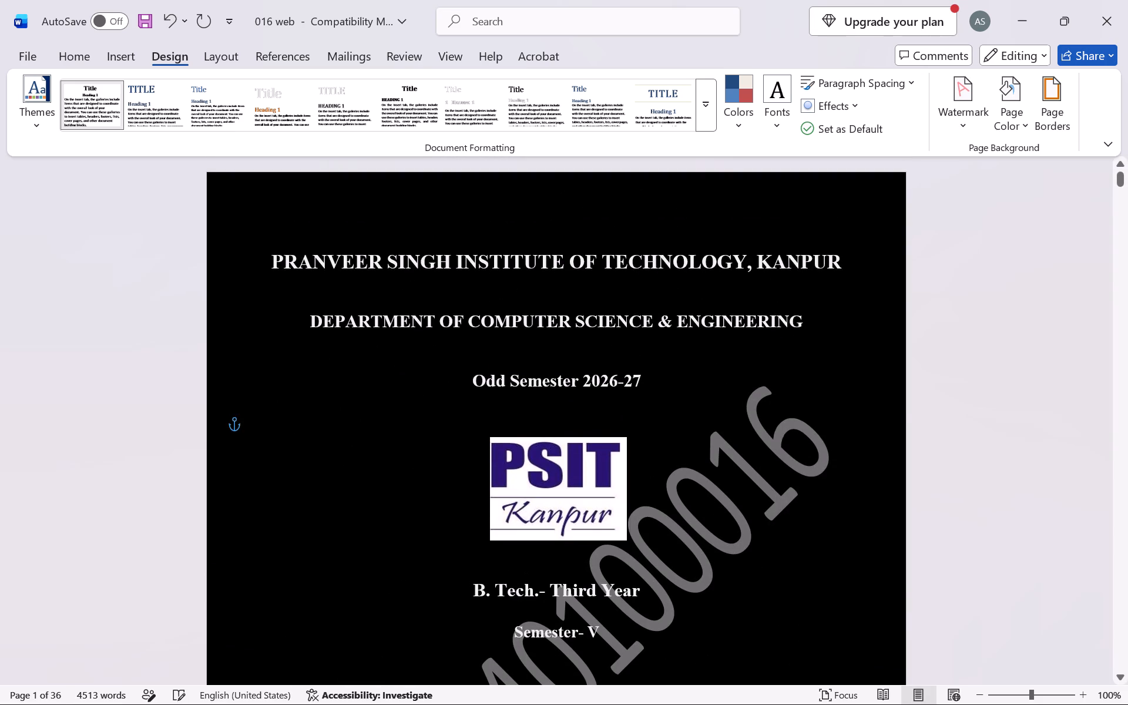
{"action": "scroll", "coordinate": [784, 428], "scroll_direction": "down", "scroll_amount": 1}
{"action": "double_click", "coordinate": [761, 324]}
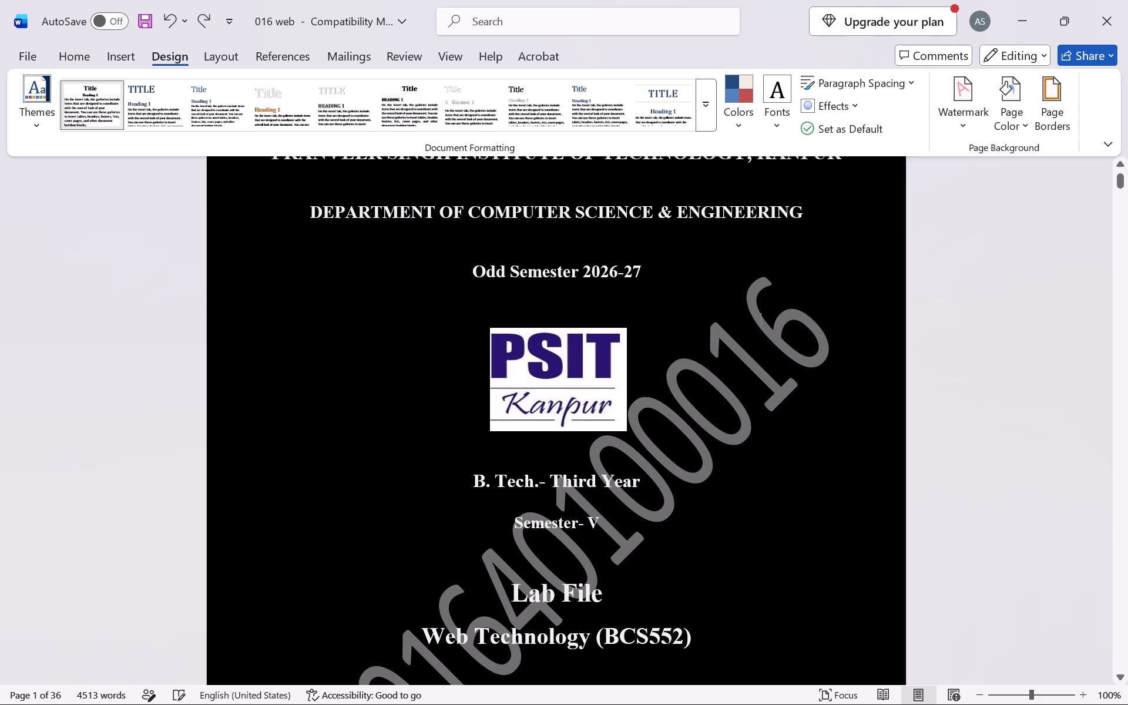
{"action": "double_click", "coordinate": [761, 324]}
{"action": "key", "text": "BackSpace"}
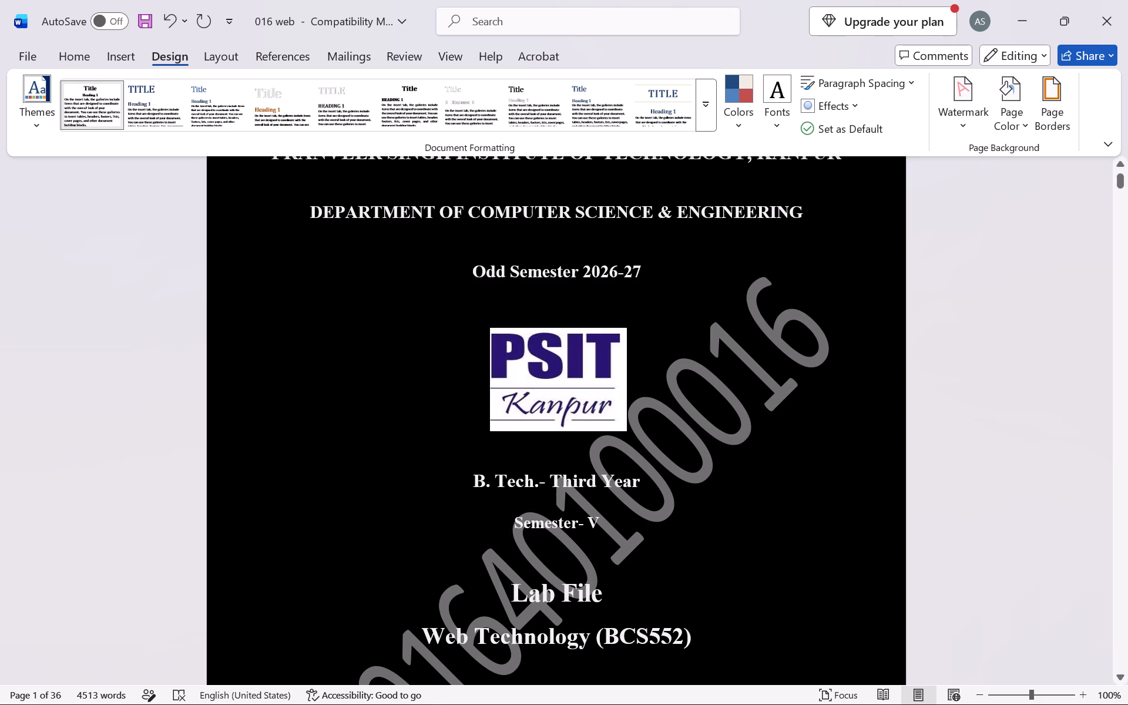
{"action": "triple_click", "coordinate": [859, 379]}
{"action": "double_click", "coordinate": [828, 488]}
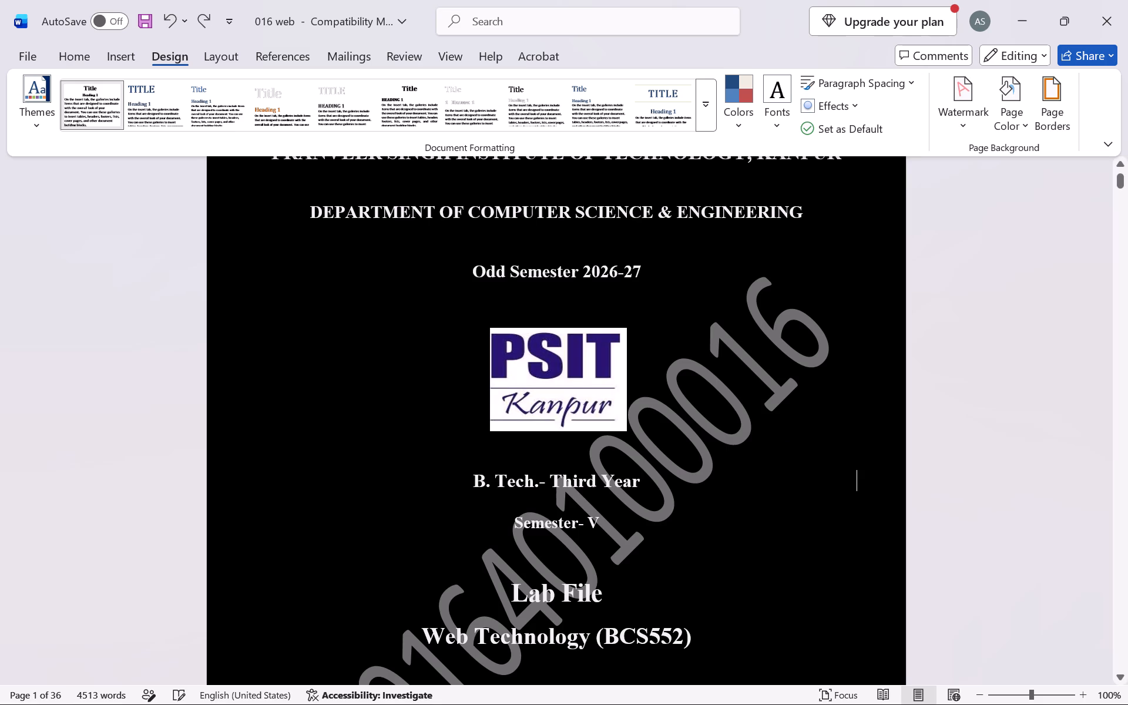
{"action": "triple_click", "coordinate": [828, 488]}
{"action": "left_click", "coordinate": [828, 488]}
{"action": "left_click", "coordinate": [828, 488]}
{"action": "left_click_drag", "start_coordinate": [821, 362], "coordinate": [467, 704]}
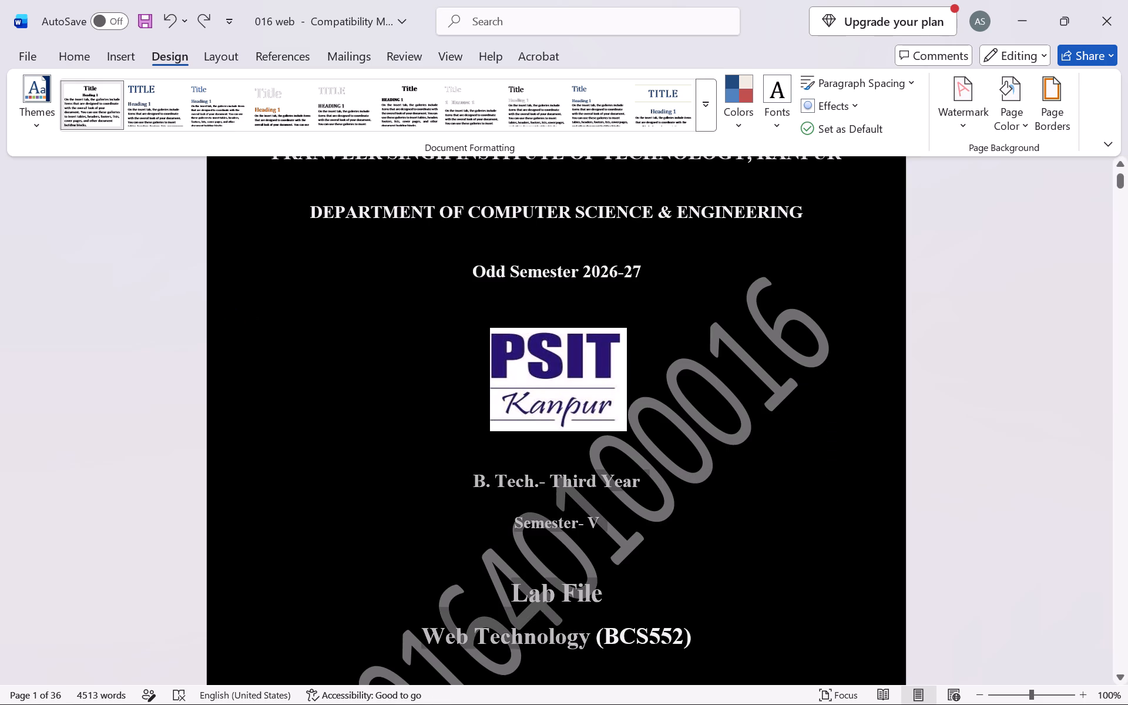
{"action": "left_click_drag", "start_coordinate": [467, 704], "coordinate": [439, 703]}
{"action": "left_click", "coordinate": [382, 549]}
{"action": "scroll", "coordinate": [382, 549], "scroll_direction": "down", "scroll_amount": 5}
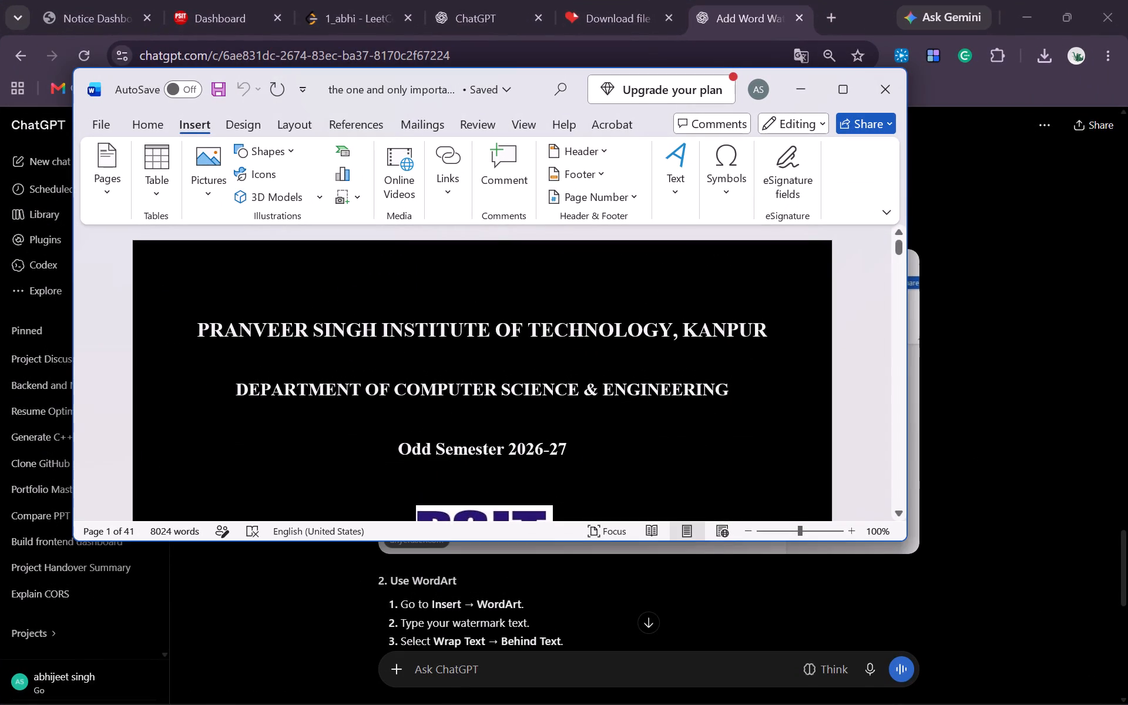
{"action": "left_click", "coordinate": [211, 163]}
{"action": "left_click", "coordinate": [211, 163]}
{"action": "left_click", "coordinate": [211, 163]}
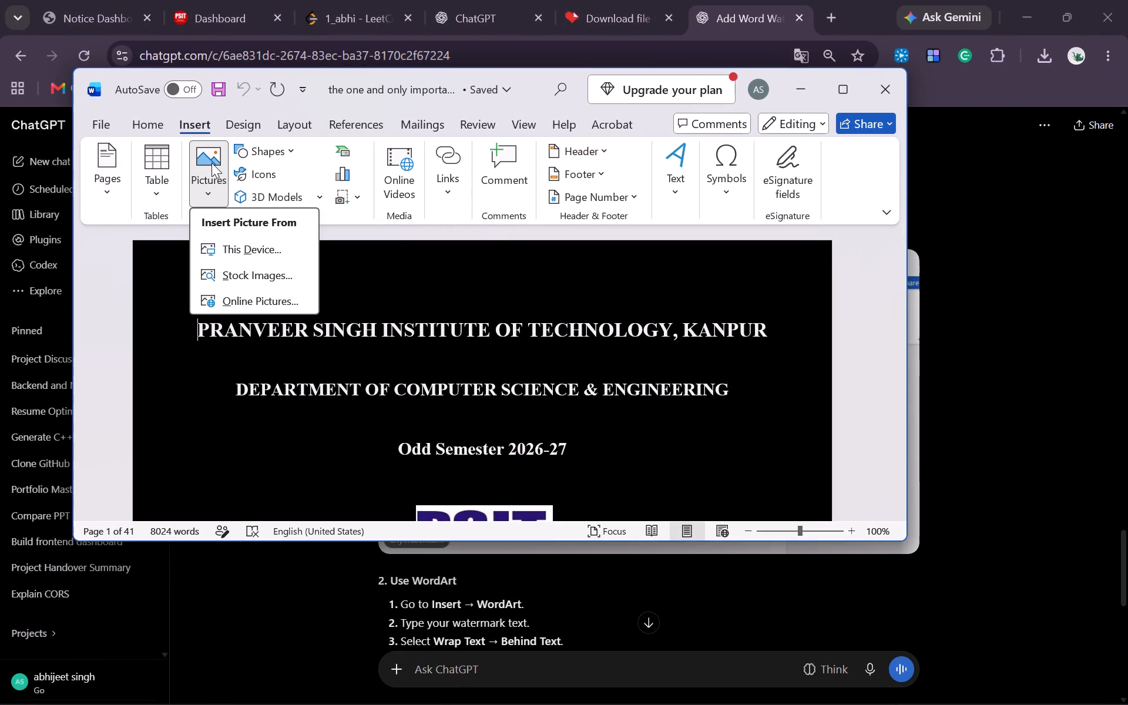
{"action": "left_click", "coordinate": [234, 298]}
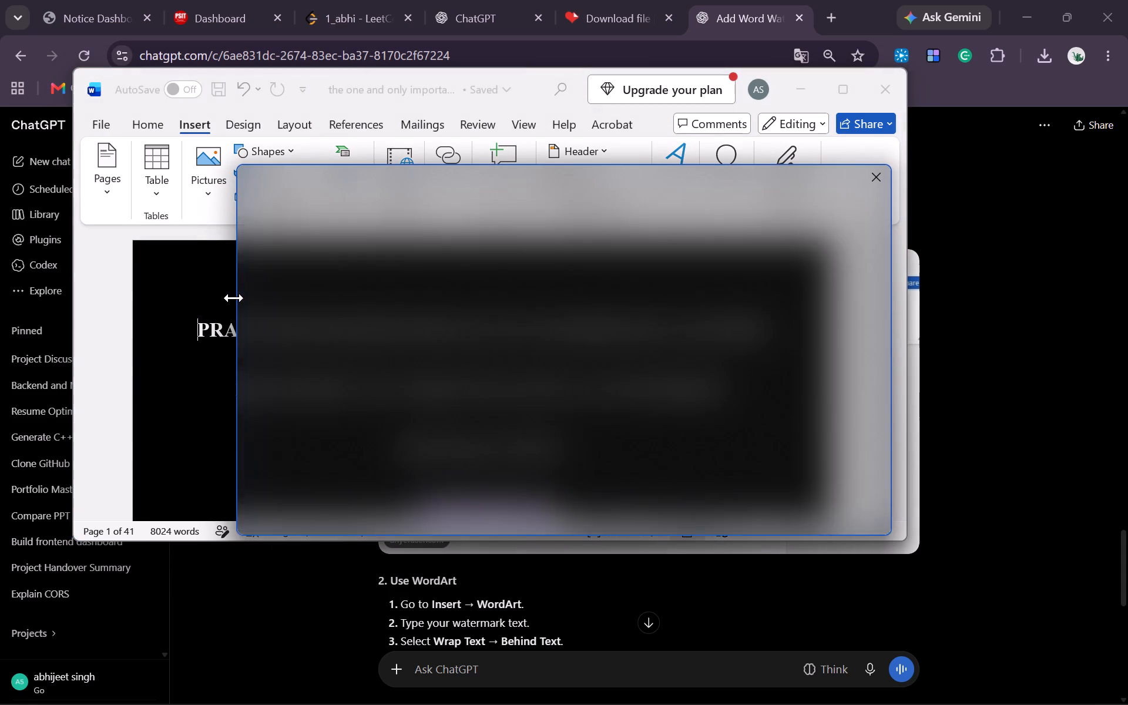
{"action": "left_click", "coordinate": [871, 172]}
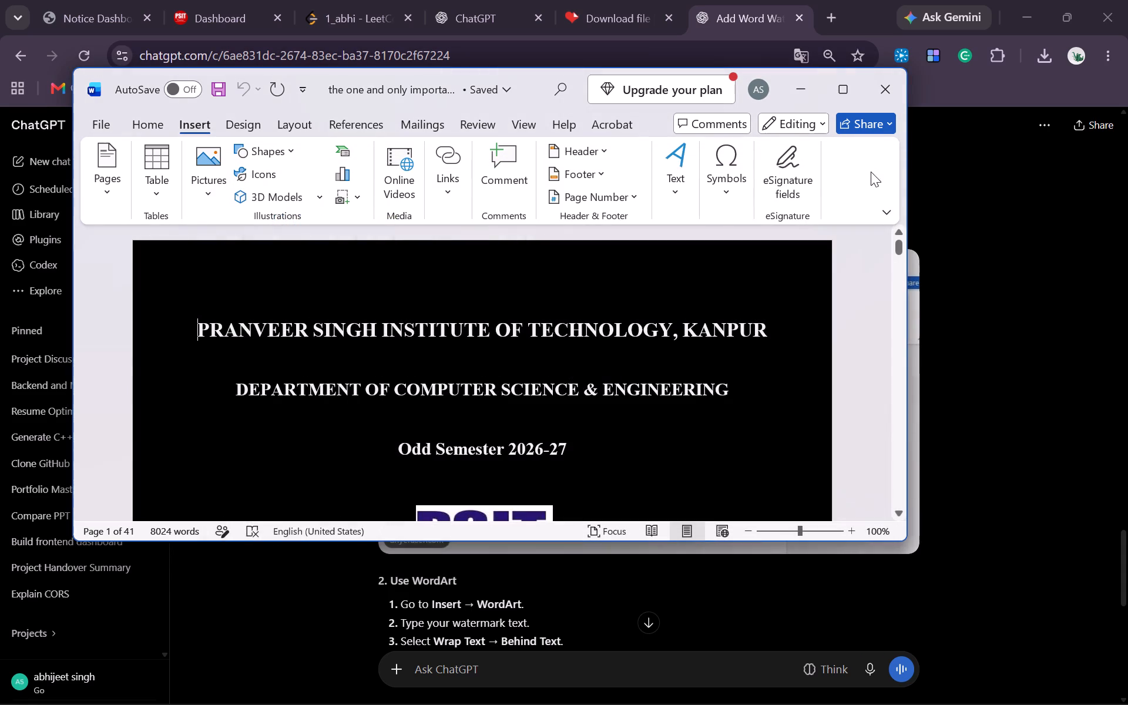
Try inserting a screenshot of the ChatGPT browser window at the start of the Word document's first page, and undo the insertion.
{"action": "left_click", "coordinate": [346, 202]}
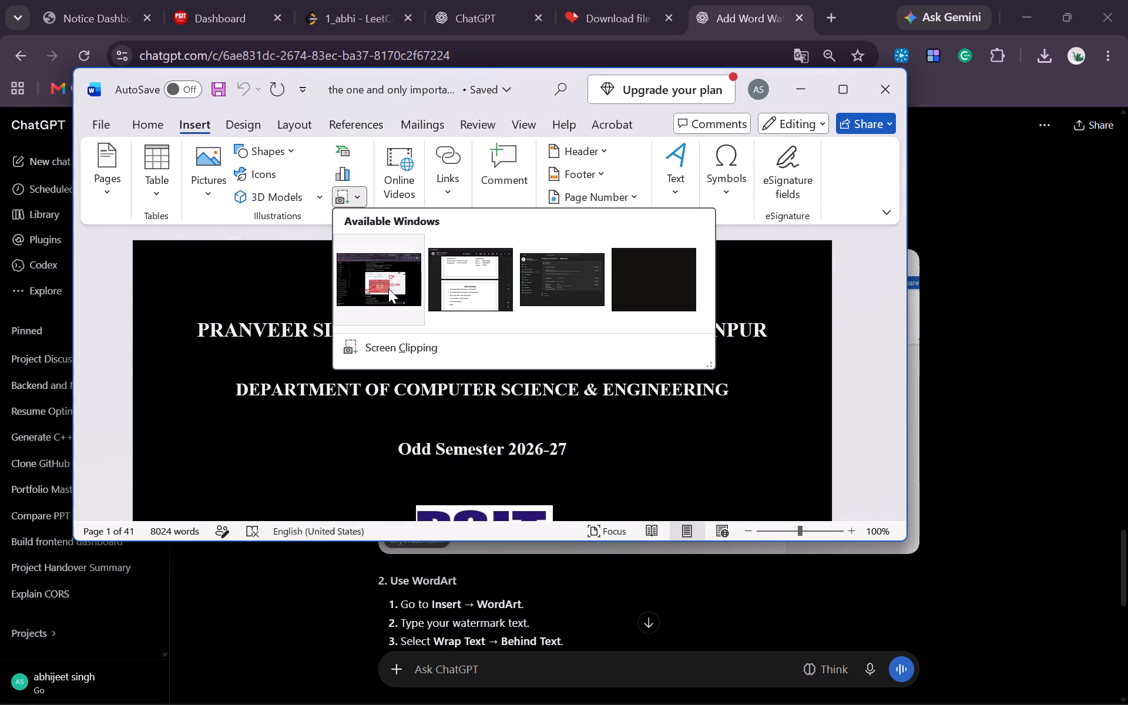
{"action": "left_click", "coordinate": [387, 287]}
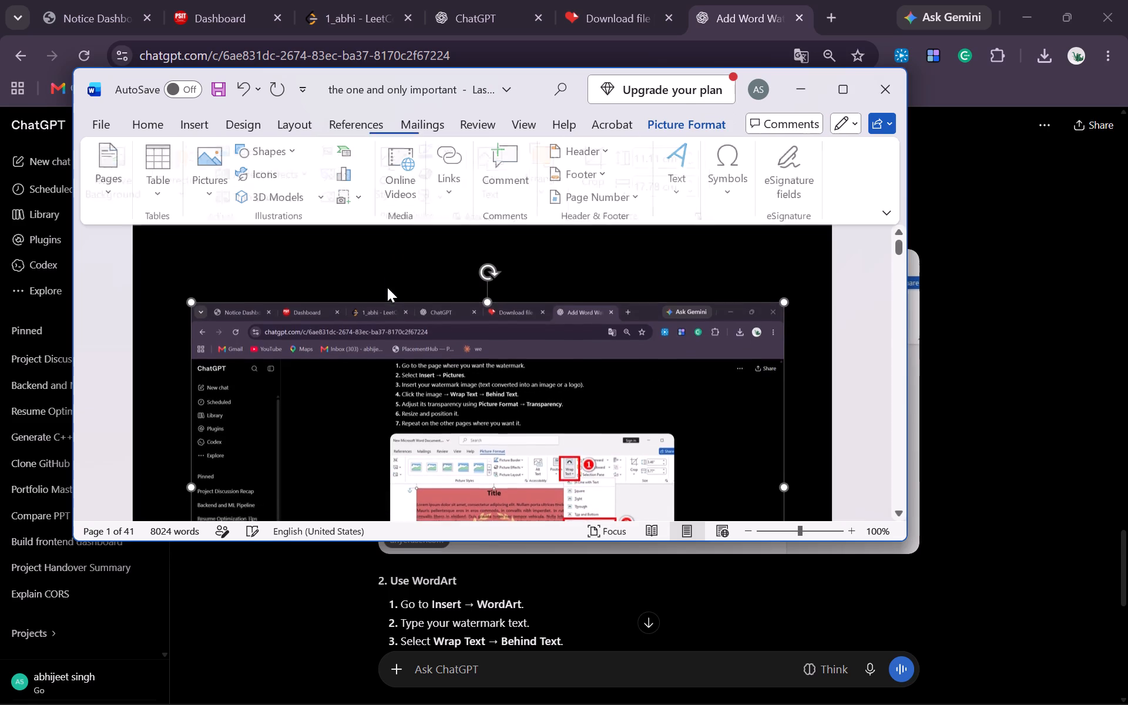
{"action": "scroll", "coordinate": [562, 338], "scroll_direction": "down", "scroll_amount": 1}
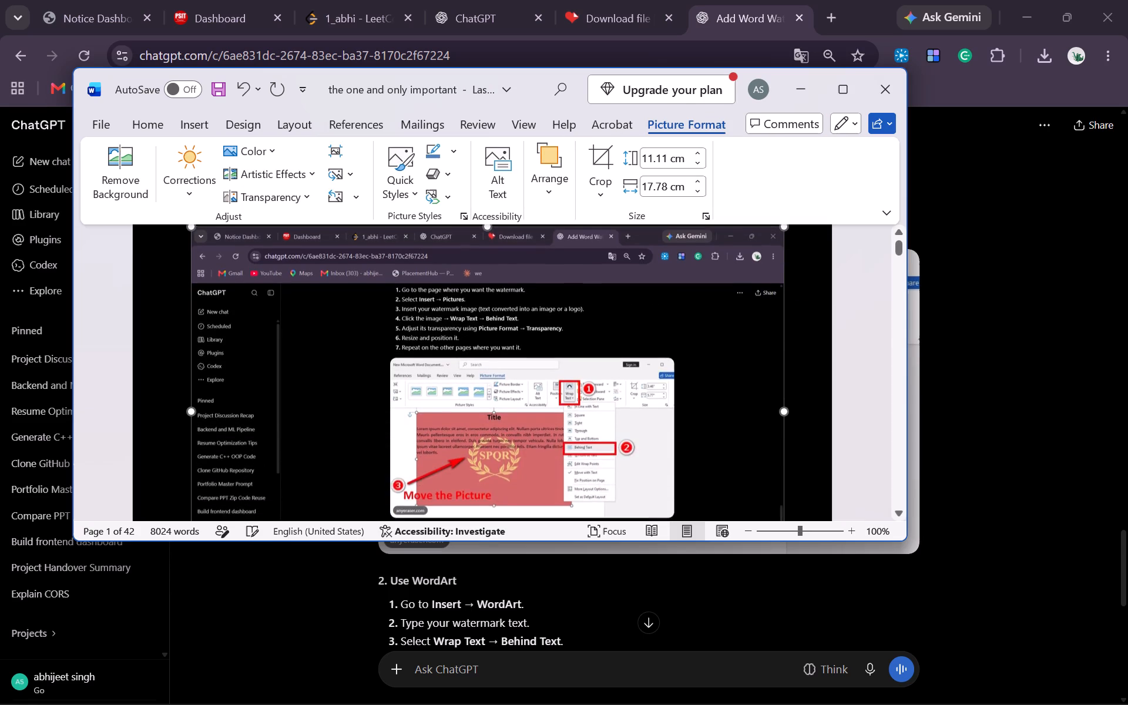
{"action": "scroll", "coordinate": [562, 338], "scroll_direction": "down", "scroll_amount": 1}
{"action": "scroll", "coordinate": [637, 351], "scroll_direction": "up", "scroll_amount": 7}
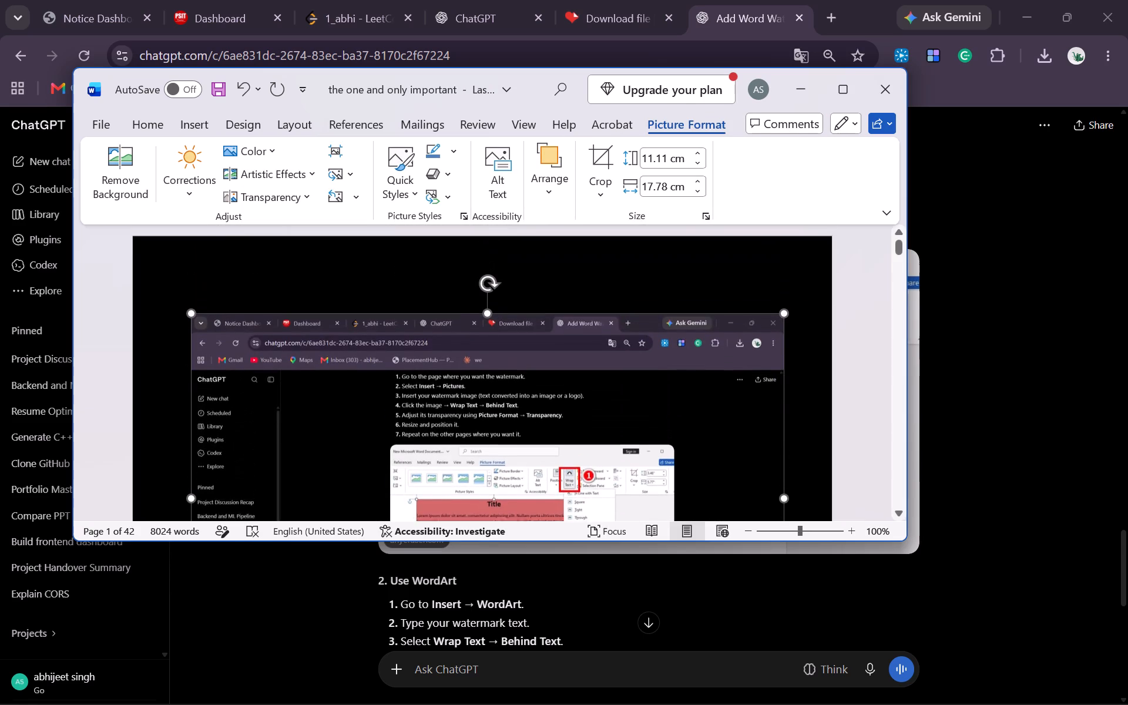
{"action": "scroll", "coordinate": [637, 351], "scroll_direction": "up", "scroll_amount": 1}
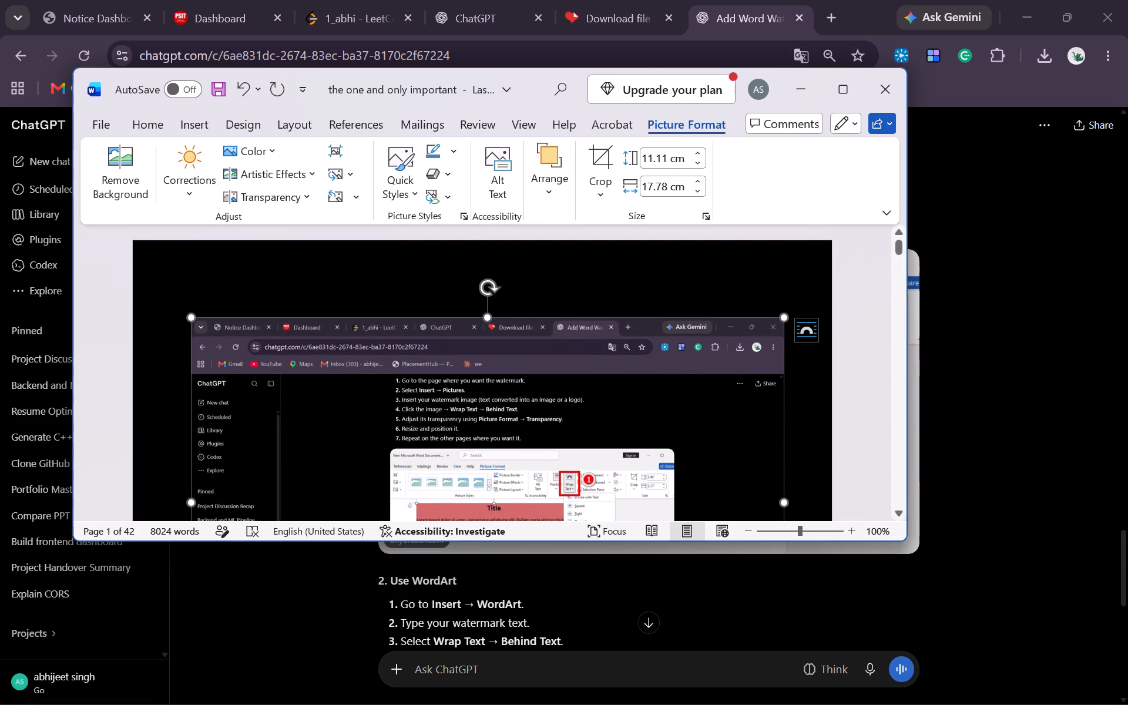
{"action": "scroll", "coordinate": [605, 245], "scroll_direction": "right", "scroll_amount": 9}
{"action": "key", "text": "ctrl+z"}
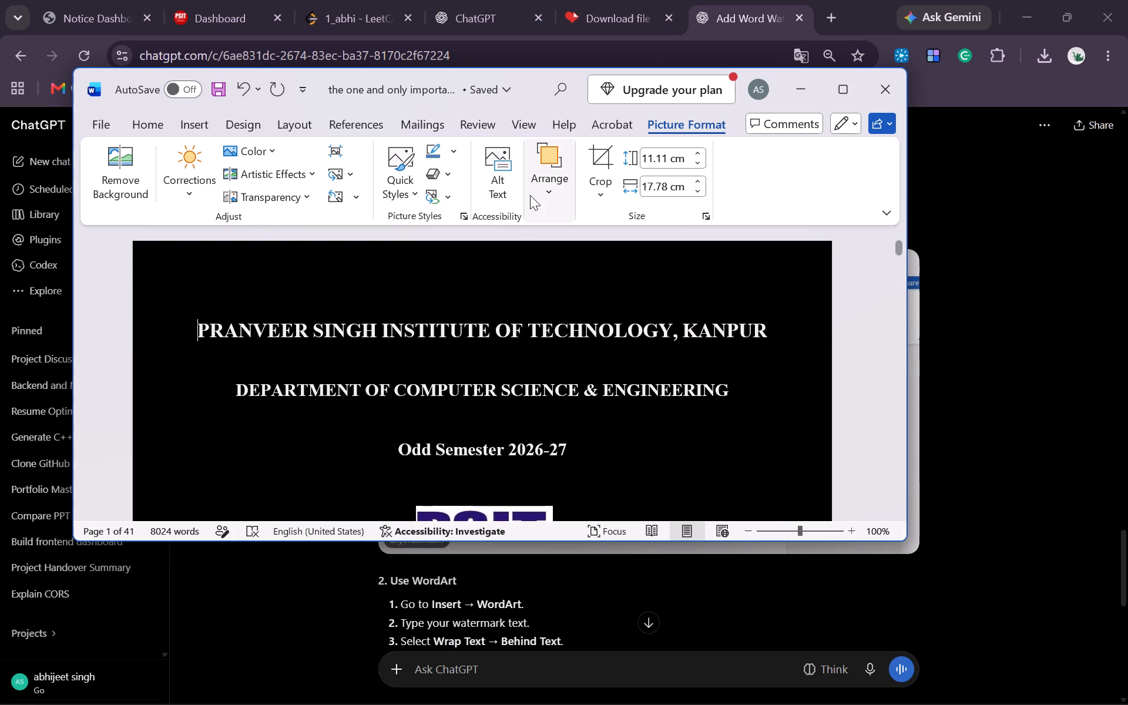
Recheck ChatGPT's picture and WordArt watermark instructions against Word's insertion options.
{"action": "left_click", "coordinate": [192, 122]}
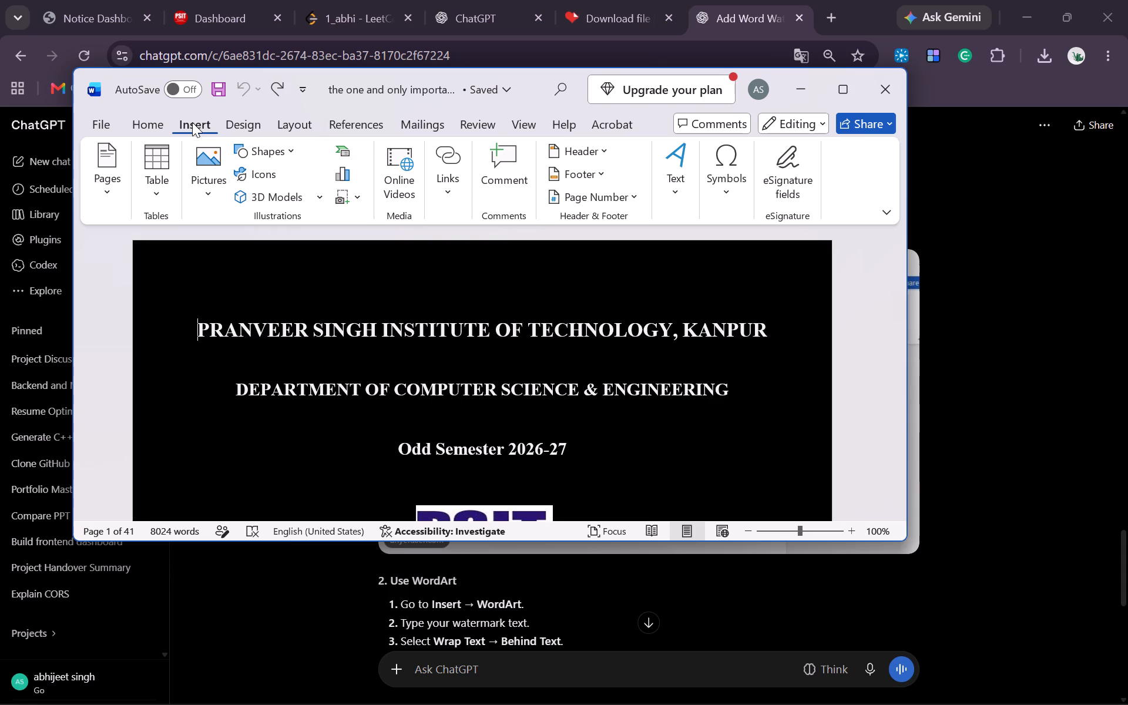
{"action": "double_click", "coordinate": [605, 99]}
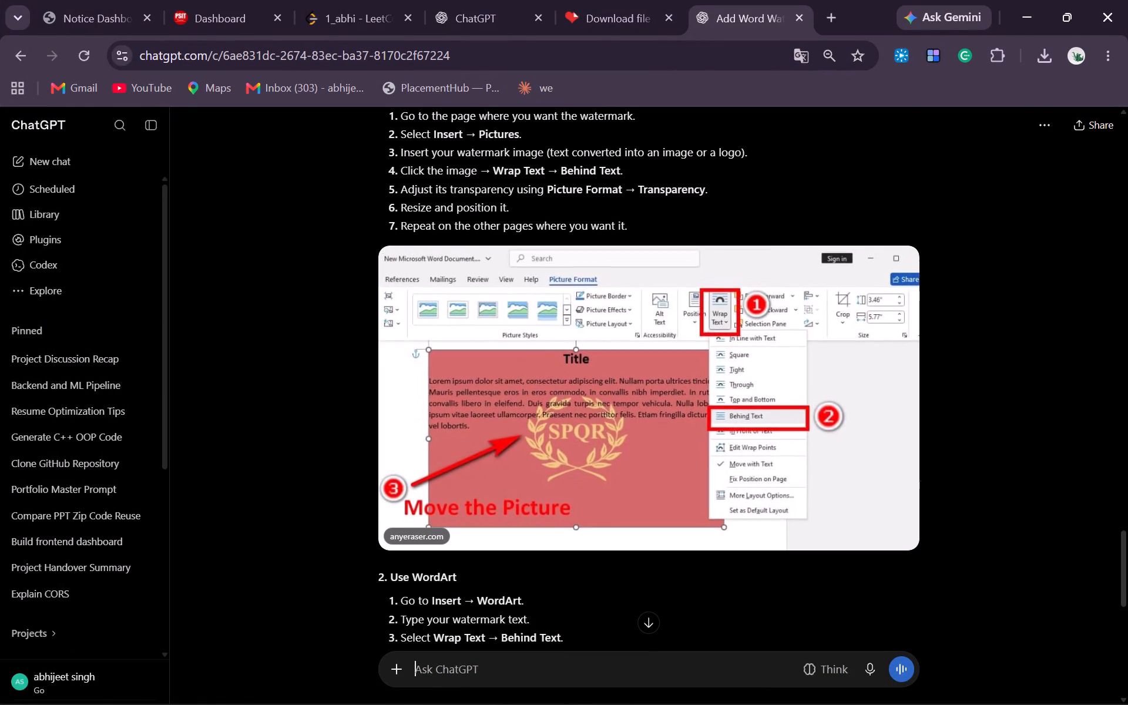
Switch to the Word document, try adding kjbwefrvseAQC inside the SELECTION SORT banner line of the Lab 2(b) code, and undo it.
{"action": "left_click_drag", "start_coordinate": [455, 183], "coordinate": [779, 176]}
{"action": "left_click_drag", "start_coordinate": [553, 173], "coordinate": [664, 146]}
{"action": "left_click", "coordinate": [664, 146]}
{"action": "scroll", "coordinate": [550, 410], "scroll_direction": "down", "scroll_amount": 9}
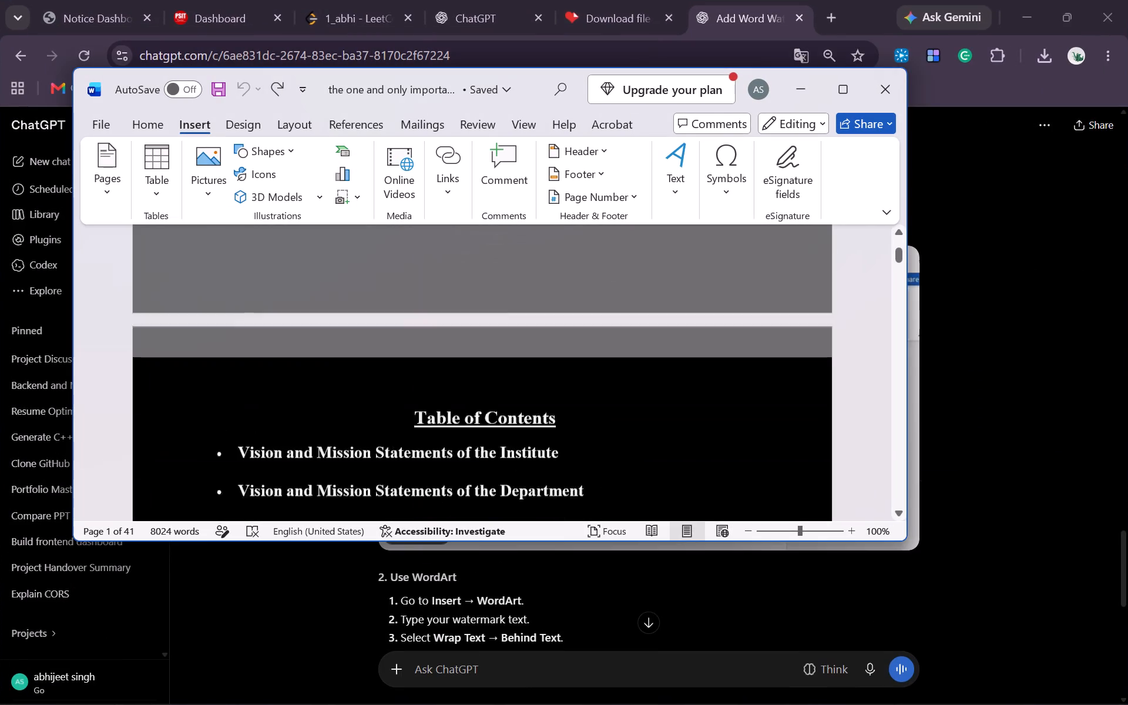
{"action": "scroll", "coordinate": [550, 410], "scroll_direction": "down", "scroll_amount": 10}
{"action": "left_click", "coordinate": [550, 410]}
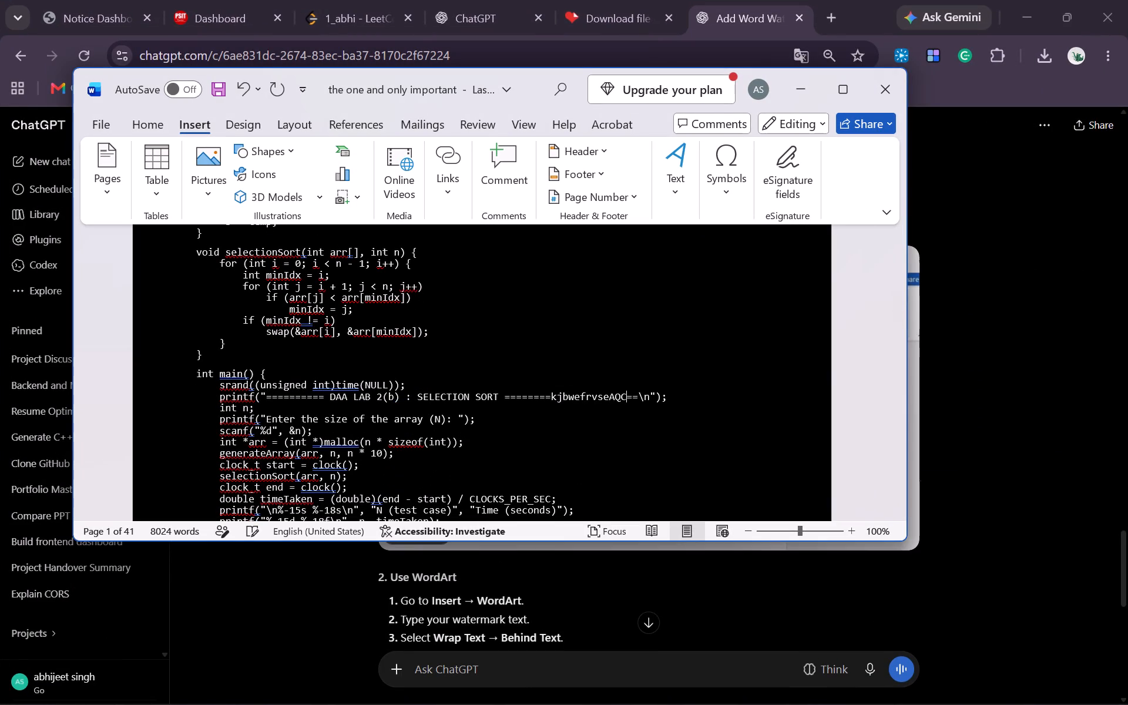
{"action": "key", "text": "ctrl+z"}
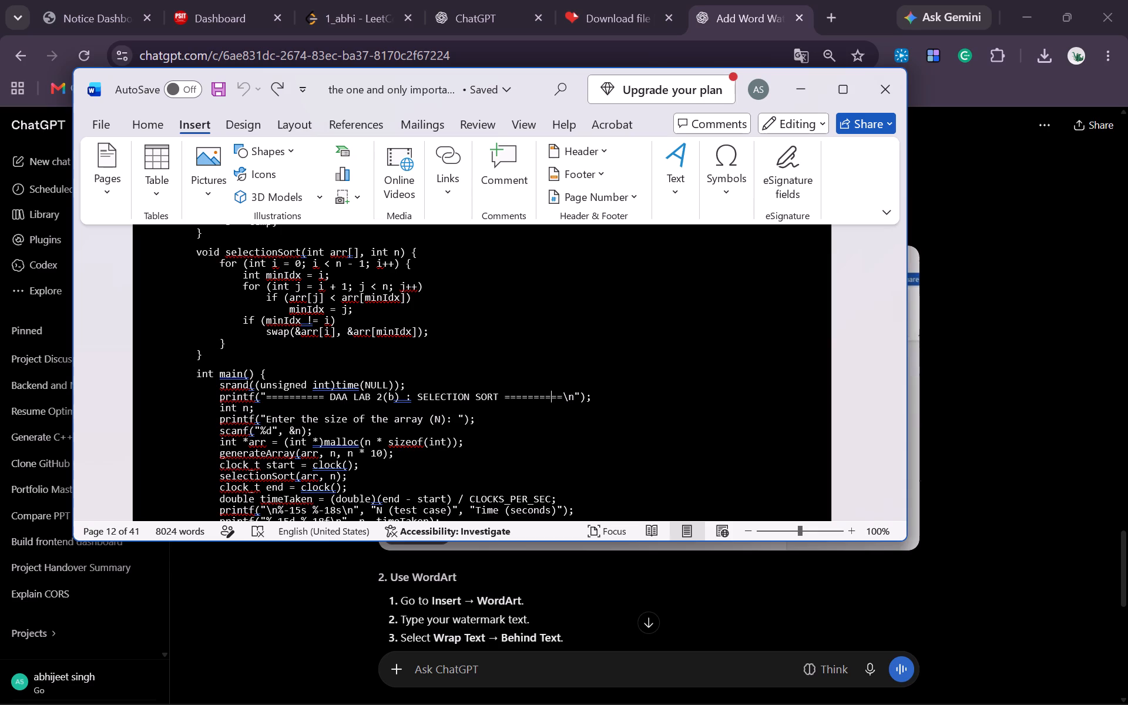
Close the Word document and return to ChatGPT's watermark instructions in Chrome.
{"action": "scroll", "coordinate": [550, 410], "scroll_direction": "up", "scroll_amount": 1}
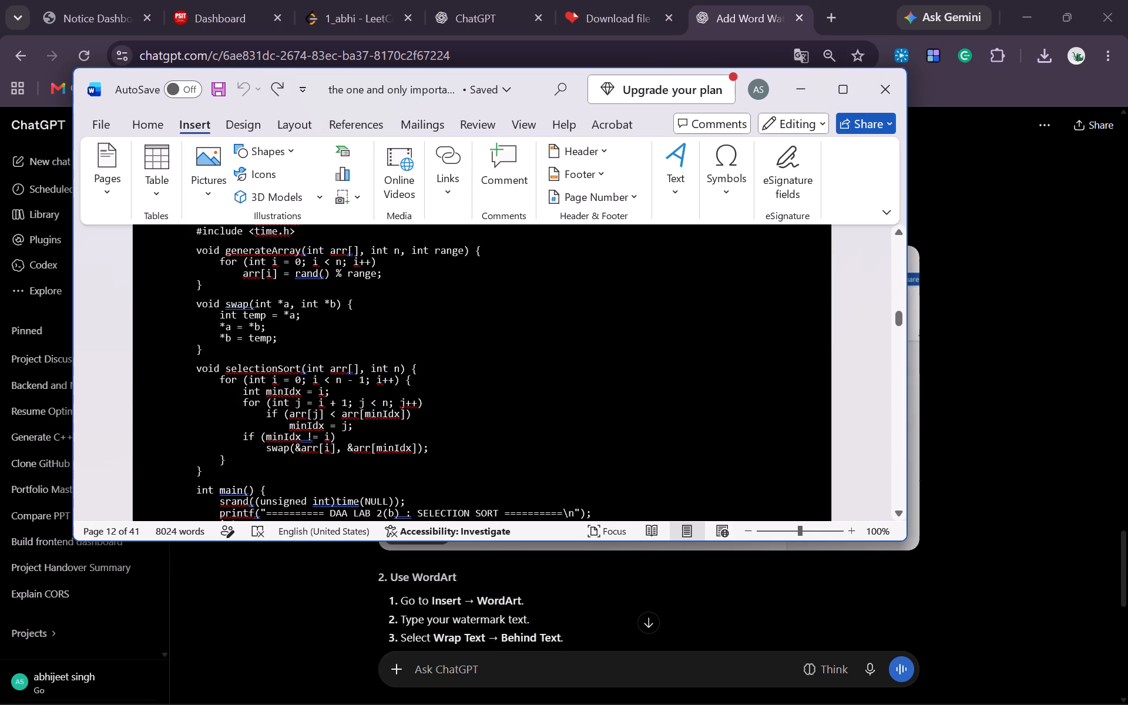
{"action": "scroll", "coordinate": [550, 410], "scroll_direction": "up", "scroll_amount": 2}
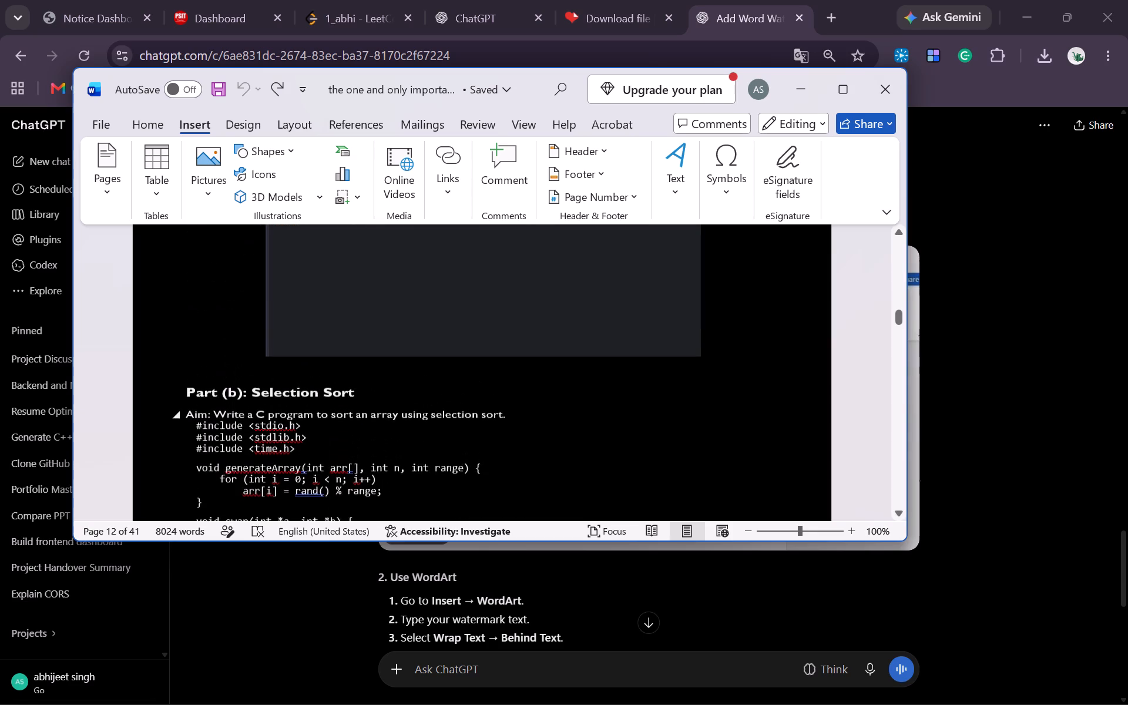
{"action": "scroll", "coordinate": [550, 410], "scroll_direction": "up", "scroll_amount": 15}
{"action": "scroll", "coordinate": [919, 90], "scroll_direction": "up", "scroll_amount": 20}
{"action": "scroll", "coordinate": [919, 90], "scroll_direction": "up", "scroll_amount": 20}
{"action": "scroll", "coordinate": [919, 90], "scroll_direction": "up", "scroll_amount": 12}
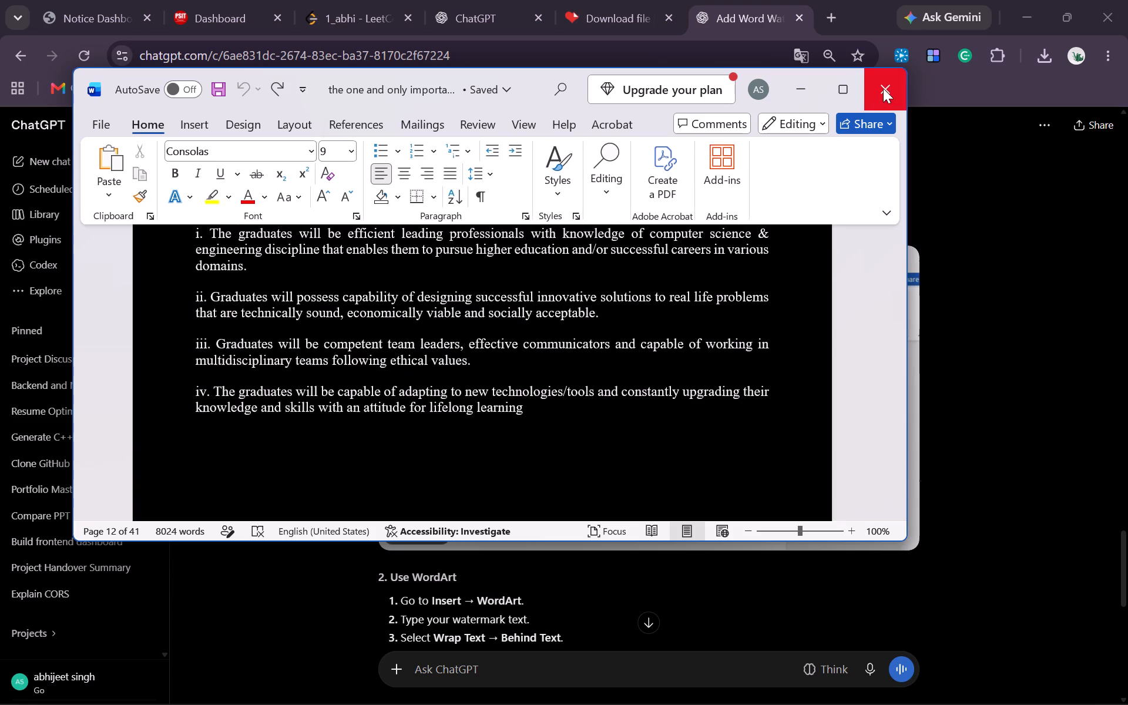
{"action": "left_click", "coordinate": [883, 88]}
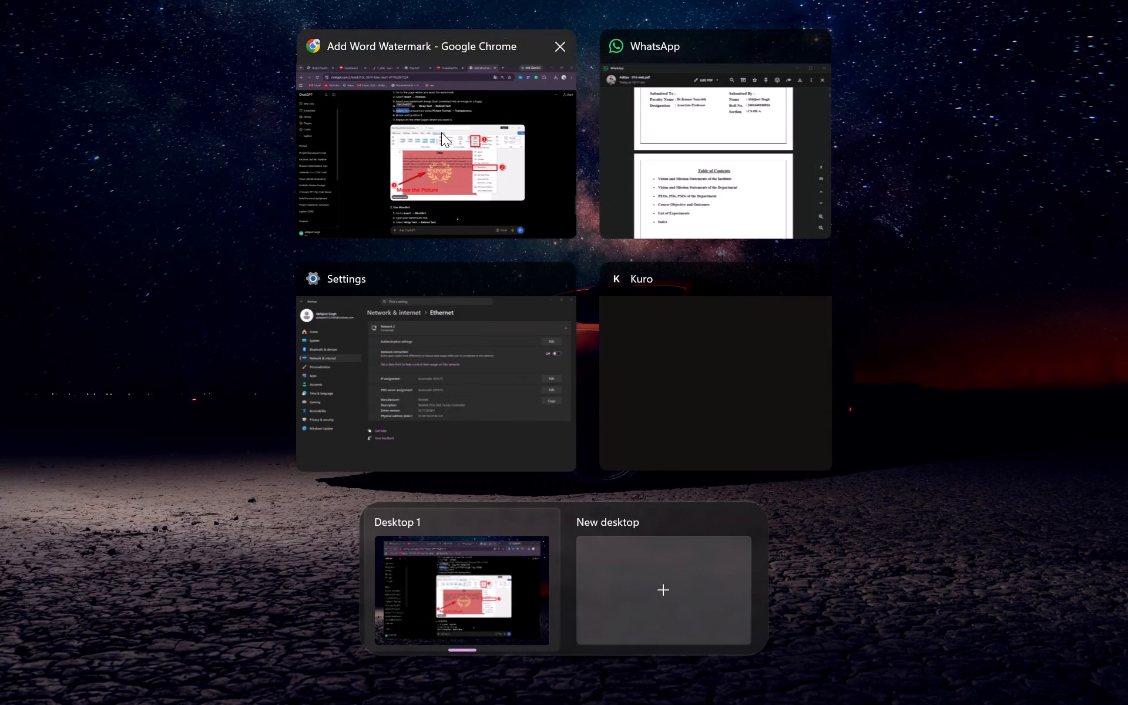
{"action": "left_click", "coordinate": [404, 136]}
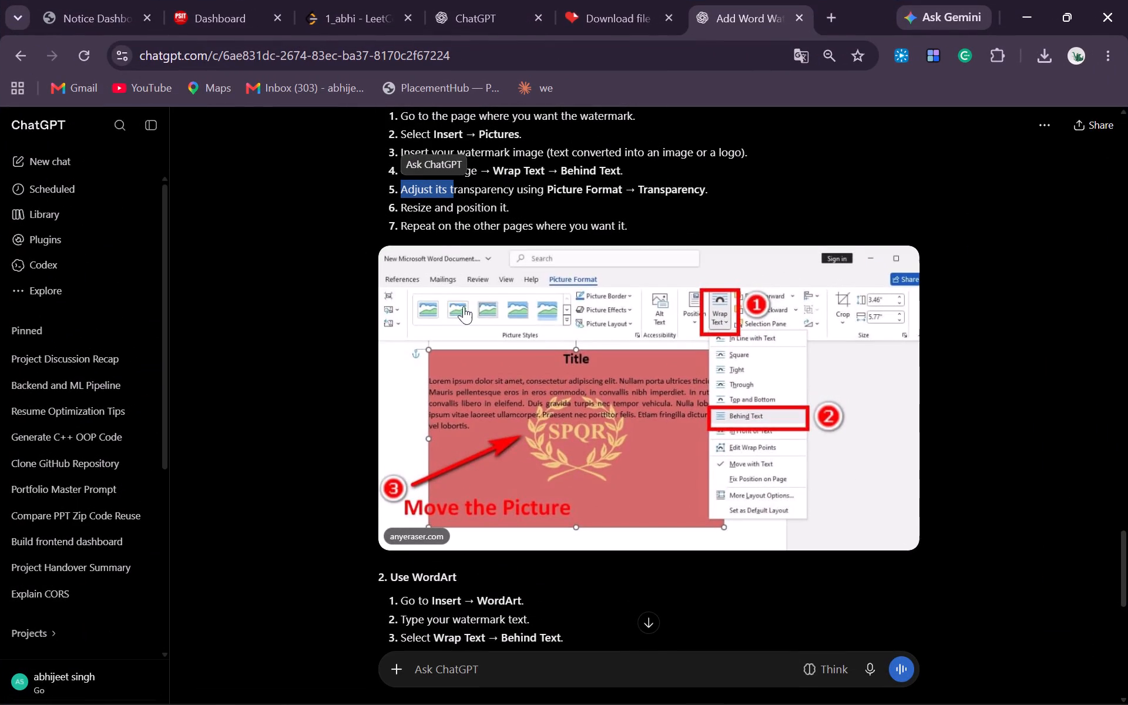
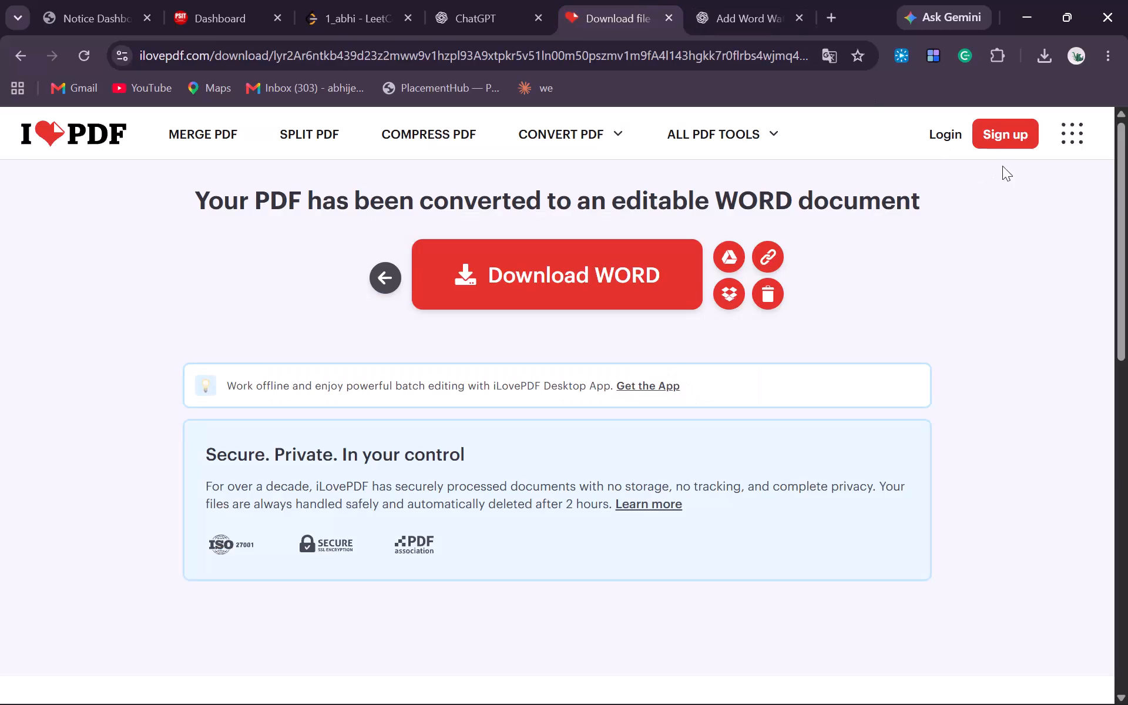
Open the downloaded 016 web document, converted from PDF by iLovePDF, in Word.
{"action": "left_click", "coordinate": [1044, 49]}
{"action": "double_click", "coordinate": [918, 142]}
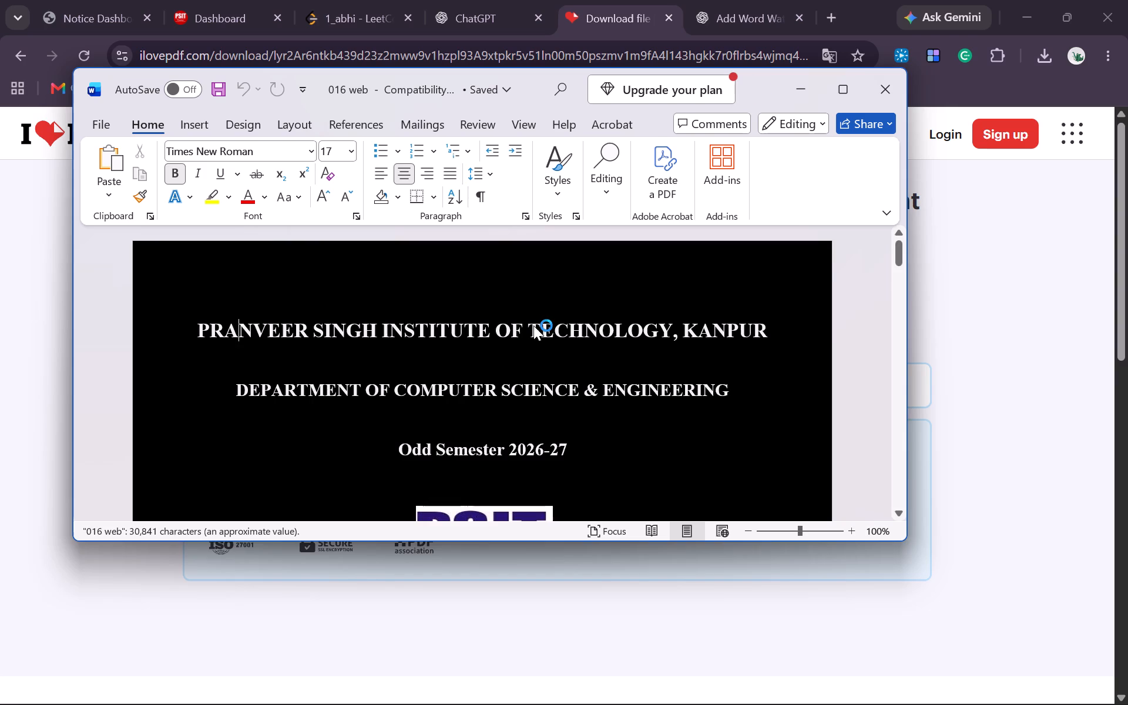
Look through the 016 web document's cover, outcomes and code pages in a maximized Word window.
{"action": "scroll", "coordinate": [533, 325], "scroll_direction": "down", "scroll_amount": 16}
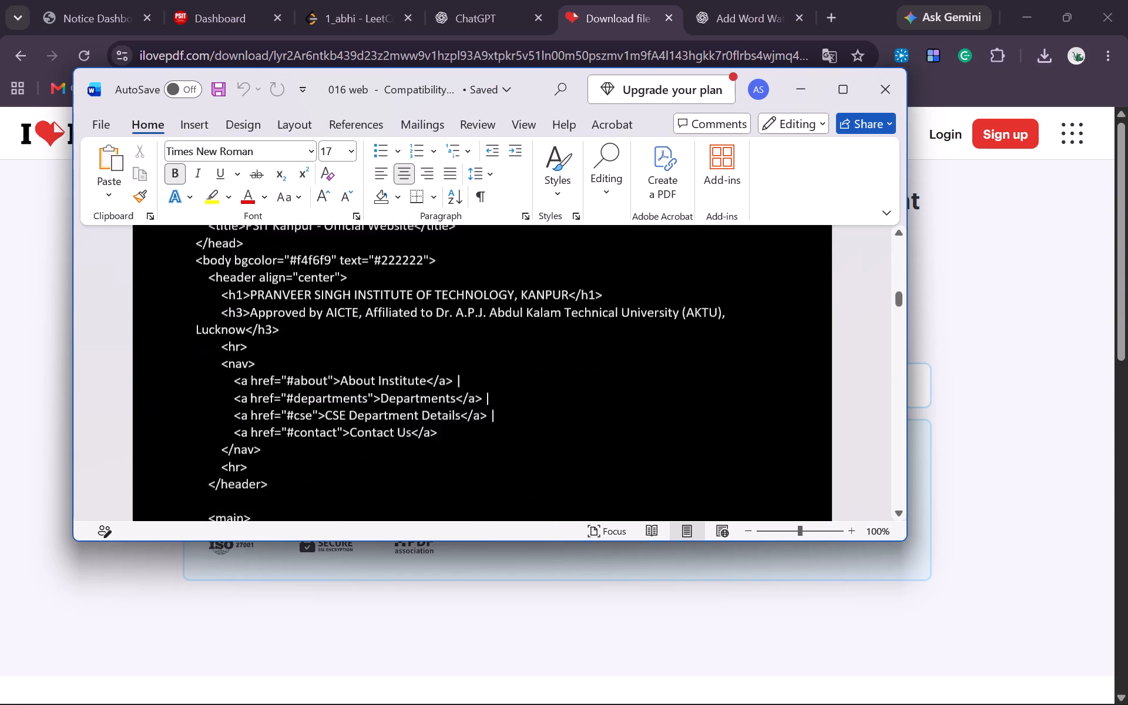
{"action": "scroll", "coordinate": [533, 325], "scroll_direction": "down", "scroll_amount": 8}
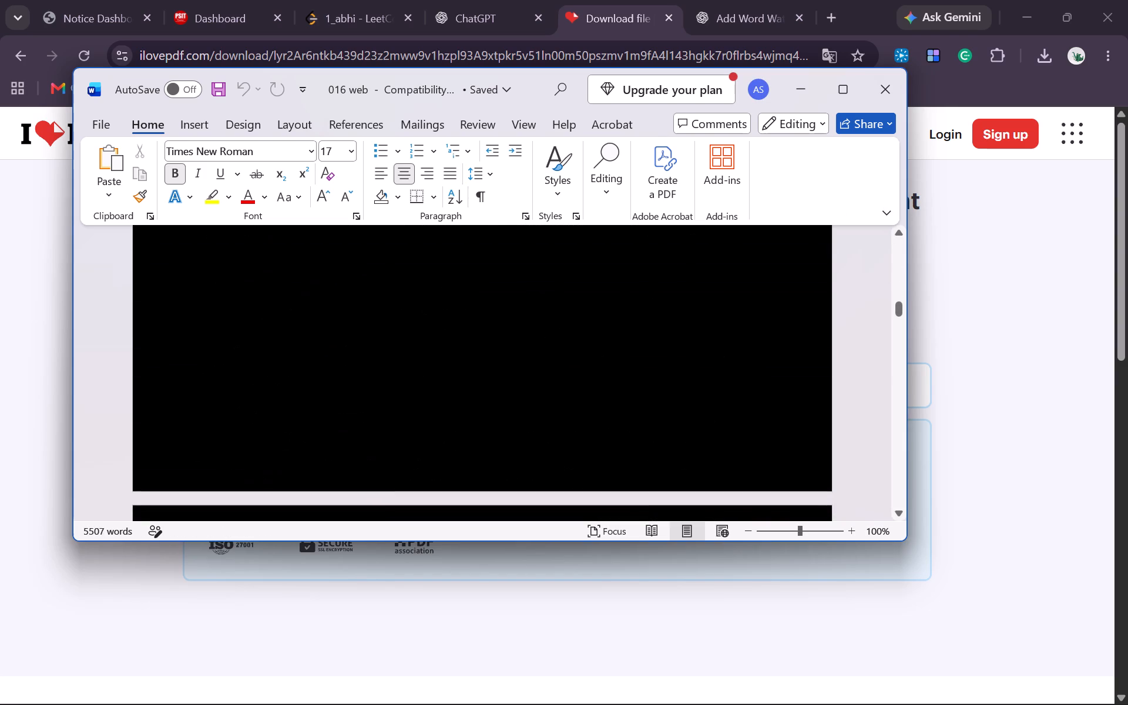
{"action": "scroll", "coordinate": [533, 325], "scroll_direction": "down", "scroll_amount": 5}
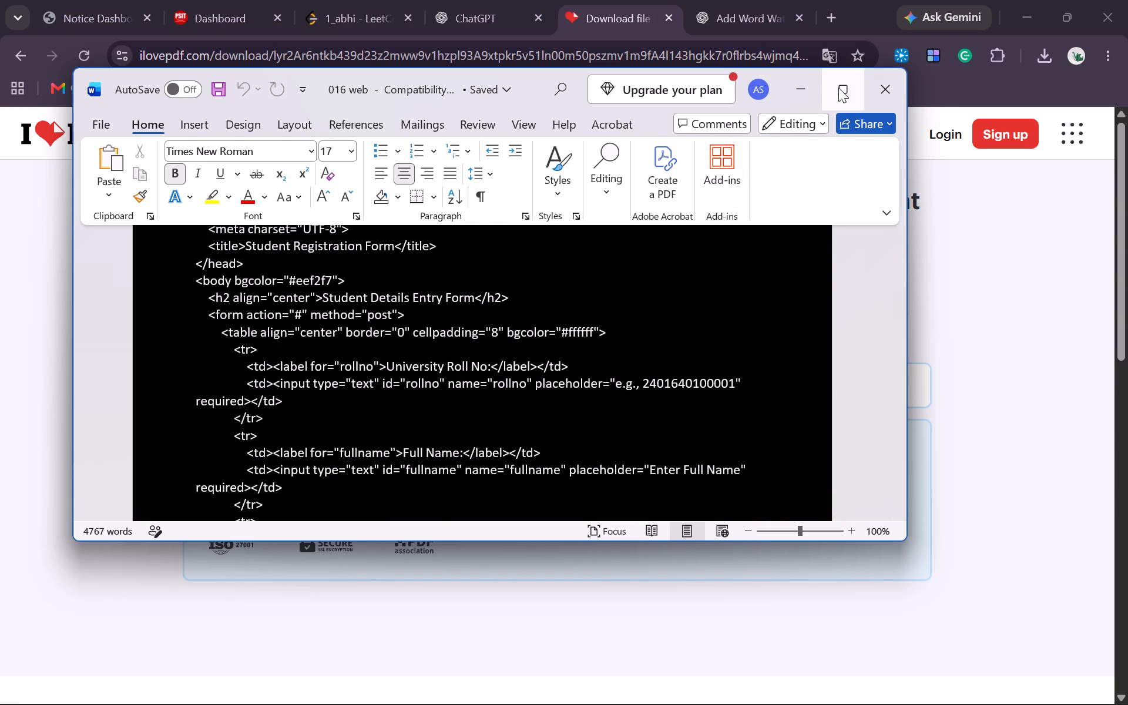
{"action": "left_click", "coordinate": [838, 88]}
{"action": "scroll", "coordinate": [579, 440], "scroll_direction": "down", "scroll_amount": 10}
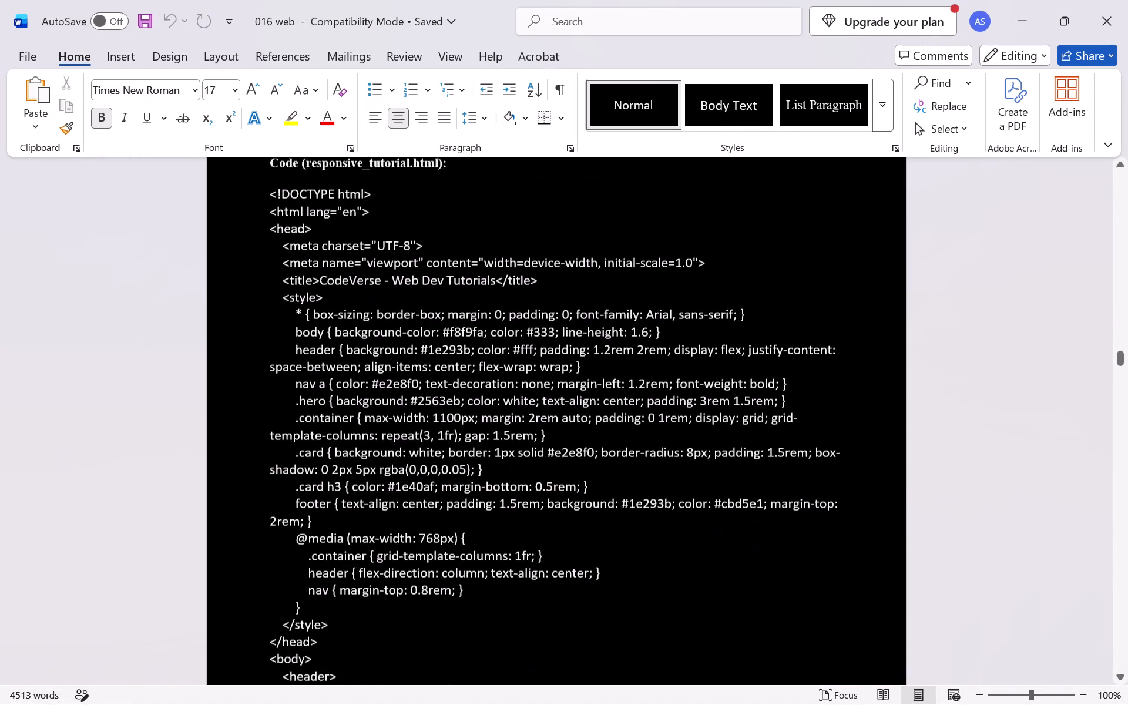
{"action": "scroll", "coordinate": [579, 440], "scroll_direction": "up", "scroll_amount": 20}
{"action": "scroll", "coordinate": [579, 440], "scroll_direction": "up", "scroll_amount": 20}
{"action": "scroll", "coordinate": [579, 440], "scroll_direction": "up", "scroll_amount": 20}
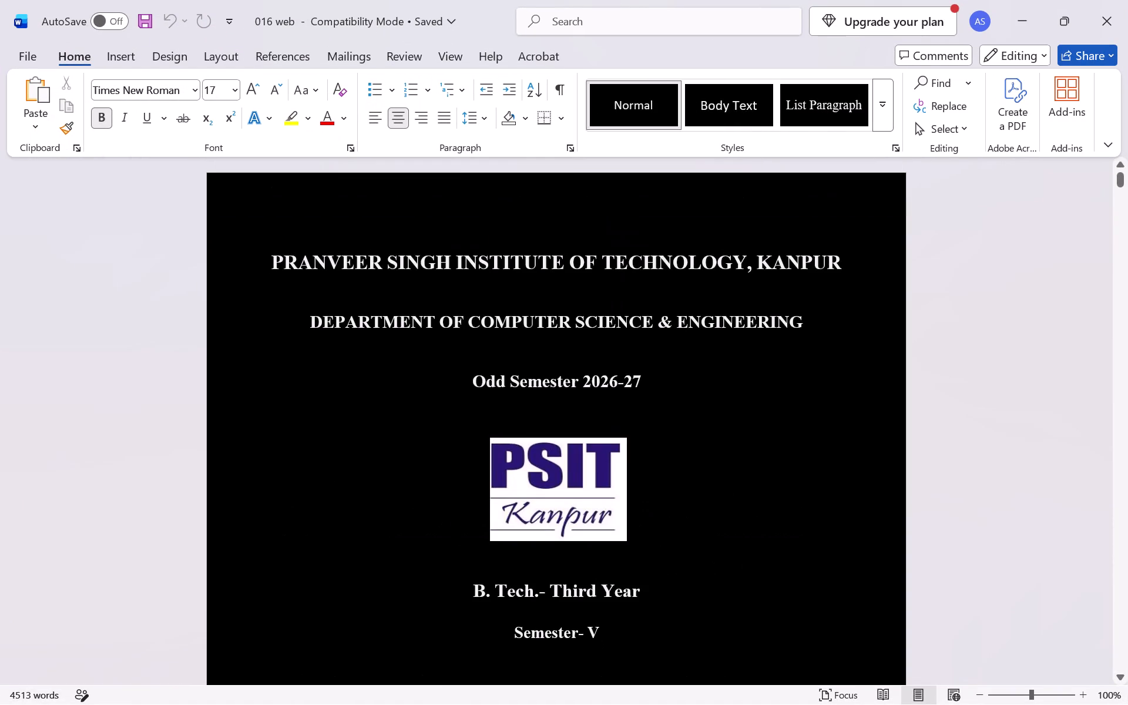
{"action": "scroll", "coordinate": [579, 440], "scroll_direction": "down", "scroll_amount": 8}
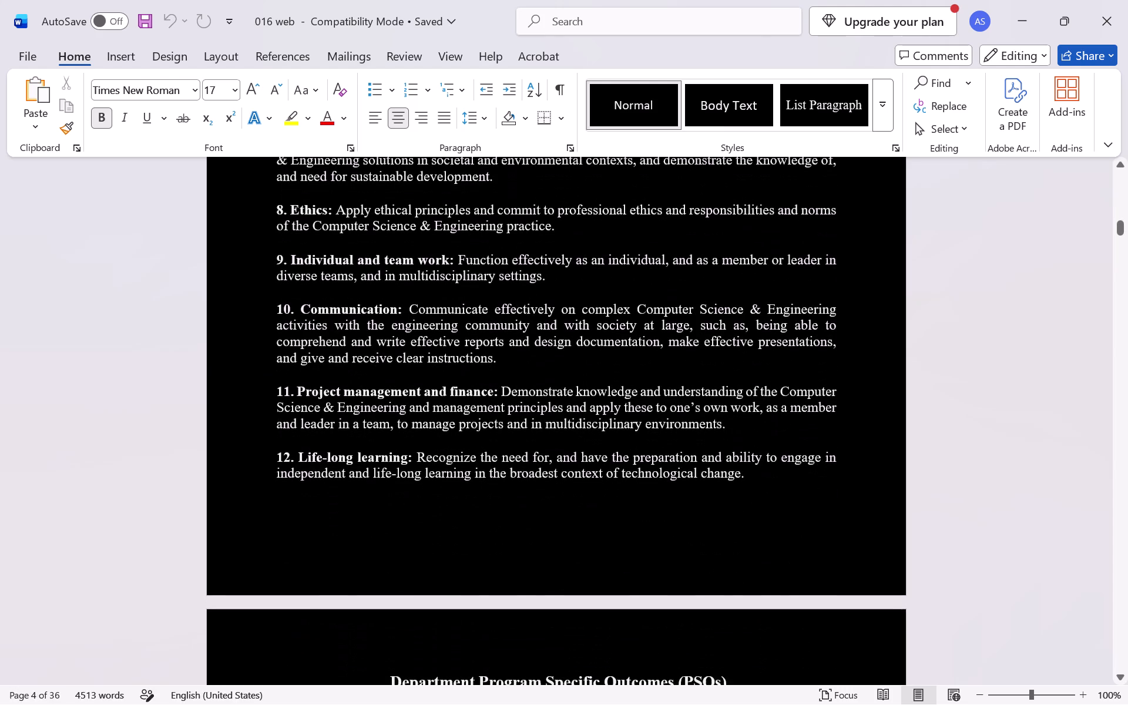
{"action": "left_click", "coordinate": [723, 155]}
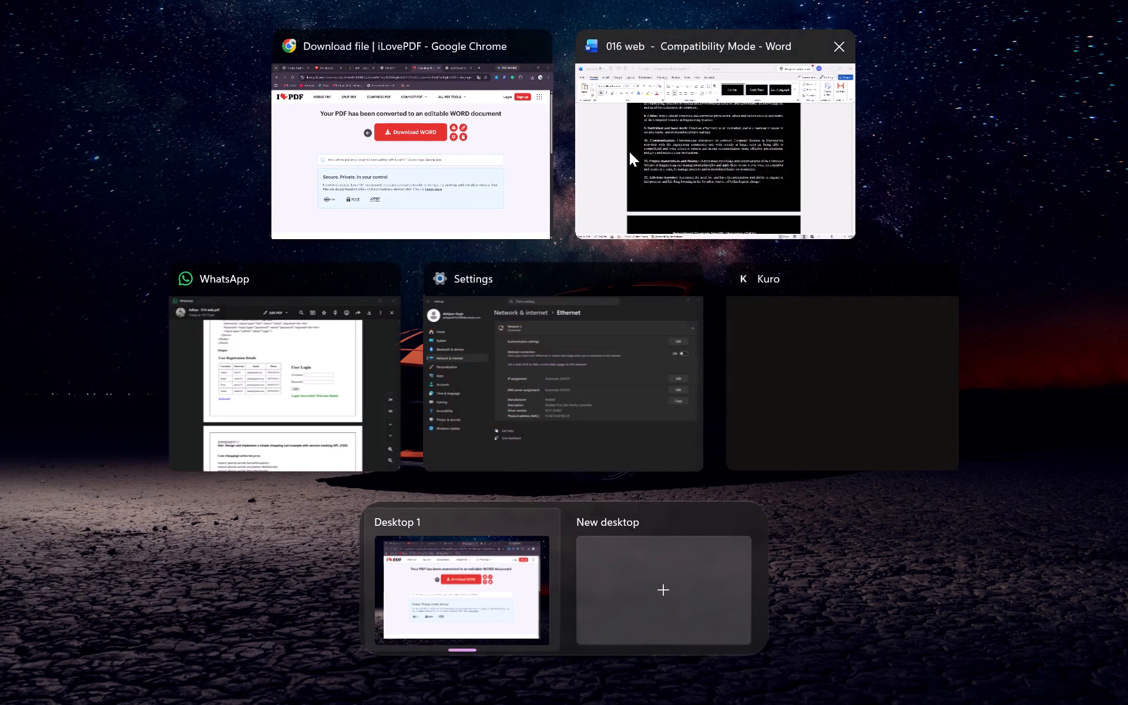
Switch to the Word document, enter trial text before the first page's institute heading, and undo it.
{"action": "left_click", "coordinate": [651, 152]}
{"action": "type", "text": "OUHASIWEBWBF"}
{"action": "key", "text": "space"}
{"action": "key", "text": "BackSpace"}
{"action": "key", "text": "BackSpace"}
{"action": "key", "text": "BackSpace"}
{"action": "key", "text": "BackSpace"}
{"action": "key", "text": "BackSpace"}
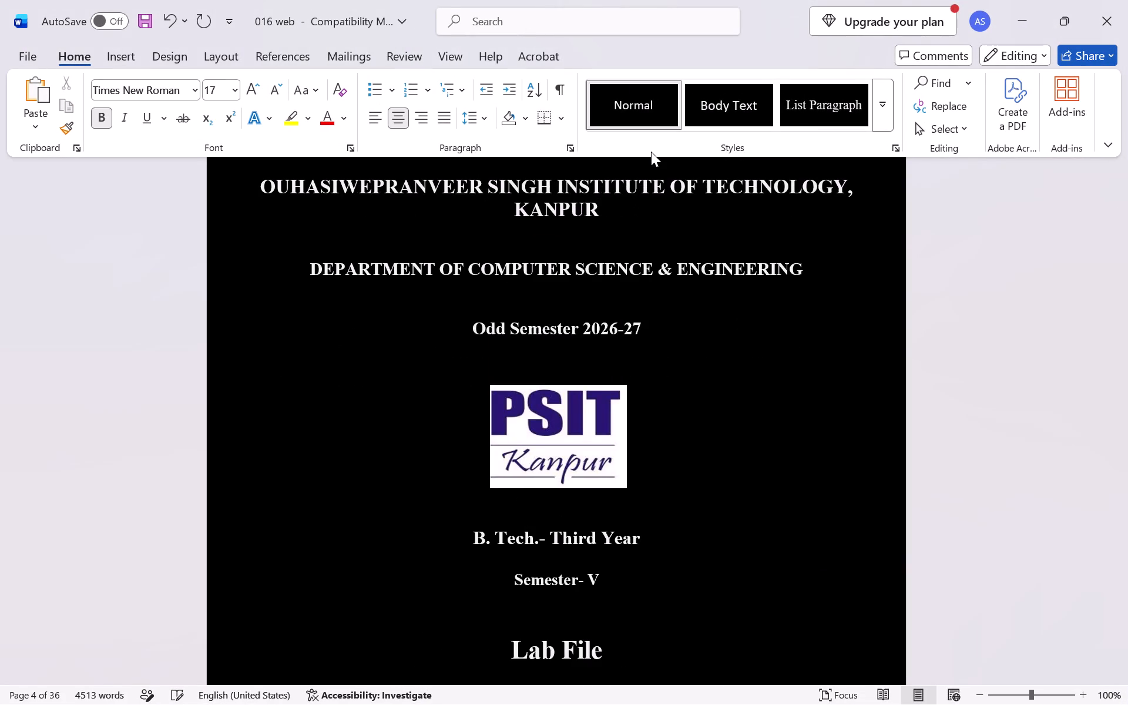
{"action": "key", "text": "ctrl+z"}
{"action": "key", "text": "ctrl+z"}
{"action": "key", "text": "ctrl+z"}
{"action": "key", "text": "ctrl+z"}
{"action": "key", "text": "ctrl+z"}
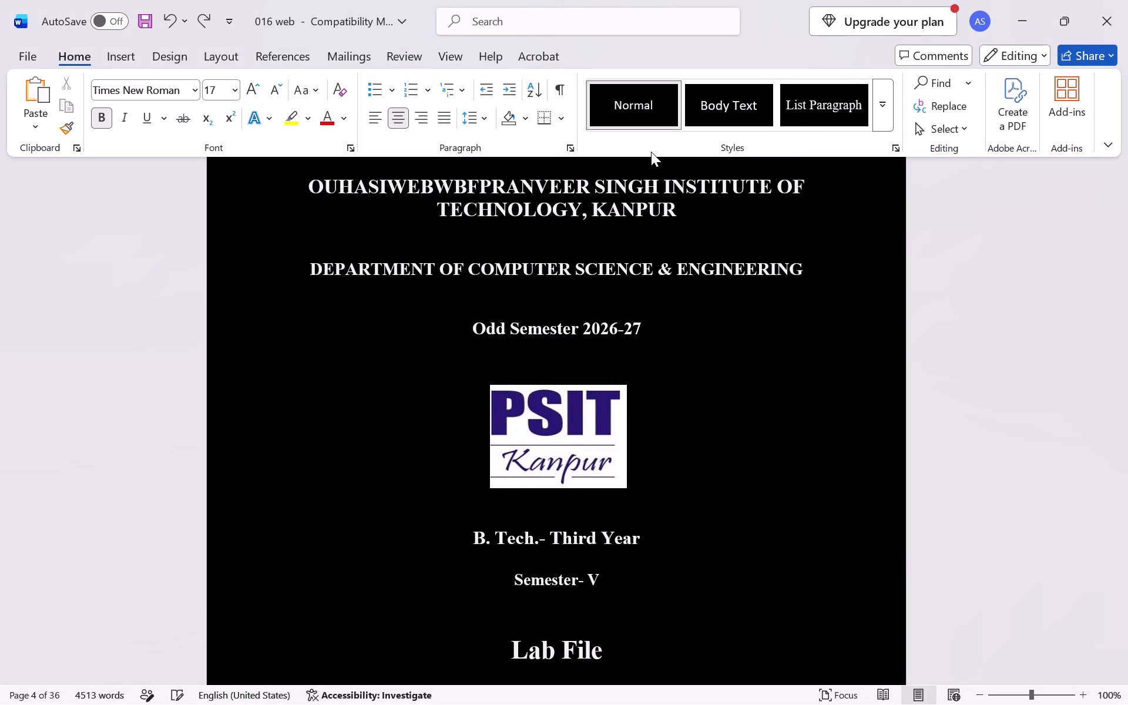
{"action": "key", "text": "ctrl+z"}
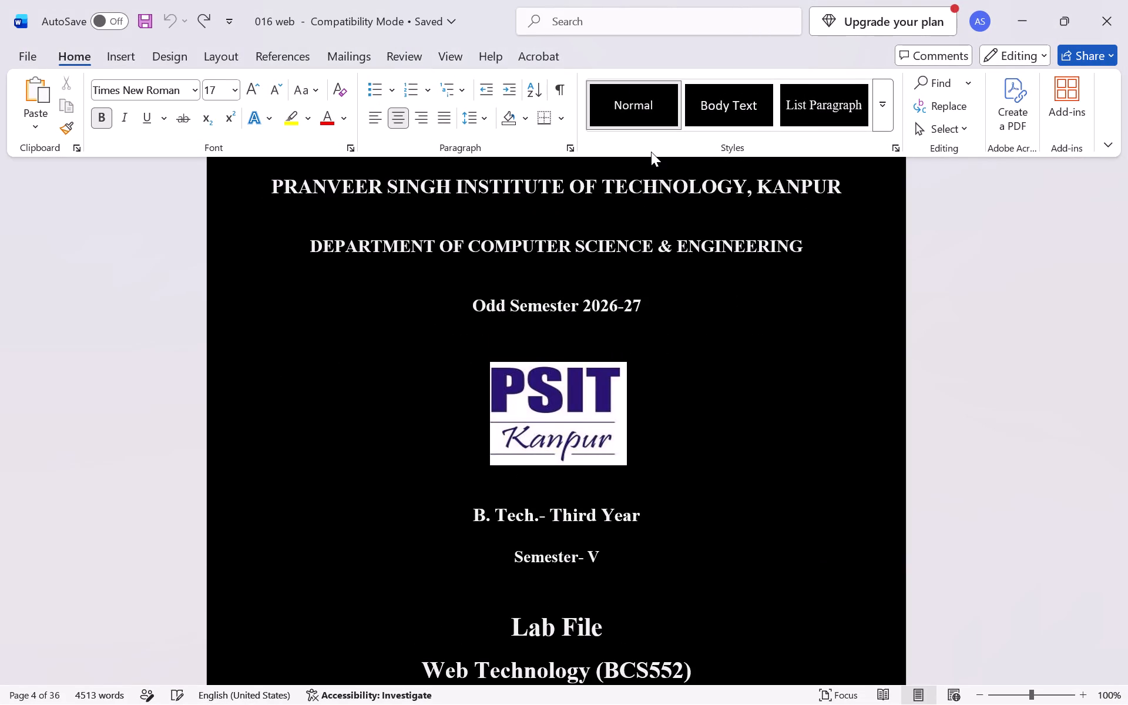
Insert five blank lines above the institute heading on the first page.
{"action": "key", "text": "Return"}
{"action": "key", "text": "Return"}
{"action": "key", "text": "Return"}
{"action": "key", "text": "Return"}
{"action": "key", "text": "Return"}
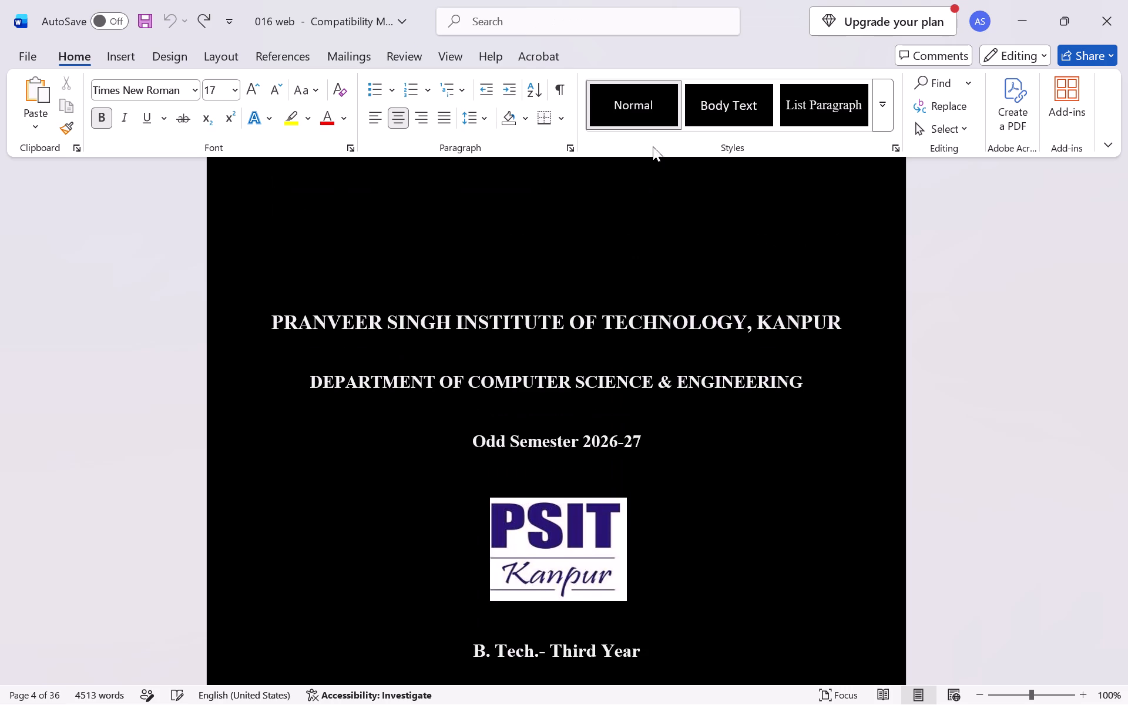
Enter "PRANVEER SINGH INSTITTUE" on the blank line near the top of the first page.
{"action": "left_click", "coordinate": [458, 207]}
{"action": "key", "text": "o"}
{"action": "key", "text": "BackSpace"}
{"action": "key", "text": "shift+p"}
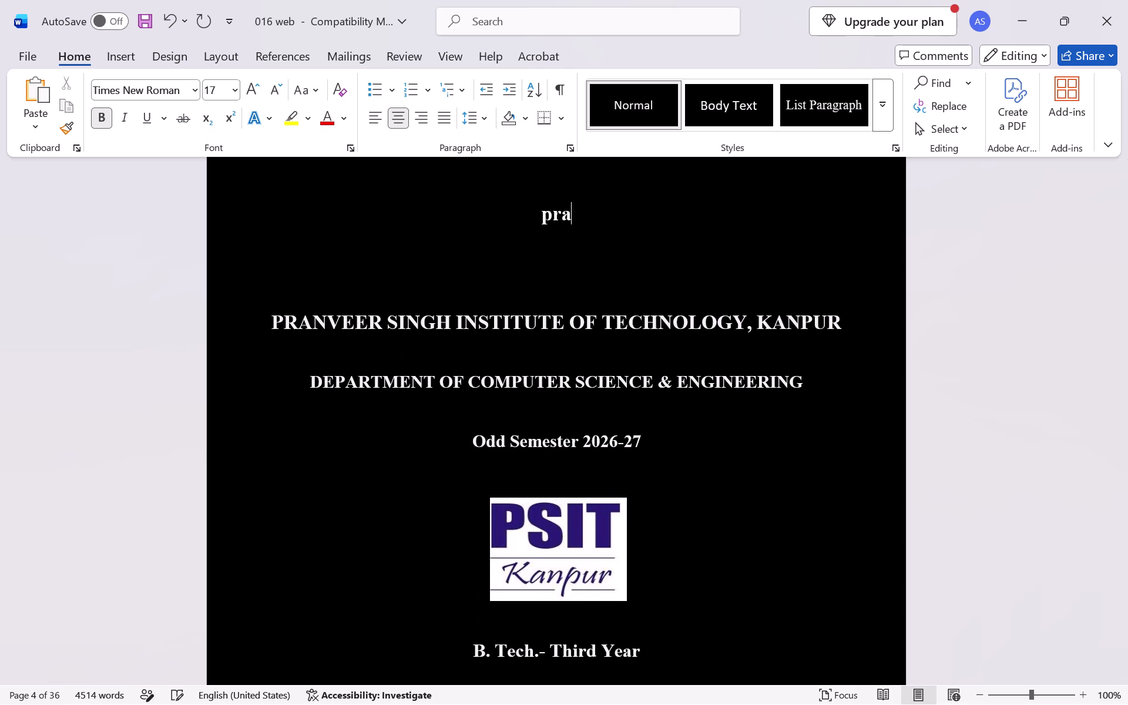
{"action": "key", "text": "BackSpace"}
{"action": "key", "text": "BackSpace"}
{"action": "type", "text": "PRANVEER SUFH"}
{"action": "key", "text": "BackSpace"}
{"action": "key", "text": "BackSpace"}
{"action": "key", "text": "BackSpace"}
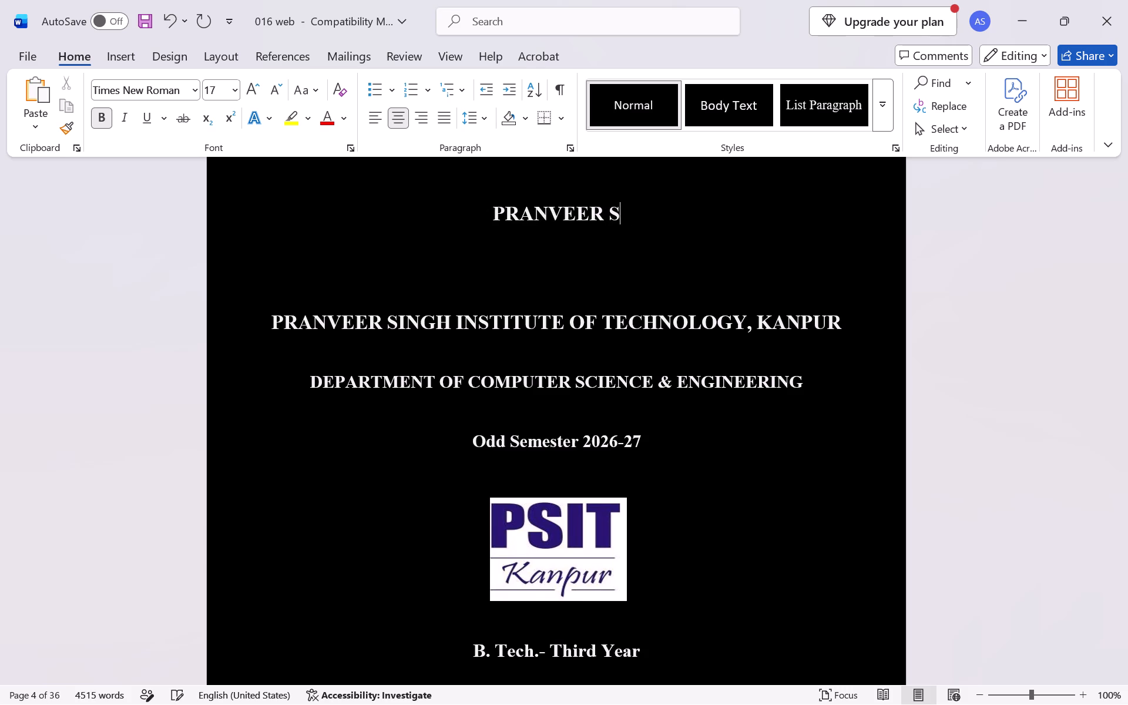
{"action": "type", "text": "INGH INSTIT"}
{"action": "type", "text": "TUE"}
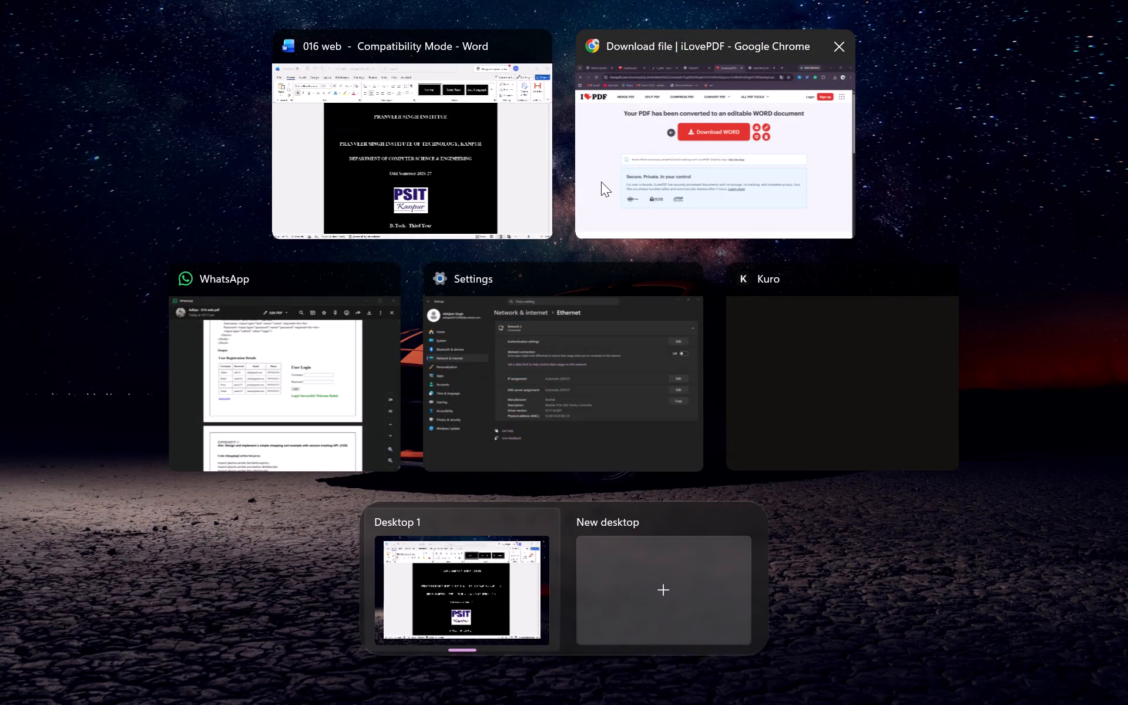
Switch to the Add Word Watermark conversation in Chrome and close its enlarged Wrap Text picture.
{"action": "left_click", "coordinate": [601, 182]}
{"action": "left_click", "coordinate": [735, 8]}
{"action": "type", "text": "HW"}
{"action": "left_click", "coordinate": [1102, 139]}
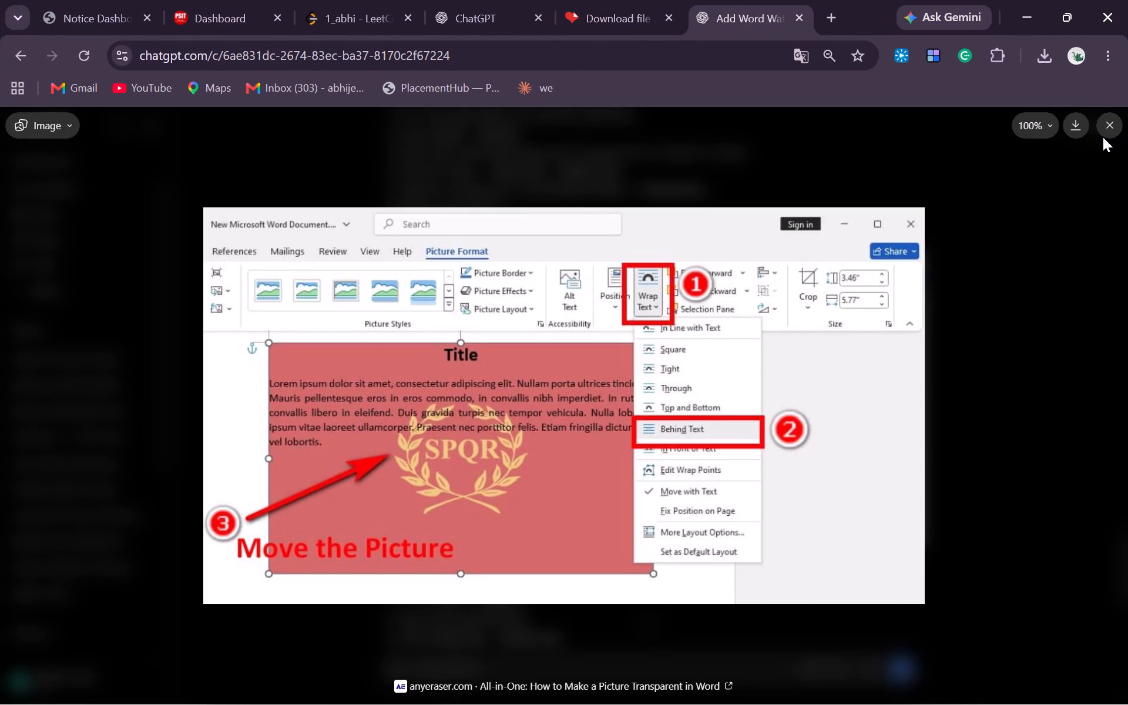
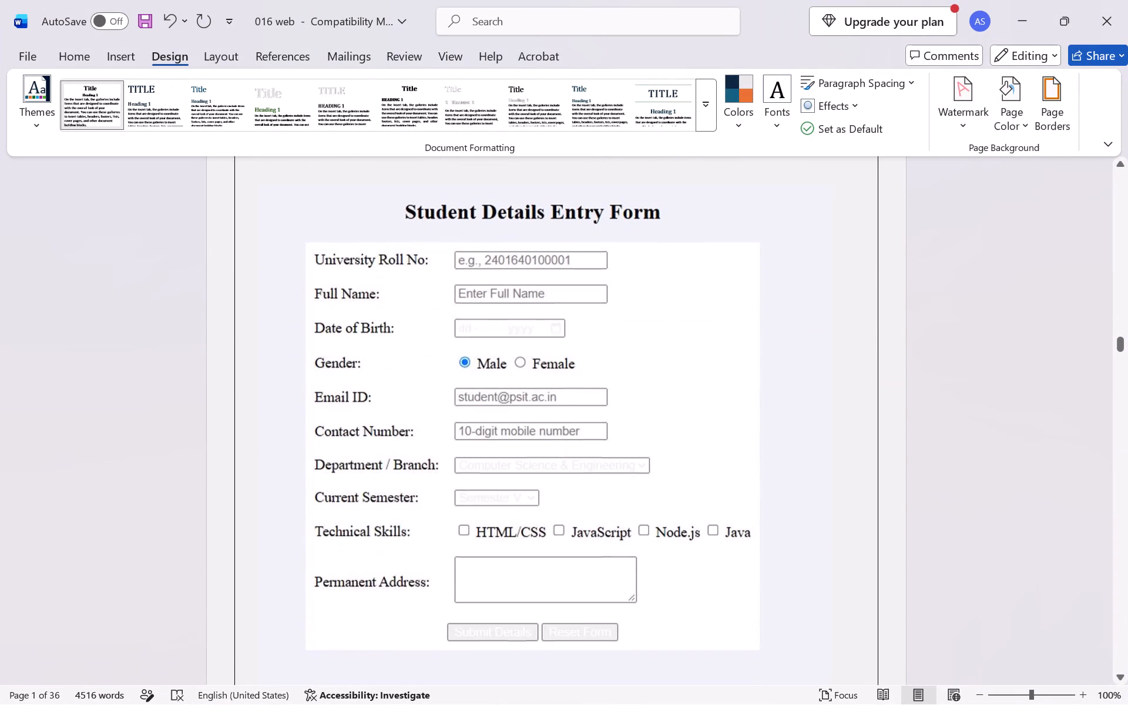
{"action": "double_click", "coordinate": [382, 311]}
{"action": "left_click", "coordinate": [382, 311]}
{"action": "scroll", "coordinate": [382, 311], "scroll_direction": "down", "scroll_amount": 1}
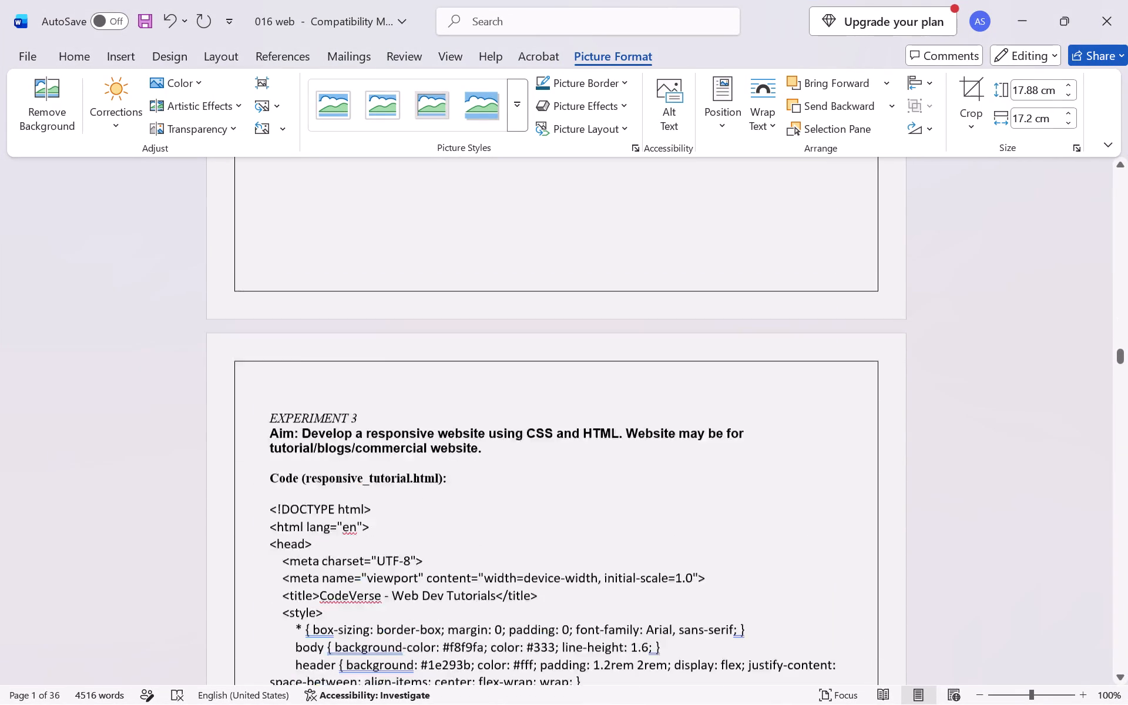
{"action": "scroll", "coordinate": [382, 311], "scroll_direction": "down", "scroll_amount": 5}
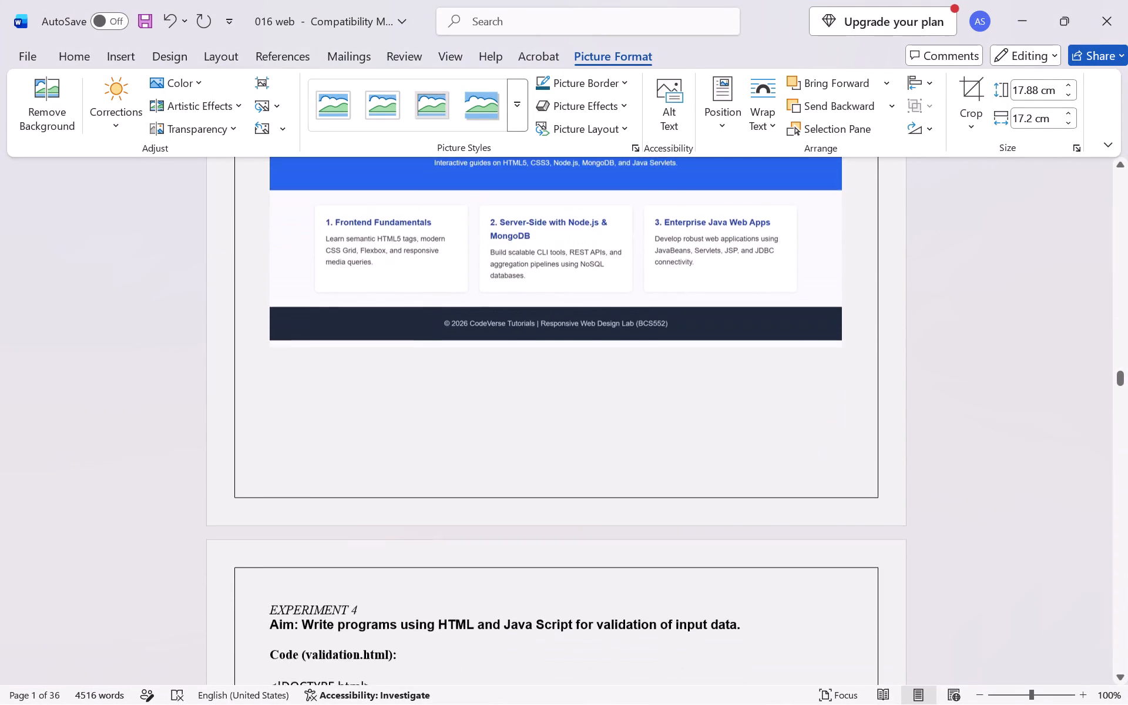
{"action": "scroll", "coordinate": [382, 311], "scroll_direction": "down", "scroll_amount": 3}
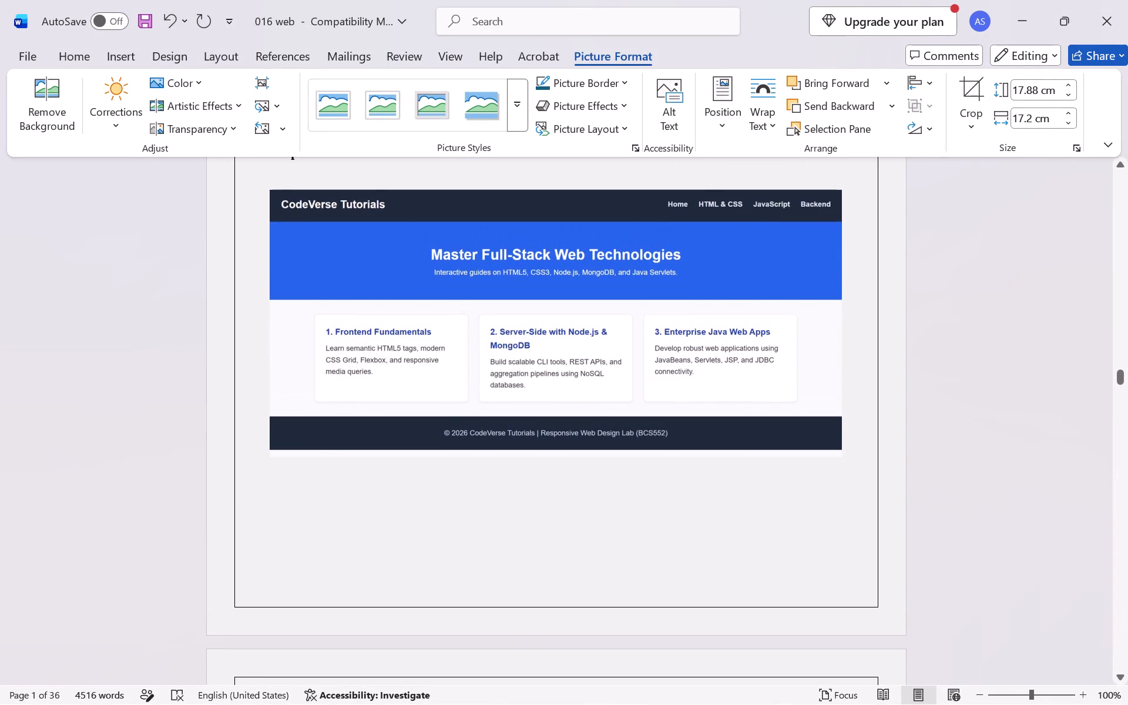
{"action": "double_click", "coordinate": [382, 311]}
{"action": "left_click", "coordinate": [448, 634]}
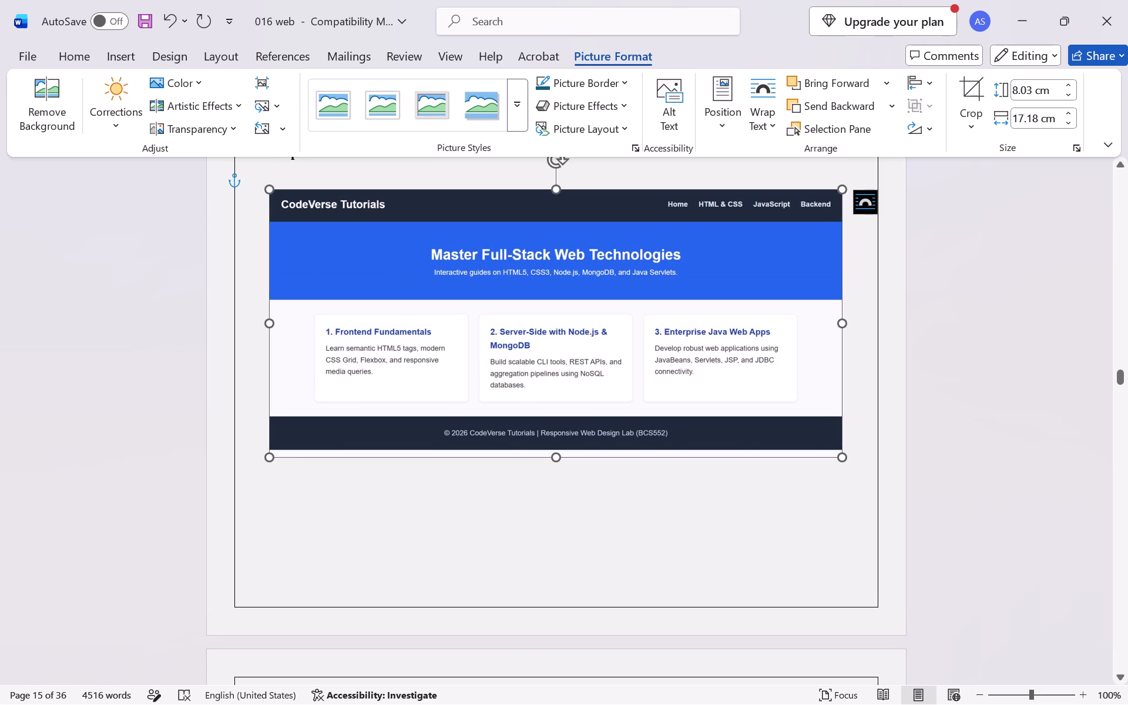
{"action": "scroll", "coordinate": [448, 634], "scroll_direction": "up", "scroll_amount": 1}
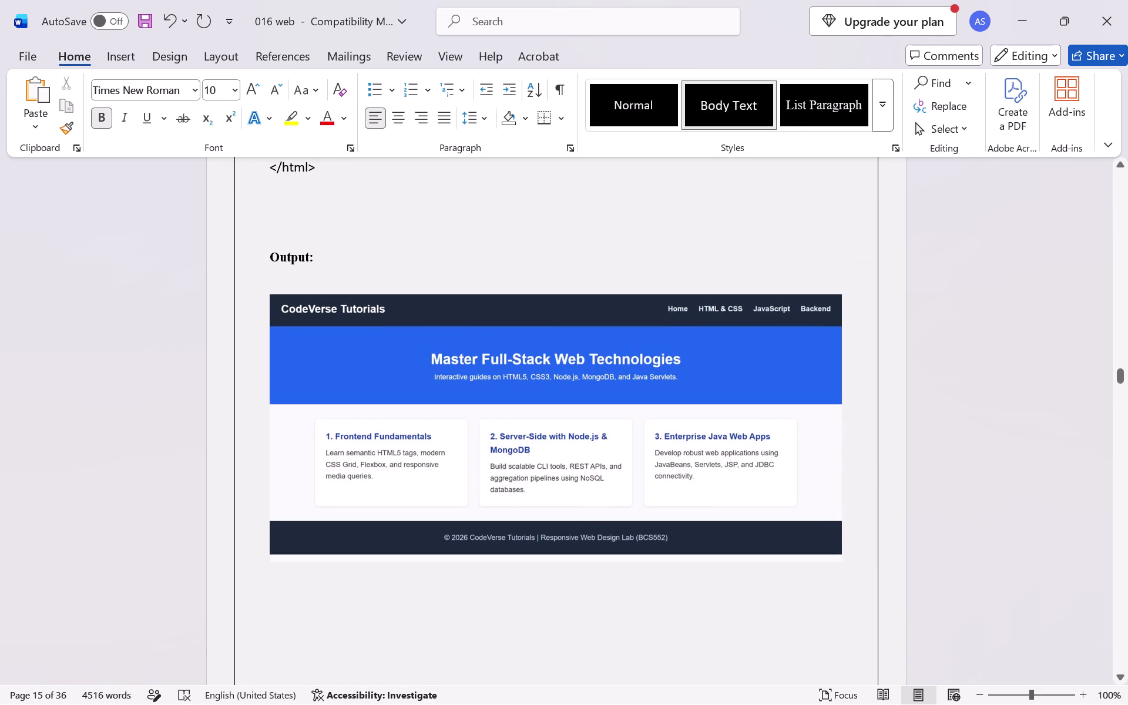
Place the text cursor in the blank area below the CodeVerse Tutorials output picture of Experiment 3.
{"action": "double_click", "coordinate": [607, 385]}
{"action": "left_click", "coordinate": [871, 325]}
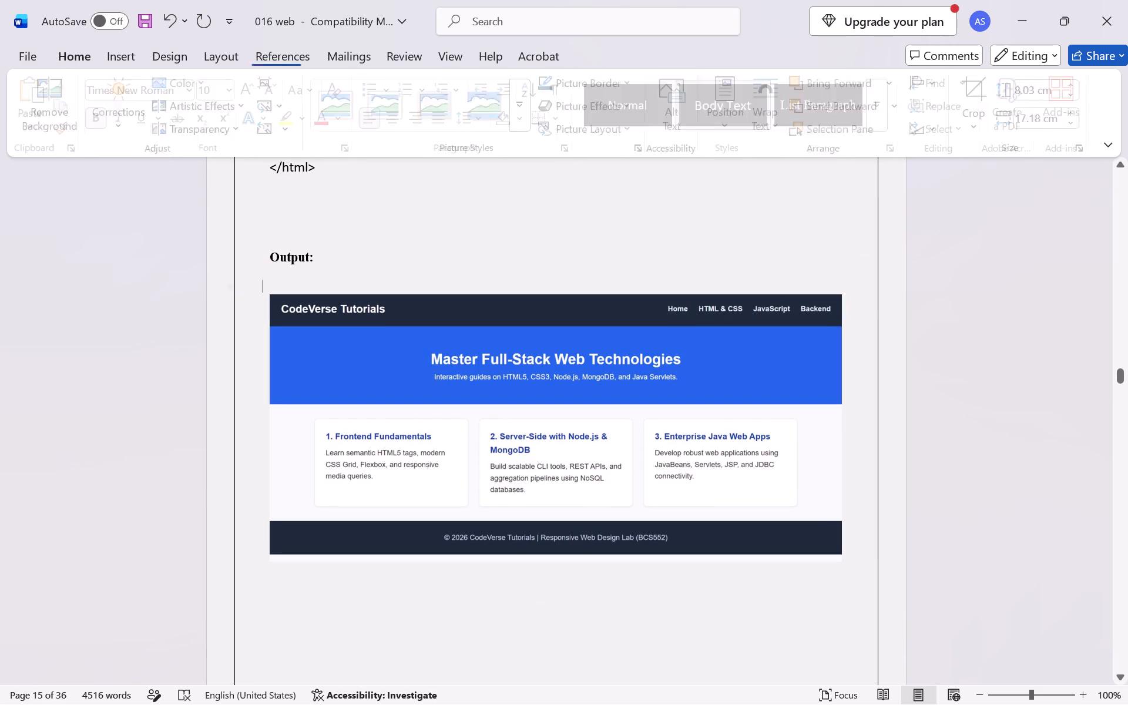
{"action": "left_click", "coordinate": [523, 656]}
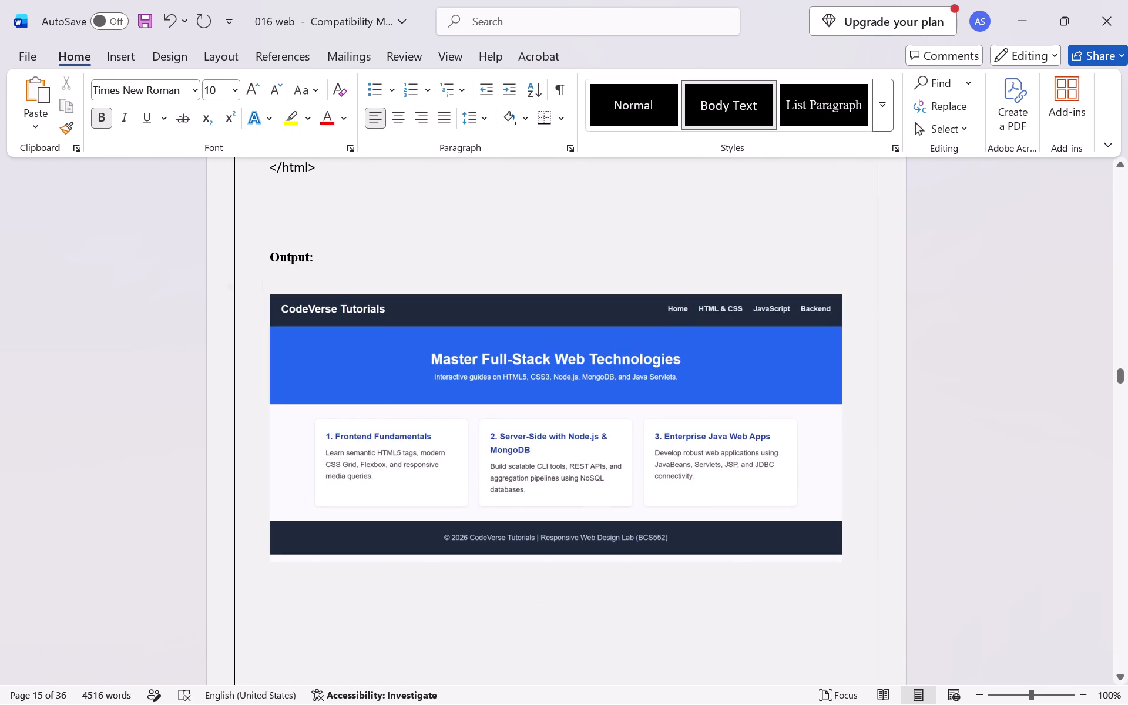
{"action": "double_click", "coordinate": [375, 592]}
{"action": "scroll", "coordinate": [375, 592], "scroll_direction": "down", "scroll_amount": 2}
{"action": "scroll", "coordinate": [375, 592], "scroll_direction": "up", "scroll_amount": 1}
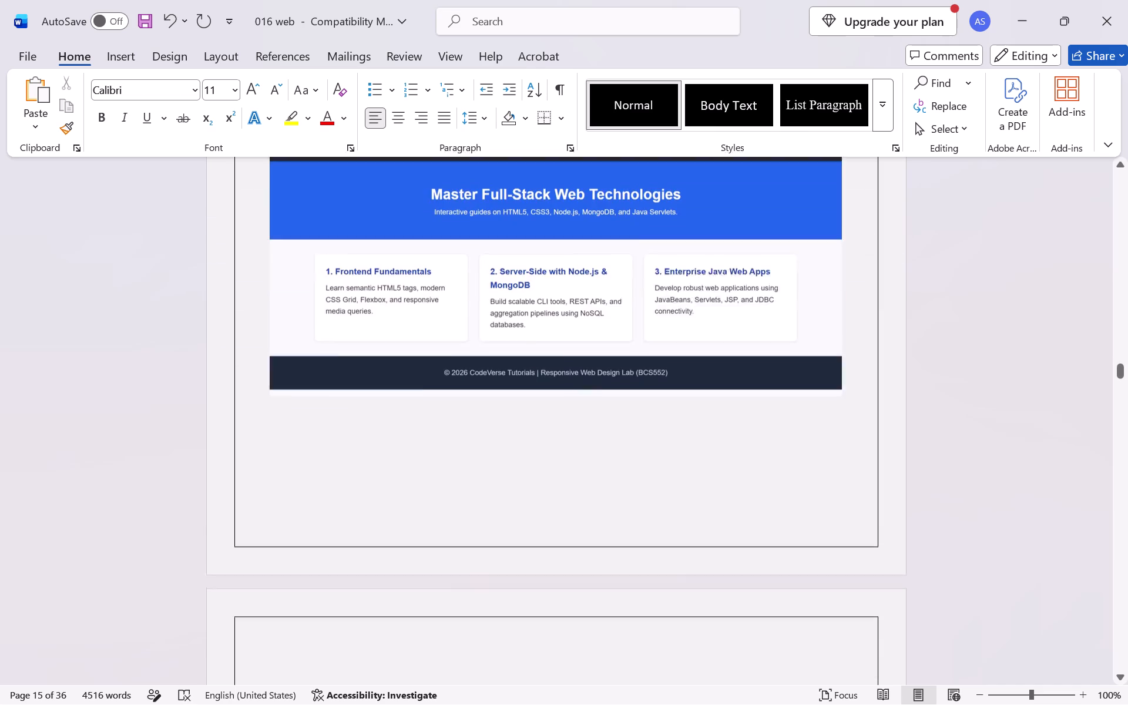
{"action": "scroll", "coordinate": [375, 592], "scroll_direction": "up", "scroll_amount": 1}
Set the CodeVerse Tutorials output picture's layout to In Line with Text.
{"action": "left_click", "coordinate": [288, 562]}
{"action": "left_click", "coordinate": [811, 359]}
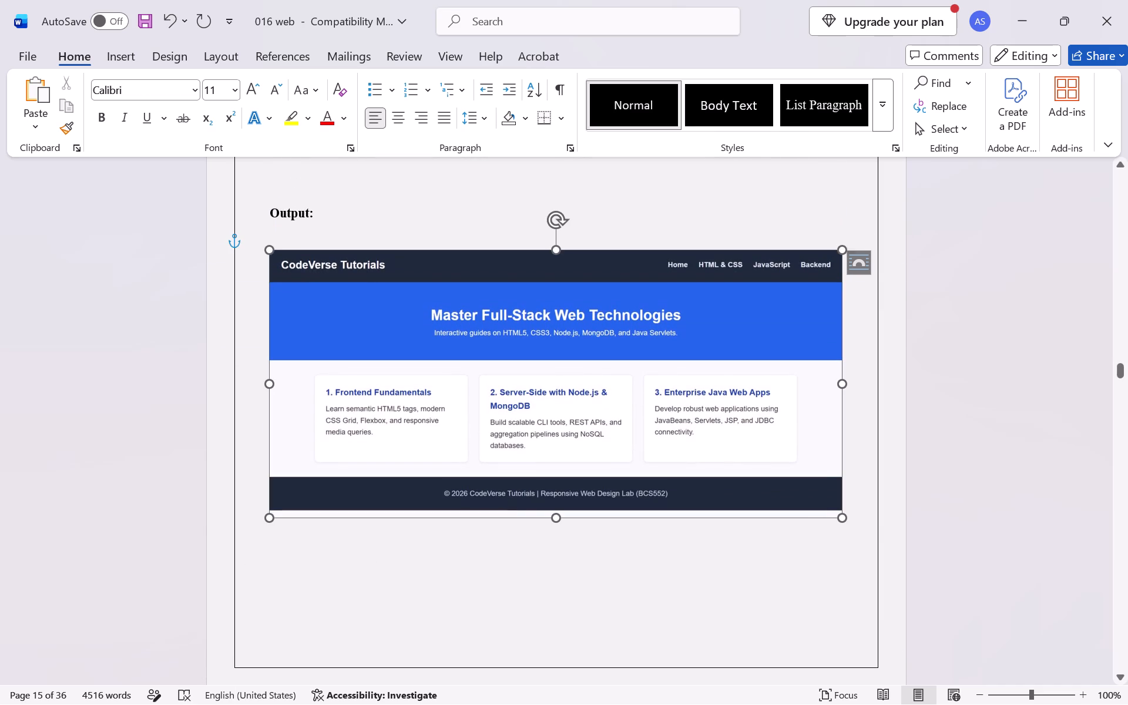
{"action": "left_click", "coordinate": [868, 264]}
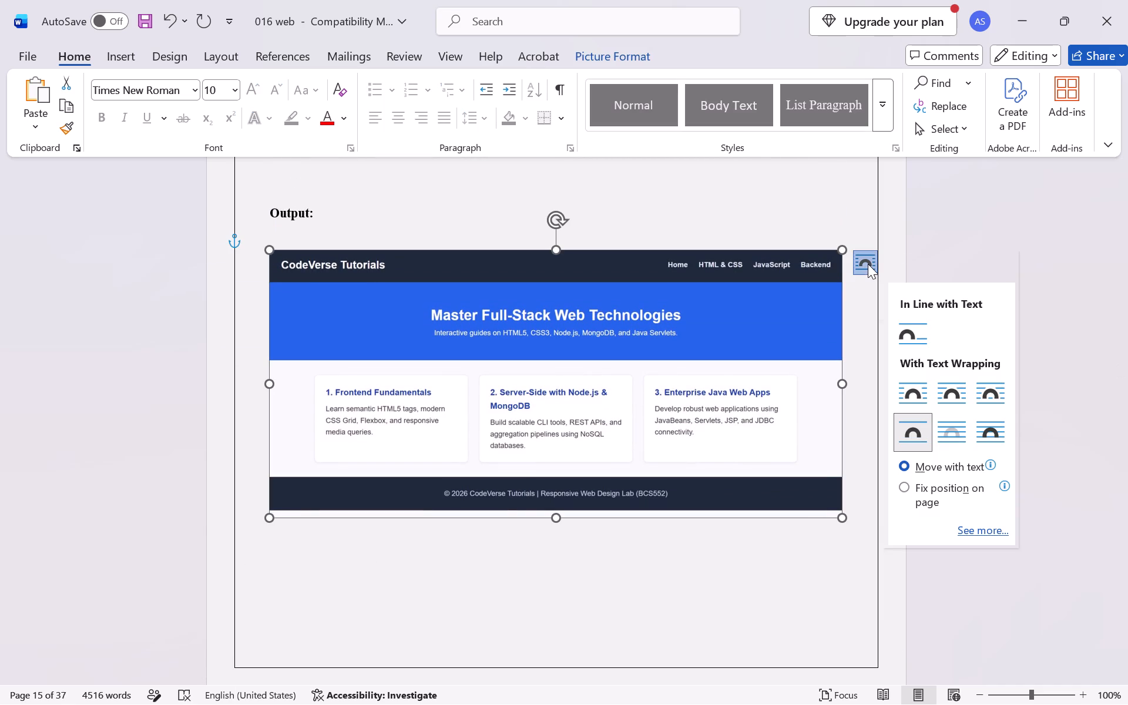
{"action": "left_click", "coordinate": [918, 327]}
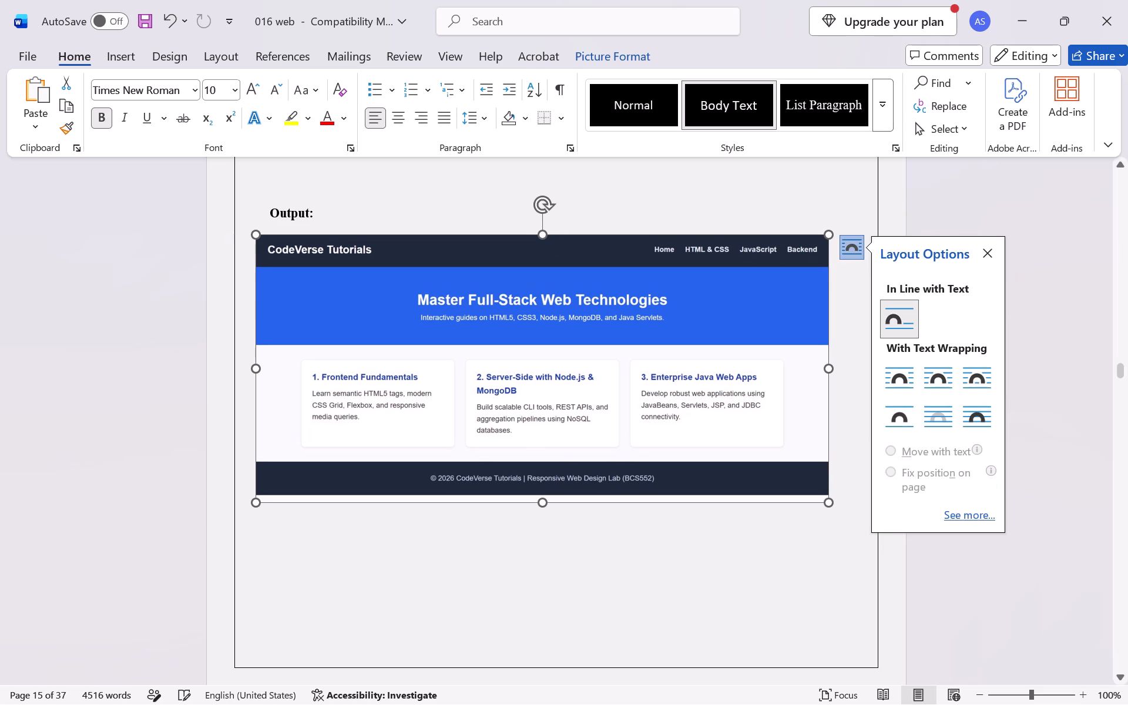
{"action": "left_click", "coordinate": [441, 578]}
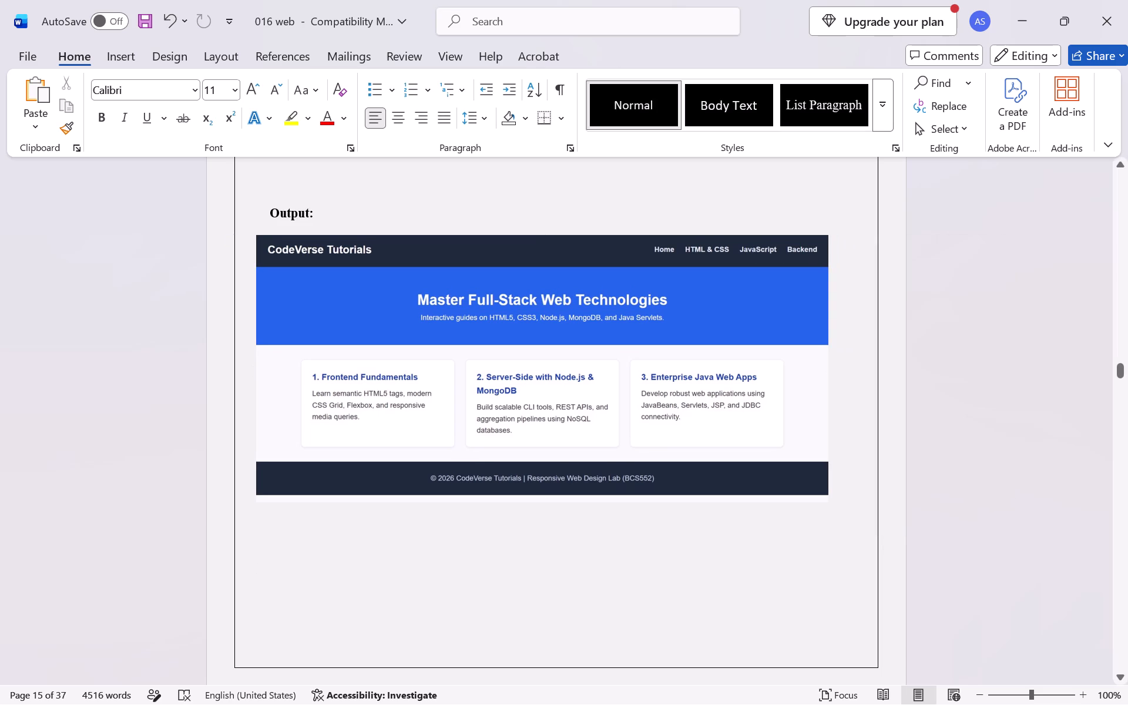
Try to move the CodeVerse Tutorials picture slightly to the right under the Output heading.
{"action": "left_click_drag", "start_coordinate": [553, 436], "coordinate": [638, 435]}
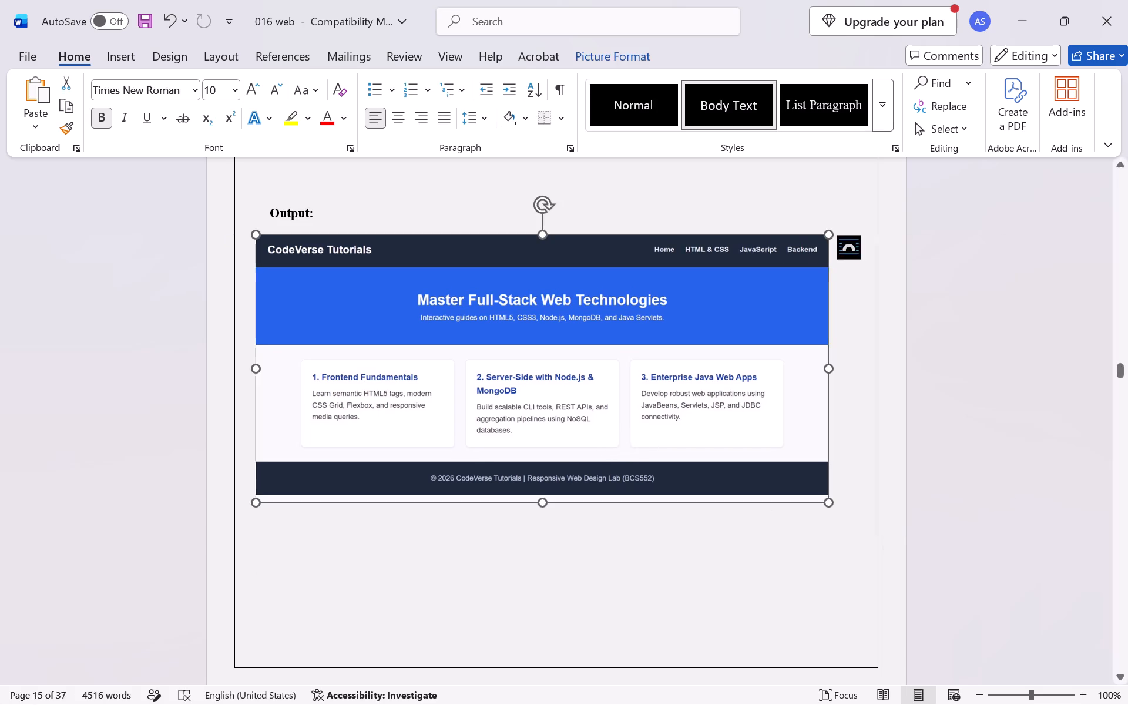
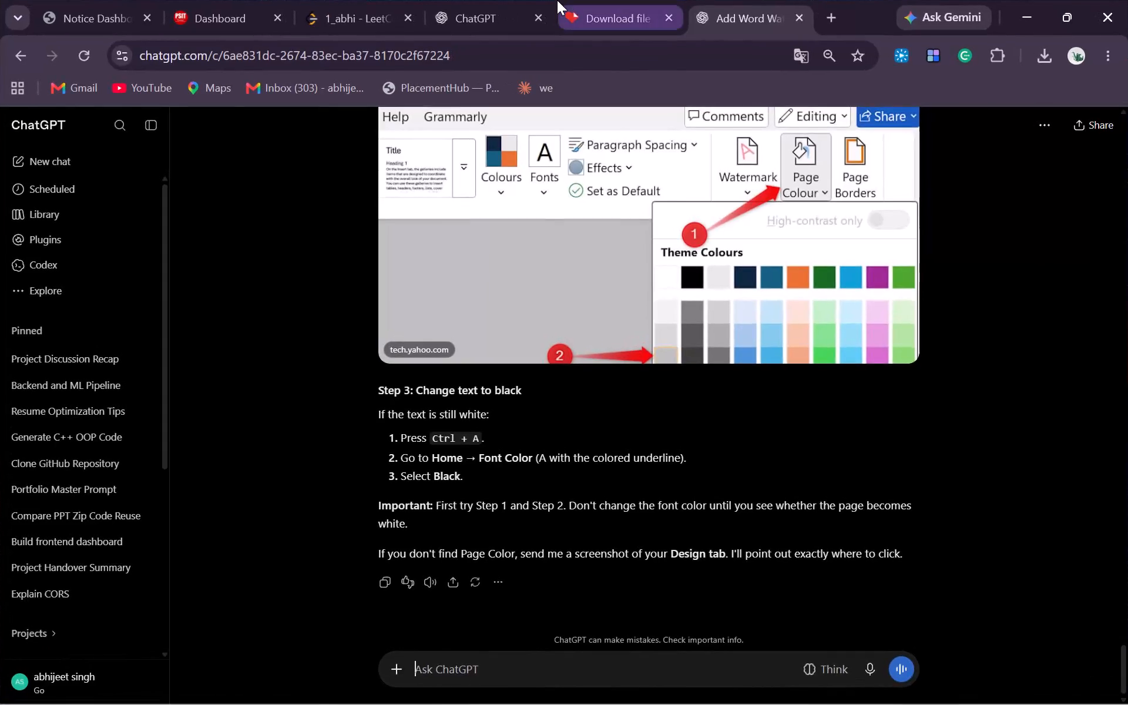
Switch to the iLovePDF tab and load the 016 web PDF from Downloads into the Split PDF tool.
{"action": "left_click", "coordinate": [557, 0]}
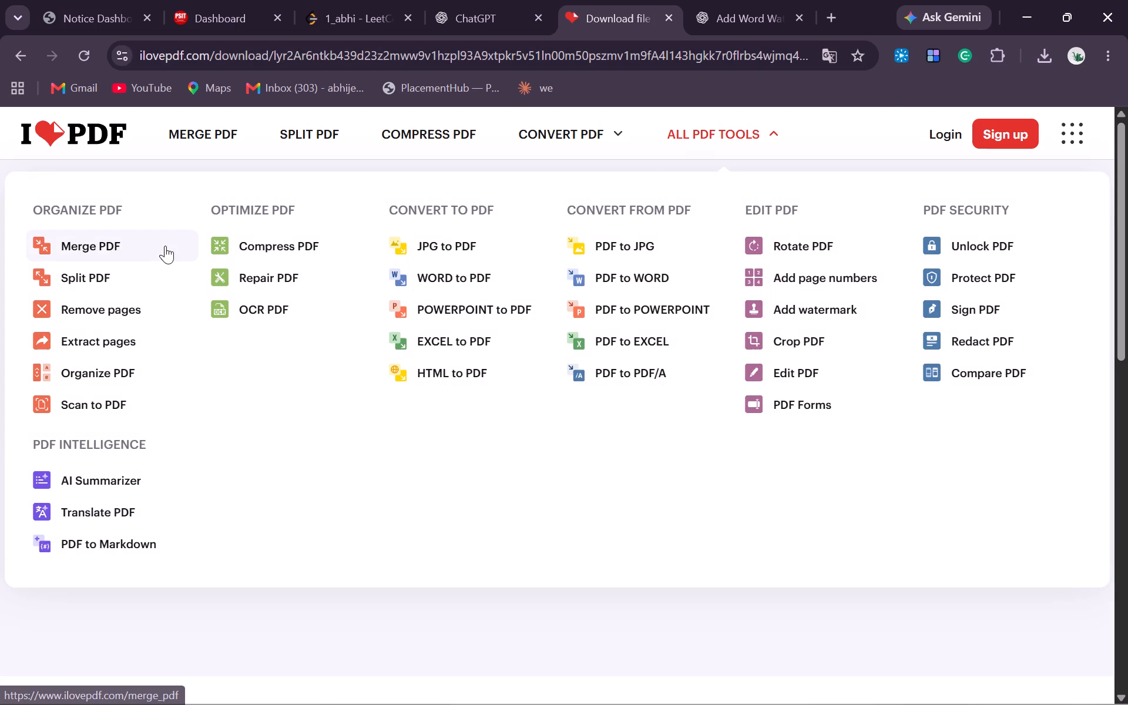
{"action": "left_click", "coordinate": [131, 277]}
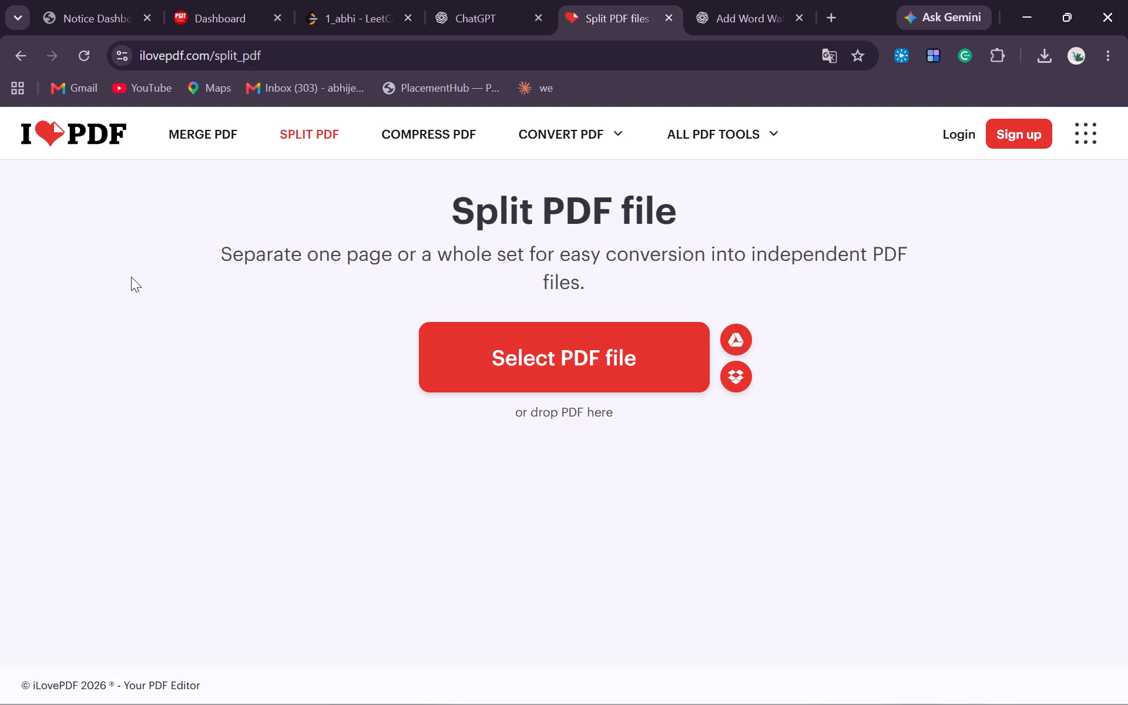
{"action": "left_click", "coordinate": [538, 388]}
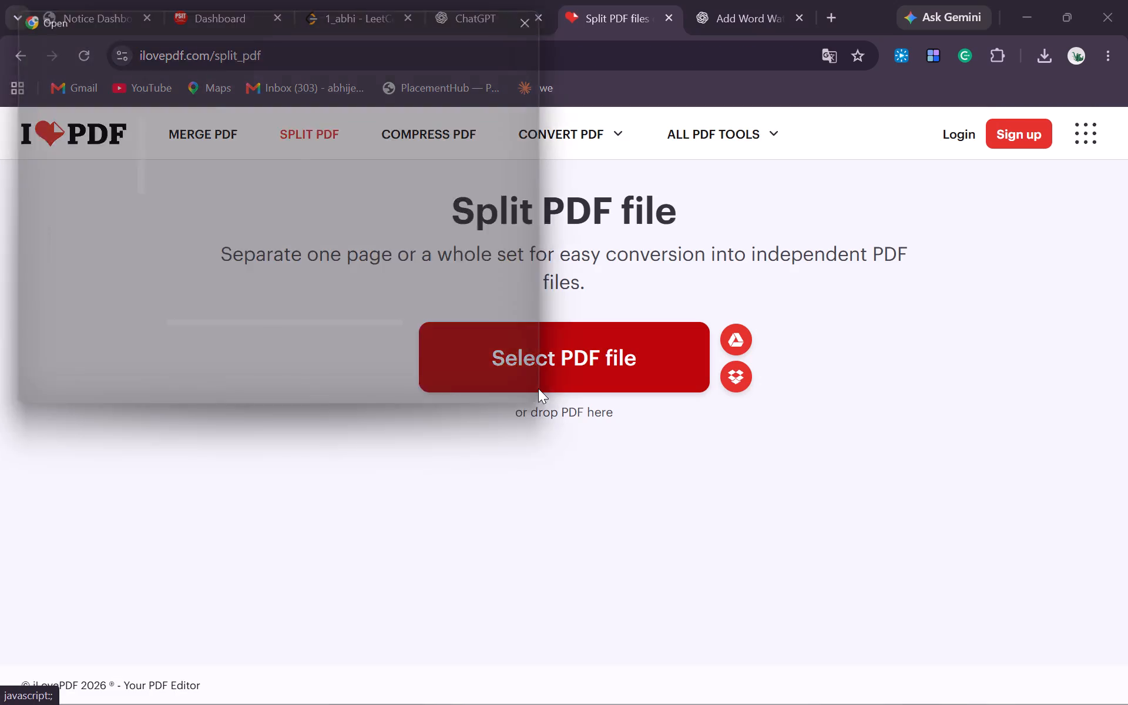
{"action": "left_click", "coordinate": [310, 209]}
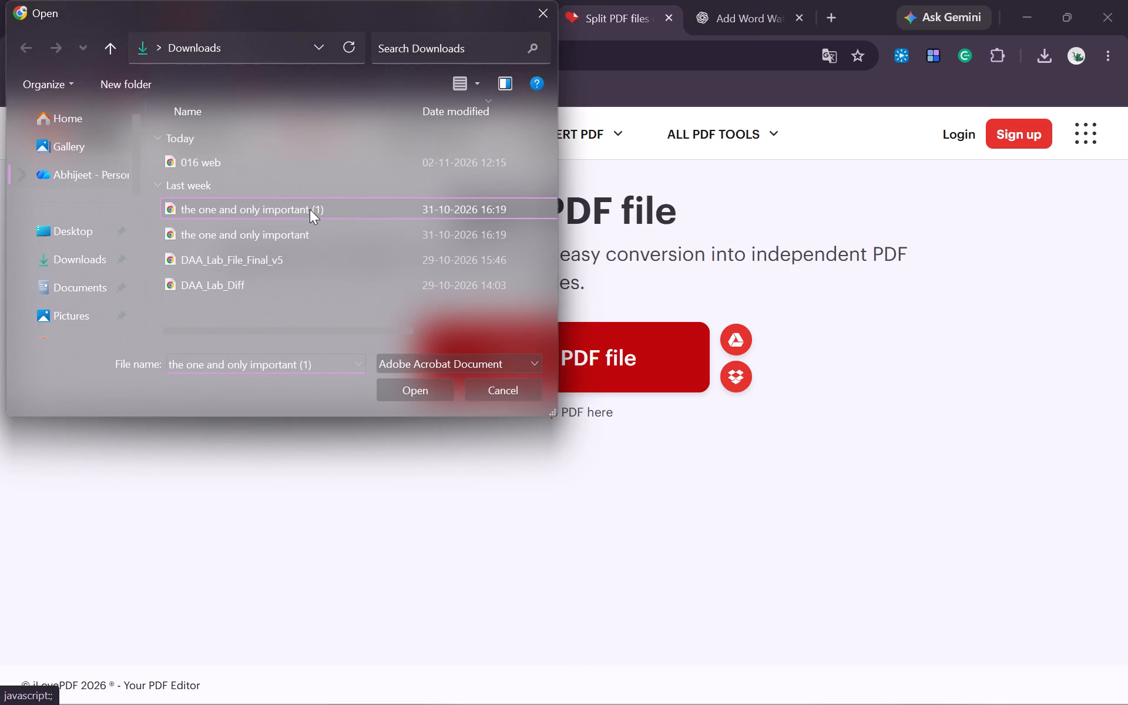
{"action": "left_click", "coordinate": [308, 168]}
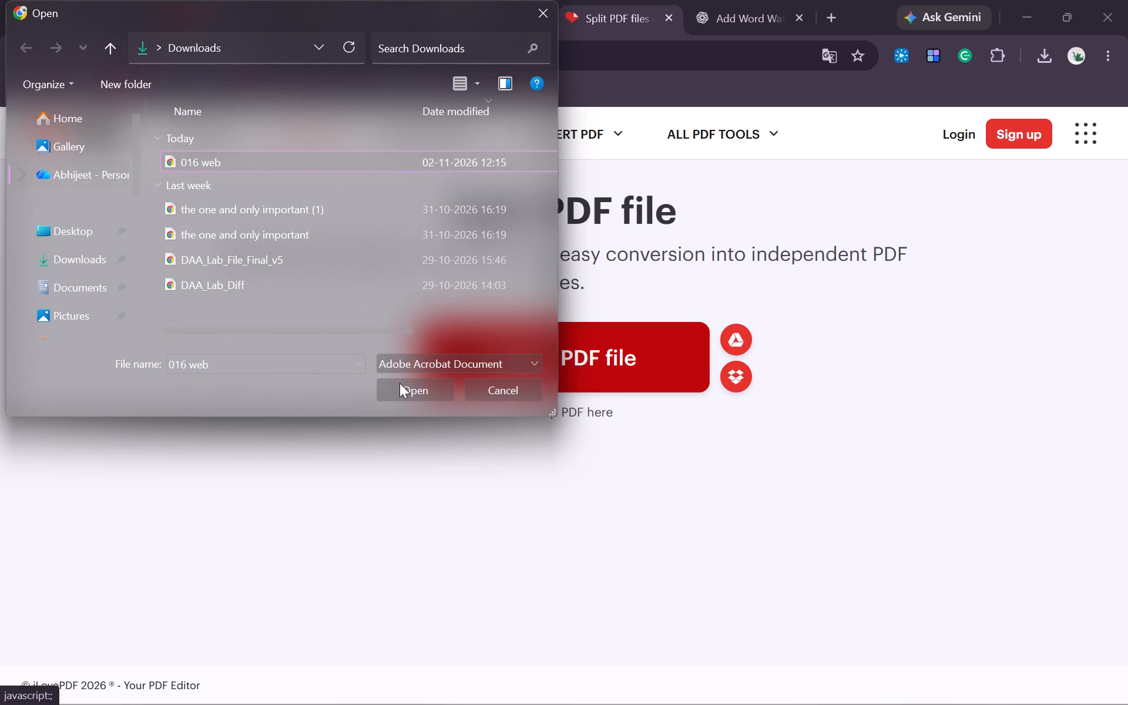
{"action": "left_click", "coordinate": [399, 383]}
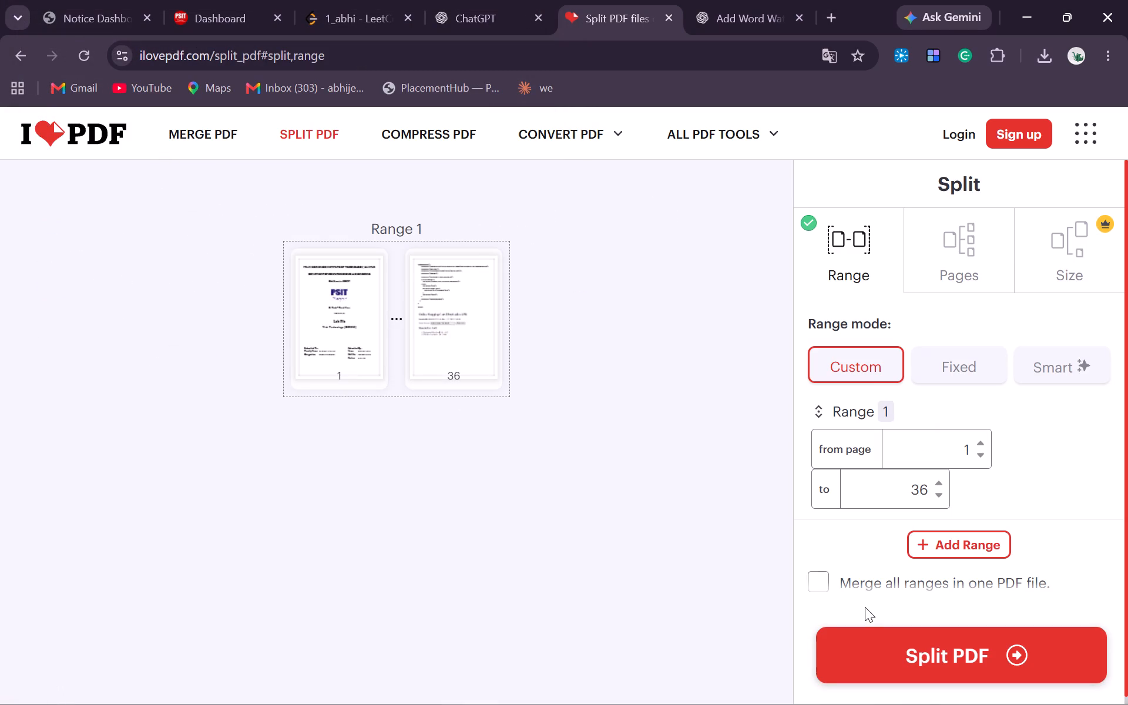
Split the 016 web PDF using a custom range from page 1 to page 7.
{"action": "left_click", "coordinate": [980, 449]}
{"action": "left_click", "coordinate": [941, 494]}
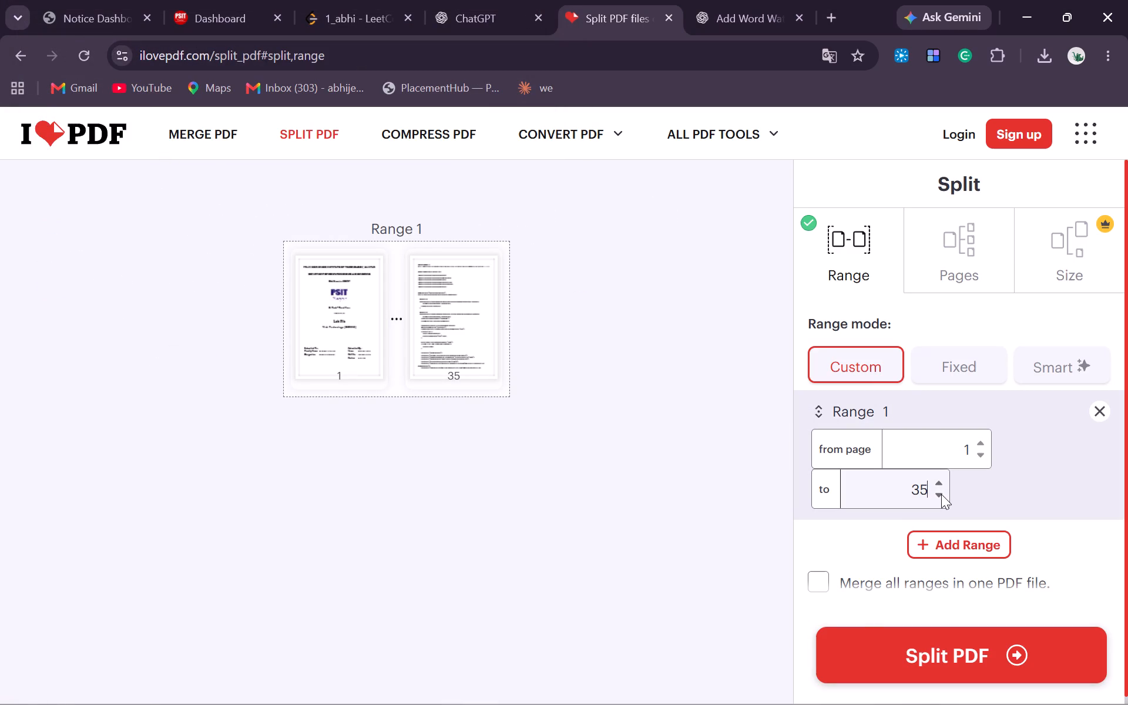
{"action": "triple_click", "coordinate": [941, 485]}
{"action": "triple_click", "coordinate": [941, 485]}
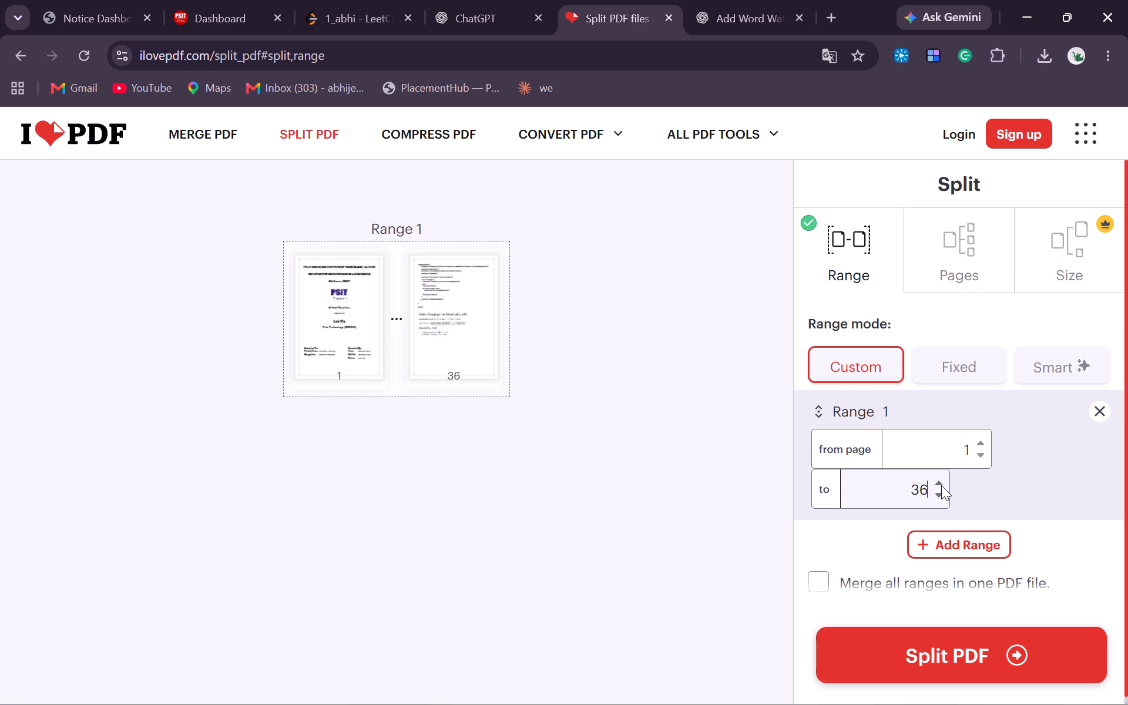
{"action": "triple_click", "coordinate": [936, 477]}
{"action": "triple_click", "coordinate": [936, 477]}
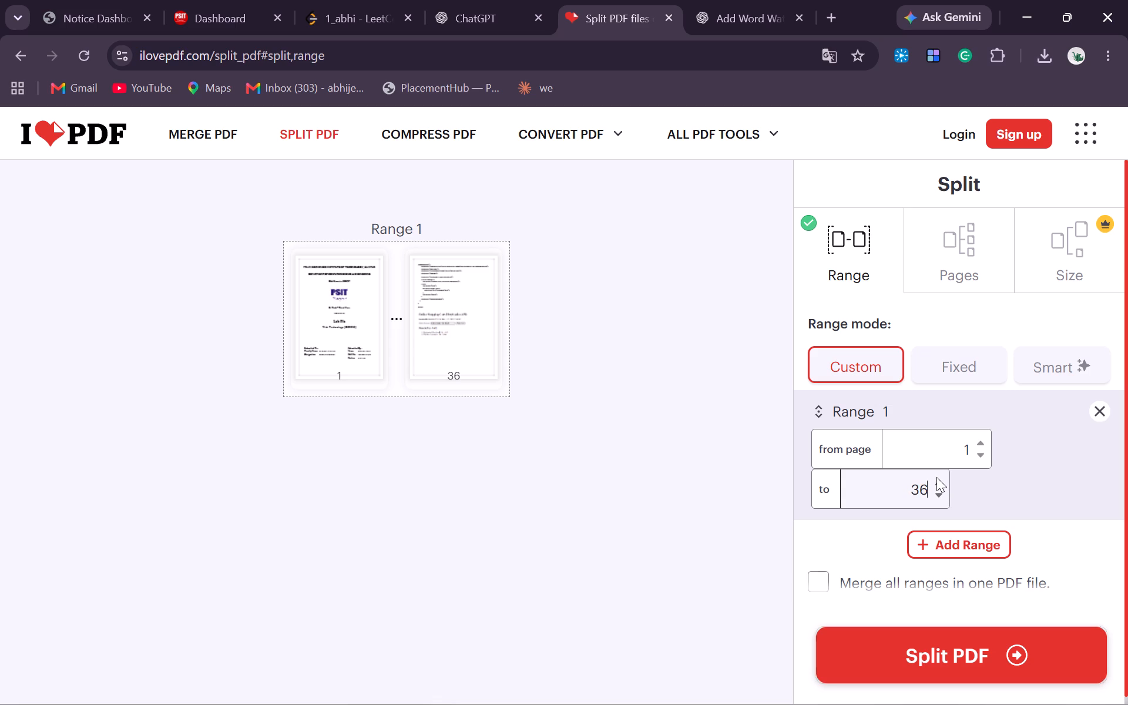
{"action": "triple_click", "coordinate": [936, 477]}
{"action": "triple_click", "coordinate": [936, 477]}
{"action": "triple_click", "coordinate": [936, 477]}
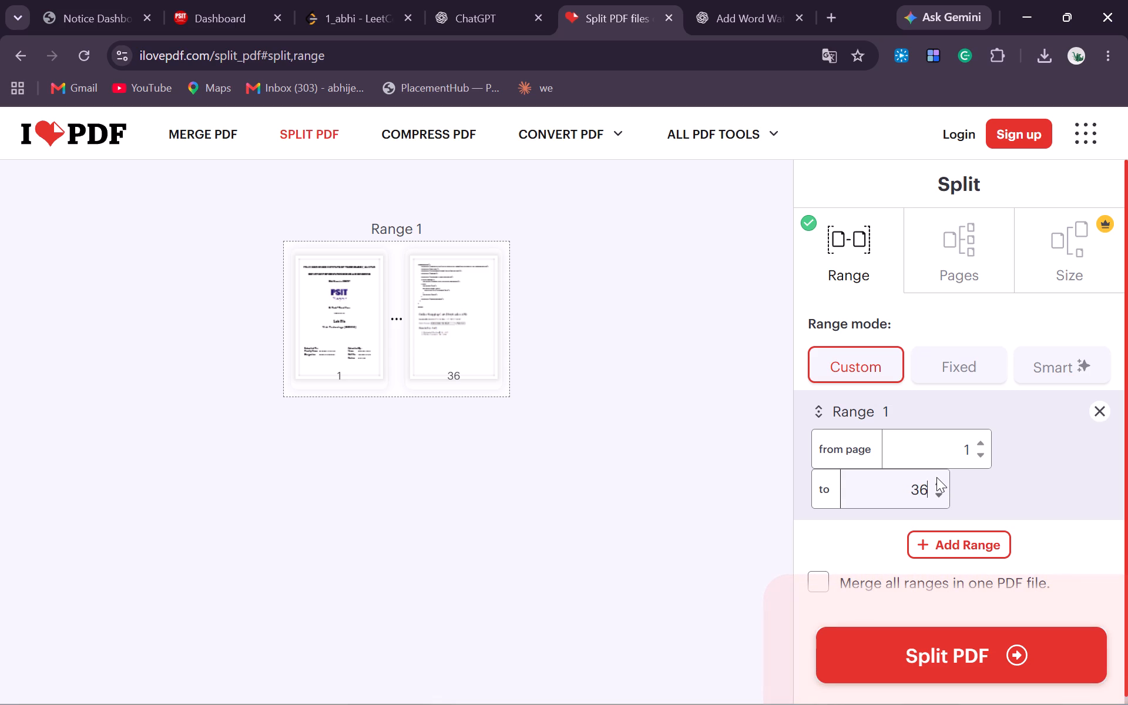
{"action": "triple_click", "coordinate": [936, 477]}
{"action": "triple_click", "coordinate": [937, 498]}
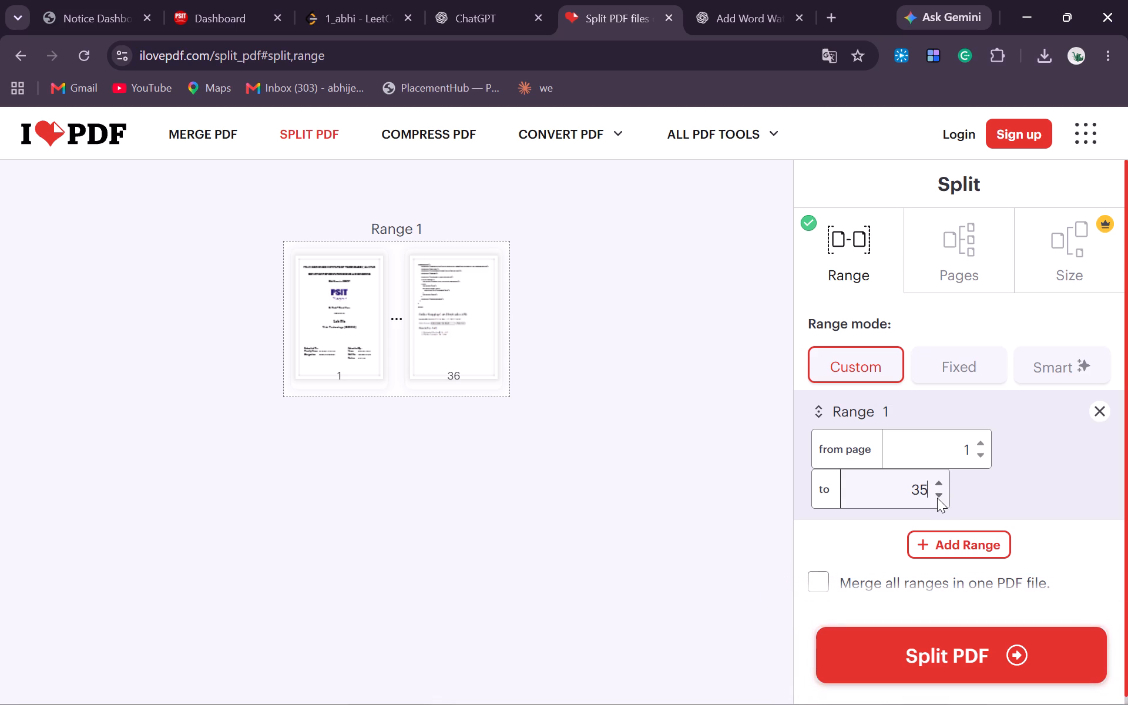
{"action": "triple_click", "coordinate": [944, 496]}
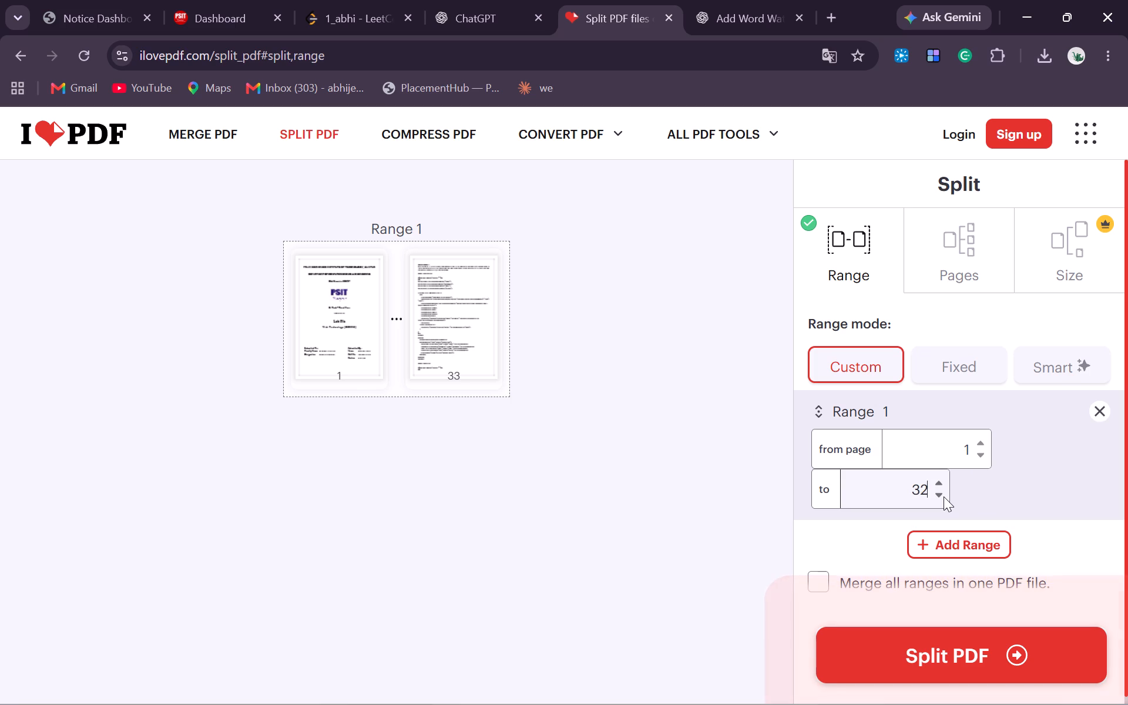
{"action": "triple_click", "coordinate": [944, 496]}
{"action": "triple_click", "coordinate": [944, 496]}
{"action": "triple_click", "coordinate": [944, 496]}
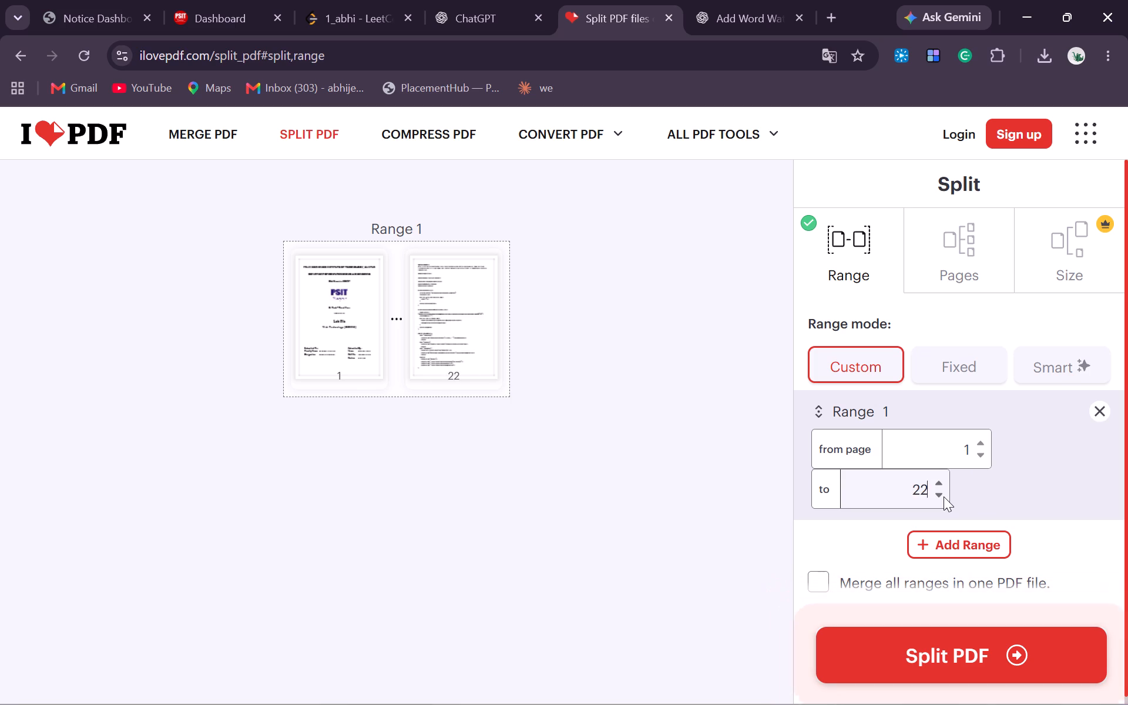
{"action": "triple_click", "coordinate": [944, 496]}
{"action": "triple_click", "coordinate": [944, 496]}
{"action": "left_click", "coordinate": [944, 496]}
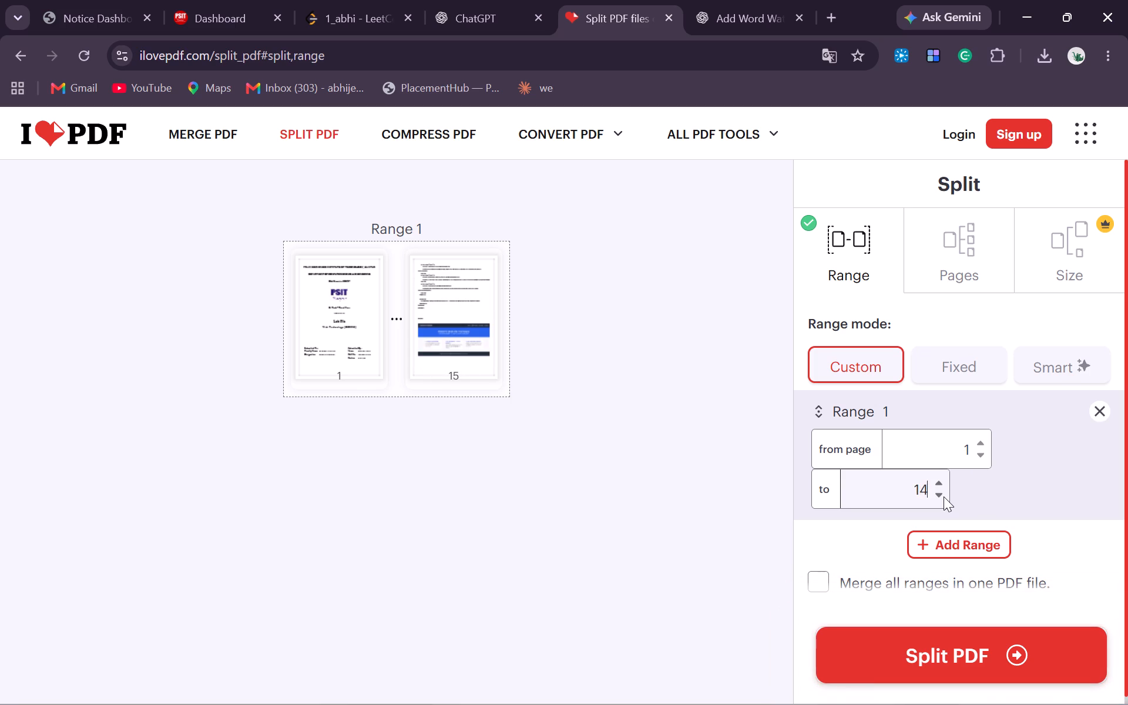
{"action": "triple_click", "coordinate": [944, 496]}
{"action": "triple_click", "coordinate": [944, 496]}
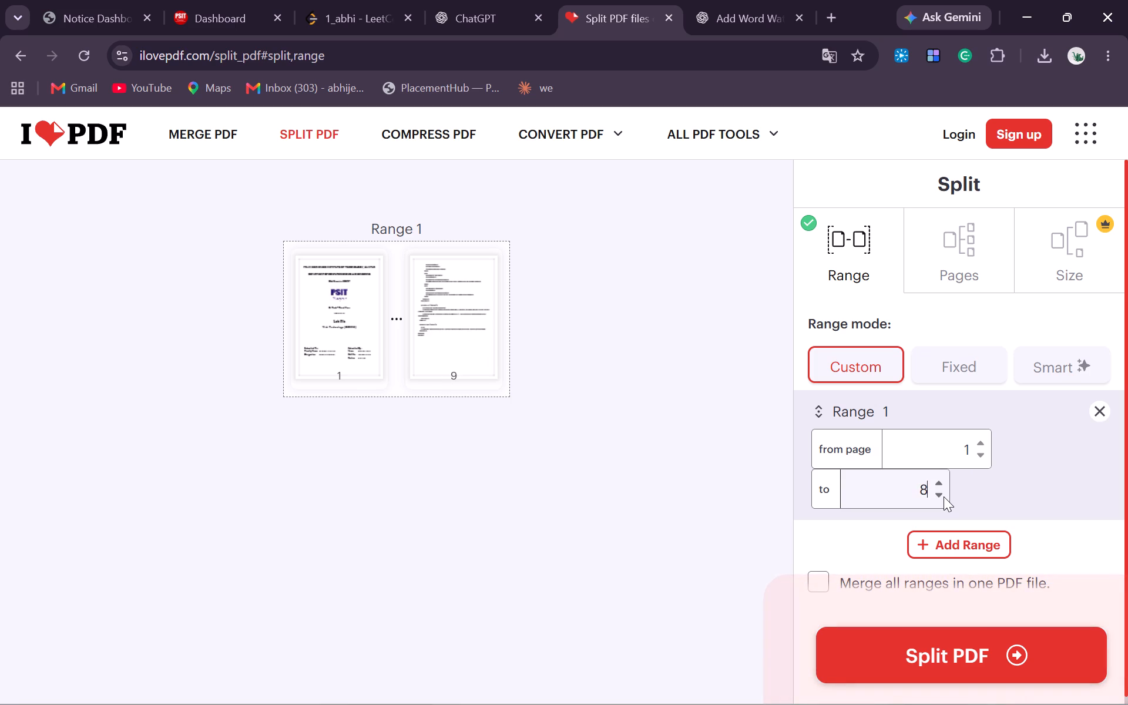
{"action": "left_click", "coordinate": [944, 496]}
{"action": "left_click", "coordinate": [944, 496]}
{"action": "left_click", "coordinate": [944, 496]}
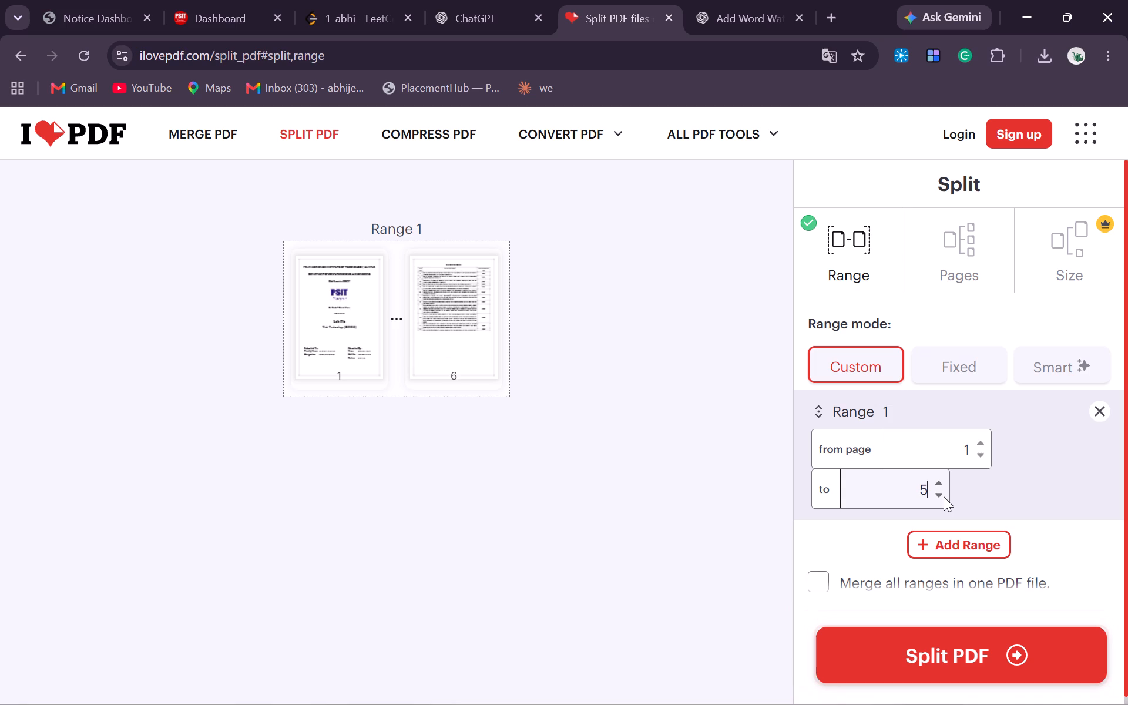
{"action": "left_click", "coordinate": [935, 485]}
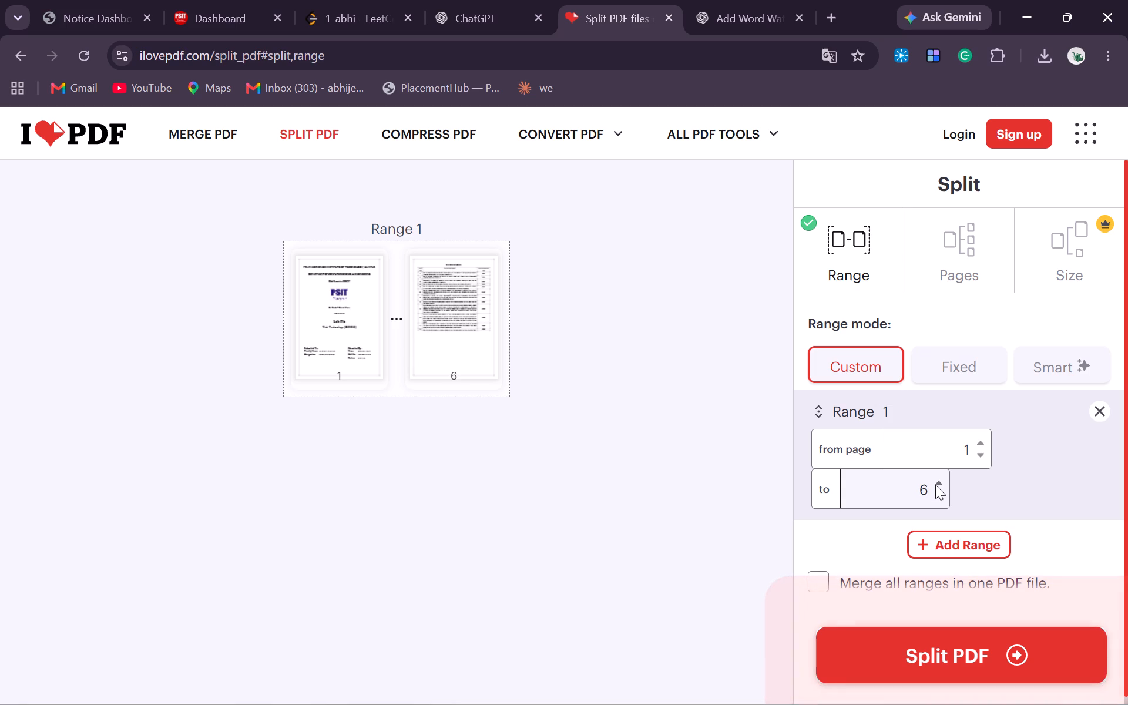
{"action": "left_click", "coordinate": [939, 483]}
{"action": "left_click", "coordinate": [939, 483]}
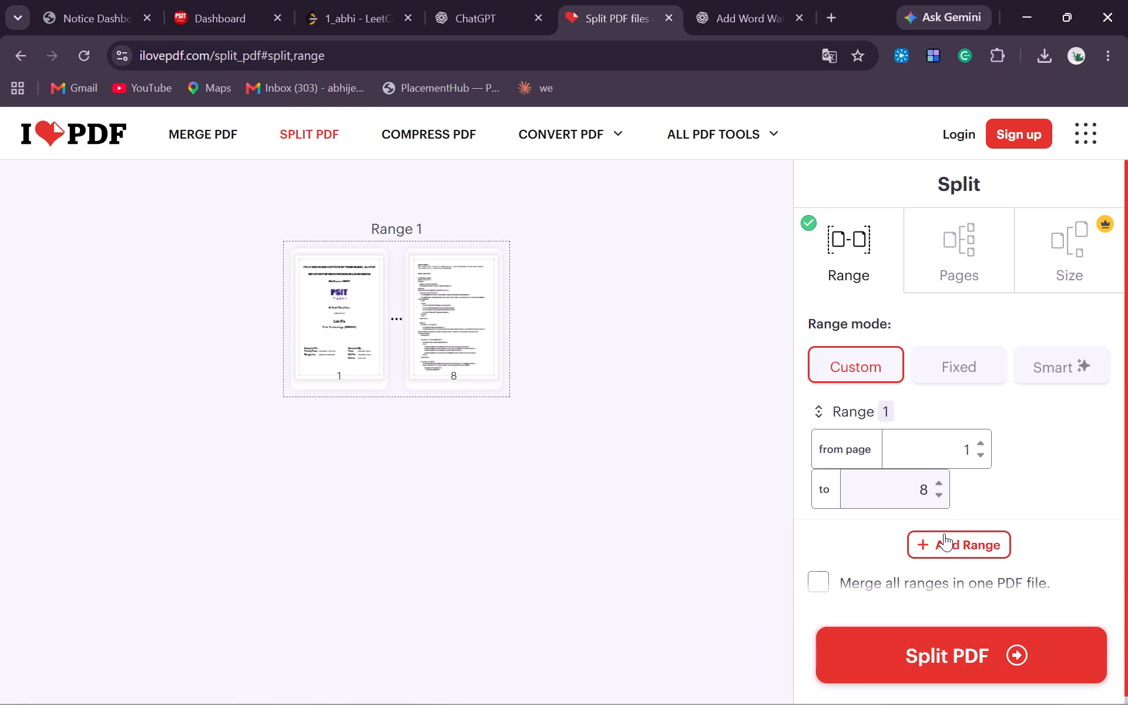
{"action": "left_click", "coordinate": [936, 498]}
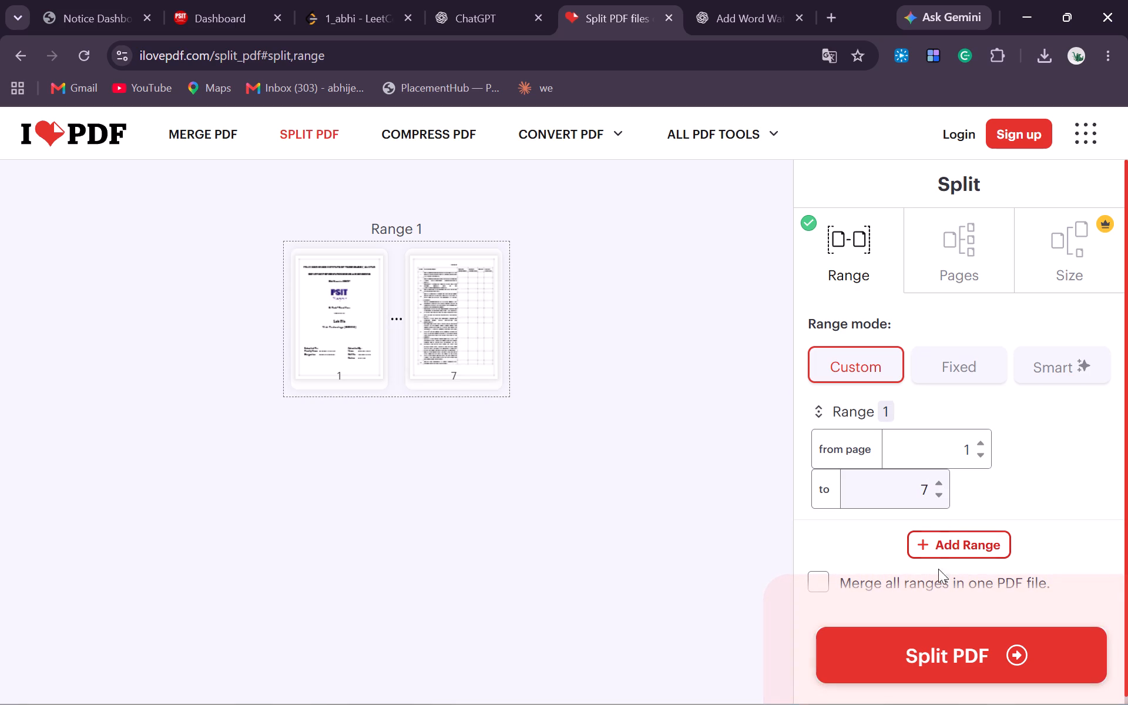
{"action": "left_click", "coordinate": [926, 652]}
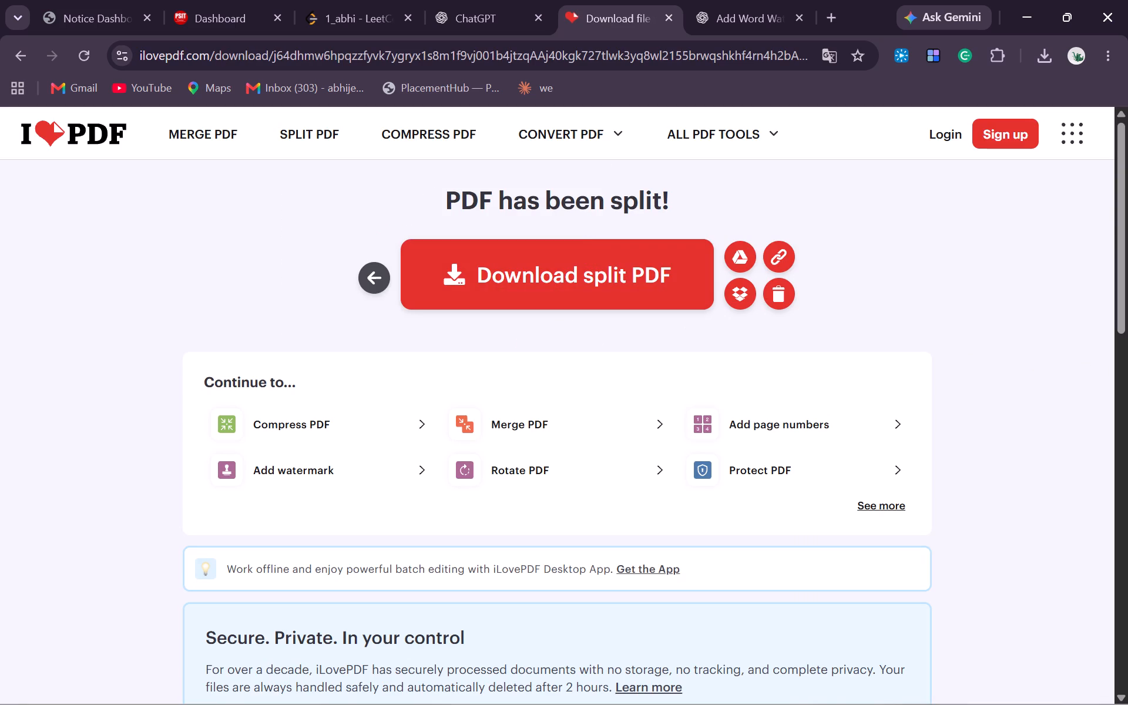
Download the split PDF and open 016 web-1-7.pdf to check its pages.
{"action": "left_click", "coordinate": [587, 242]}
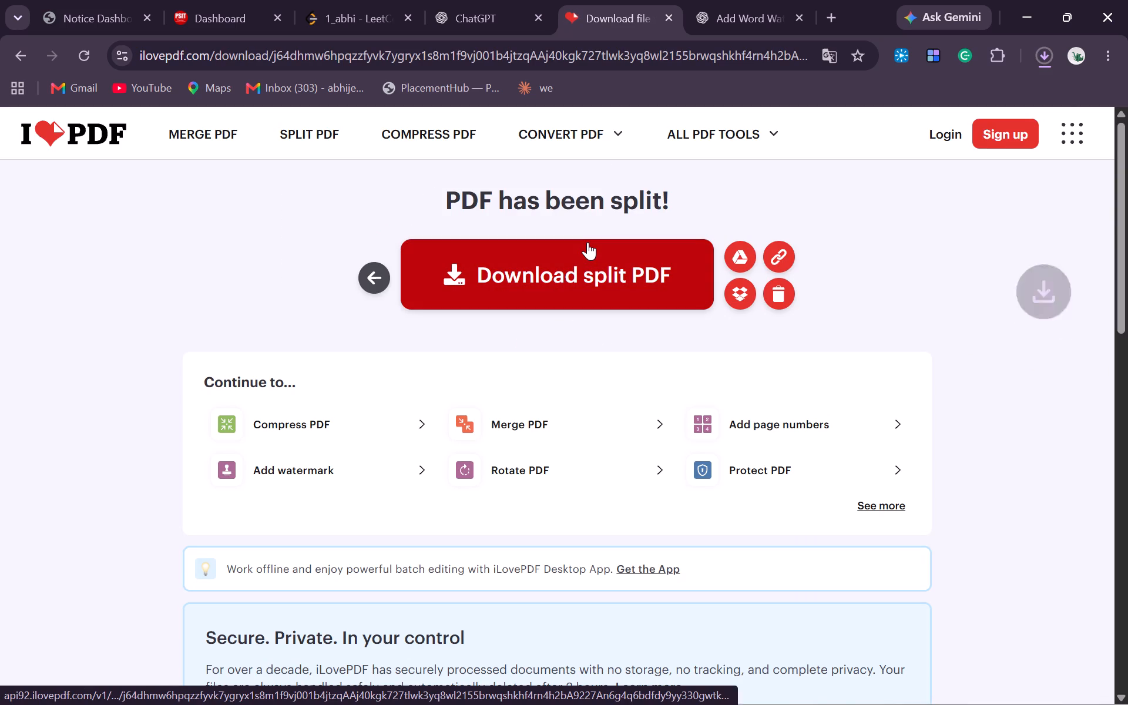
{"action": "double_click", "coordinate": [913, 93]}
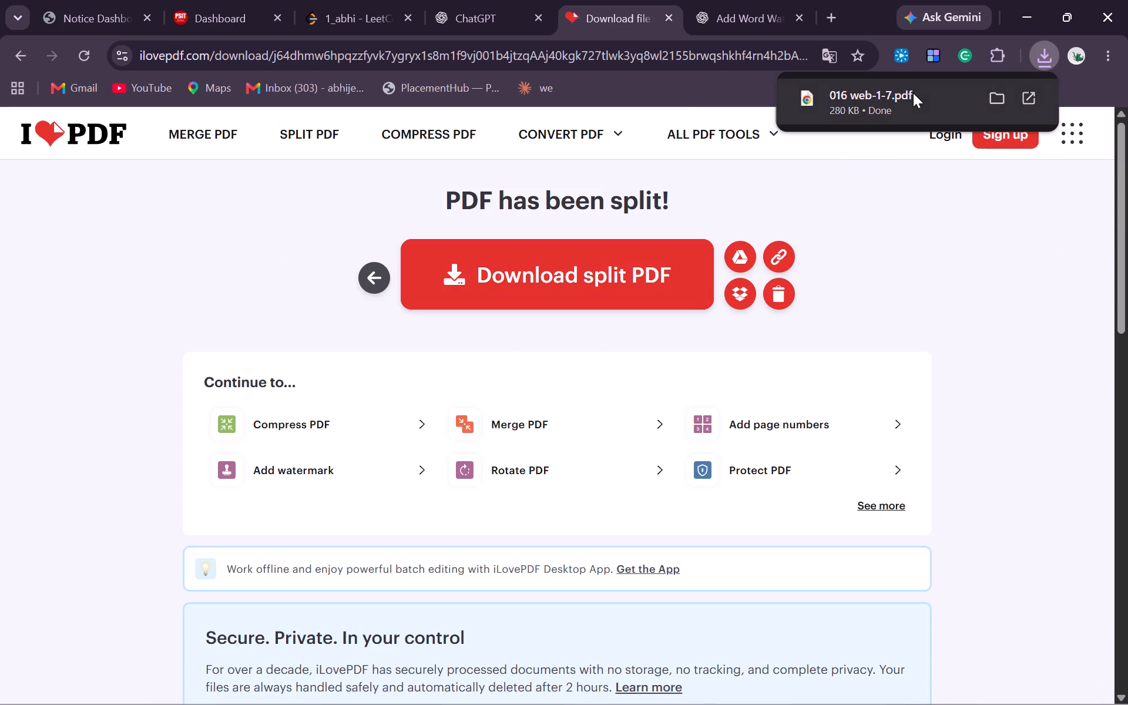
{"action": "scroll", "coordinate": [498, 425], "scroll_direction": "down", "scroll_amount": 8}
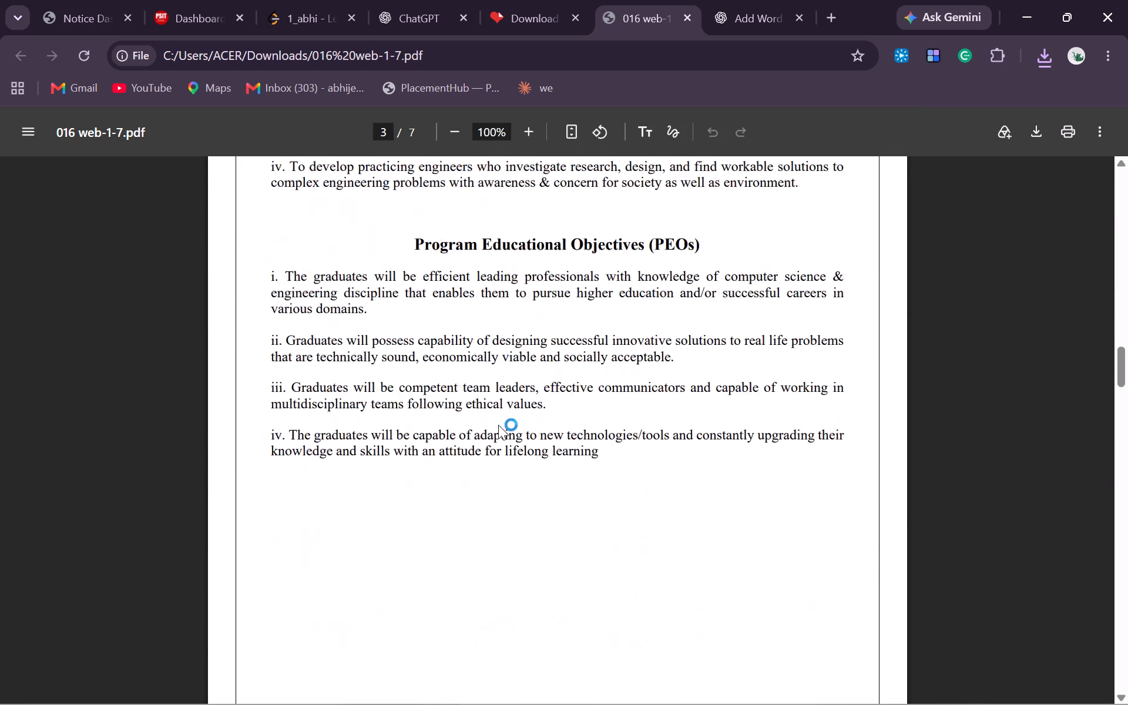
{"action": "scroll", "coordinate": [498, 425], "scroll_direction": "down", "scroll_amount": 11}
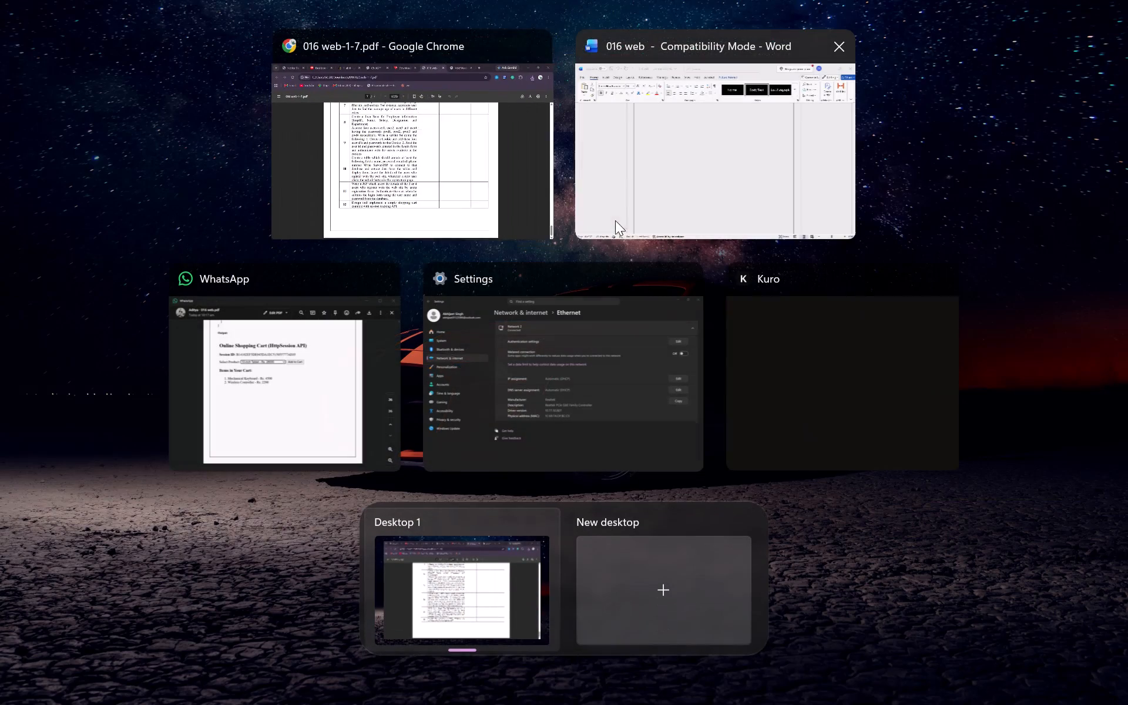
Close the AppContainer Incompatibility in Protected Mode window and return to the Chrome window.
{"action": "left_click", "coordinate": [662, 197]}
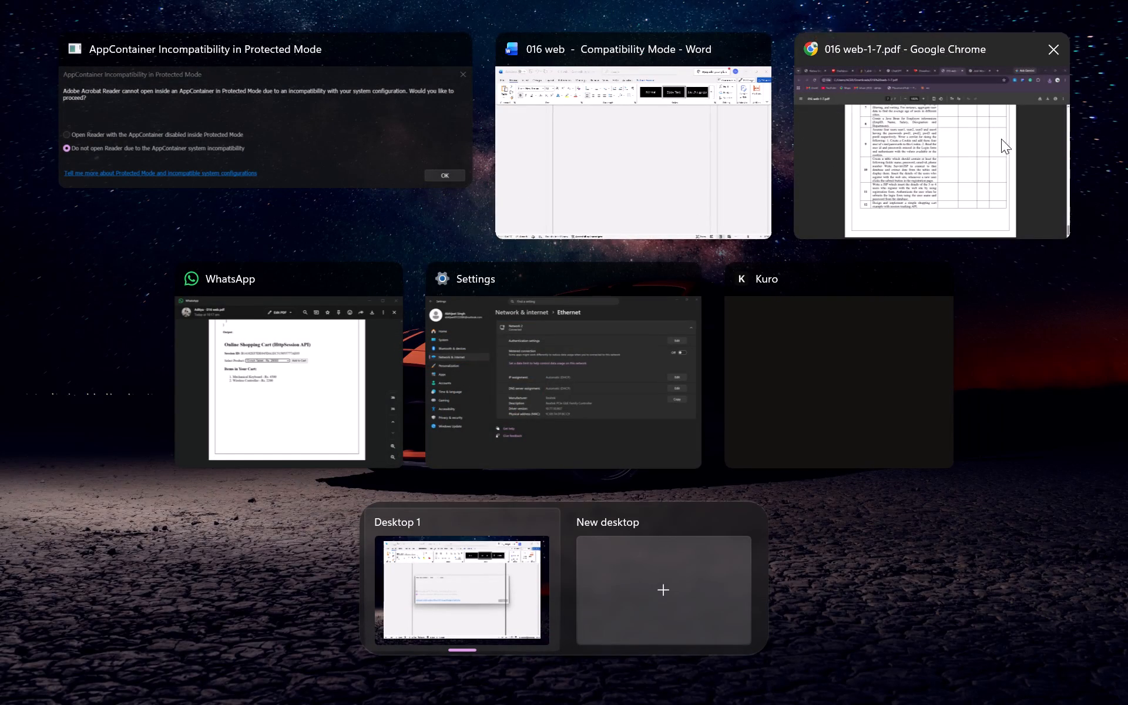
{"action": "left_click", "coordinate": [450, 48]}
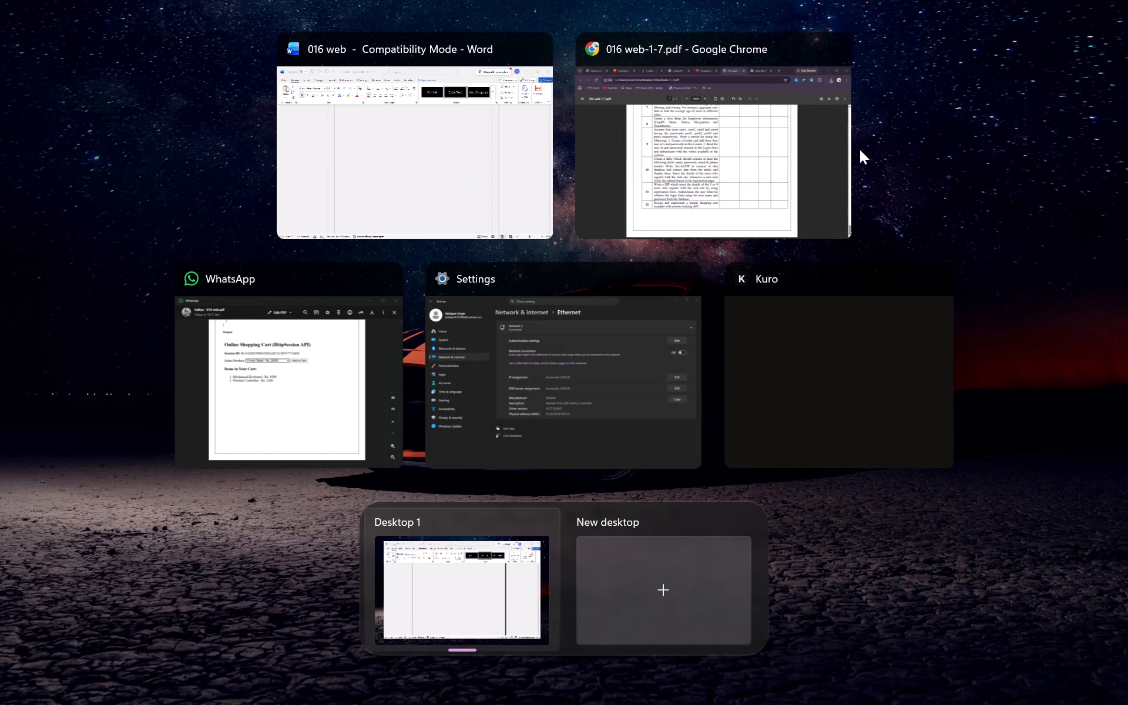
{"action": "left_click", "coordinate": [737, 159]}
Return to the iLovePDF tab and load the full 016 web PDF into the Split PDF tool again.
{"action": "left_click", "coordinate": [548, 0]}
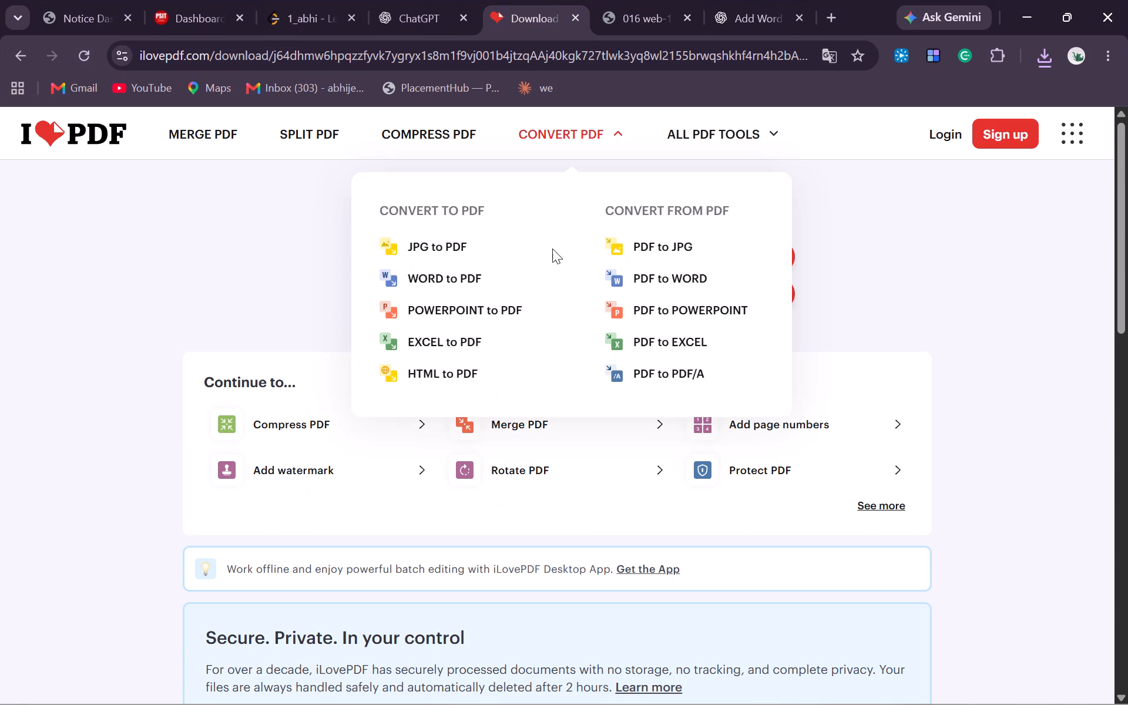
{"action": "left_click", "coordinate": [480, 343]}
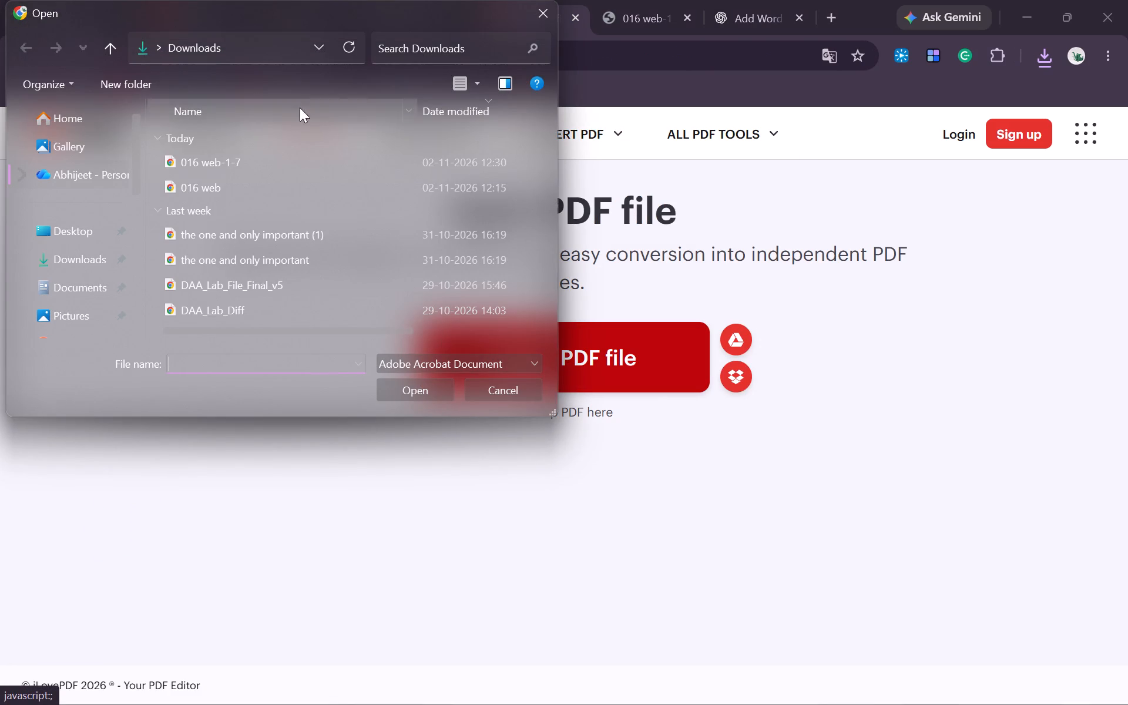
{"action": "left_click", "coordinate": [296, 176]}
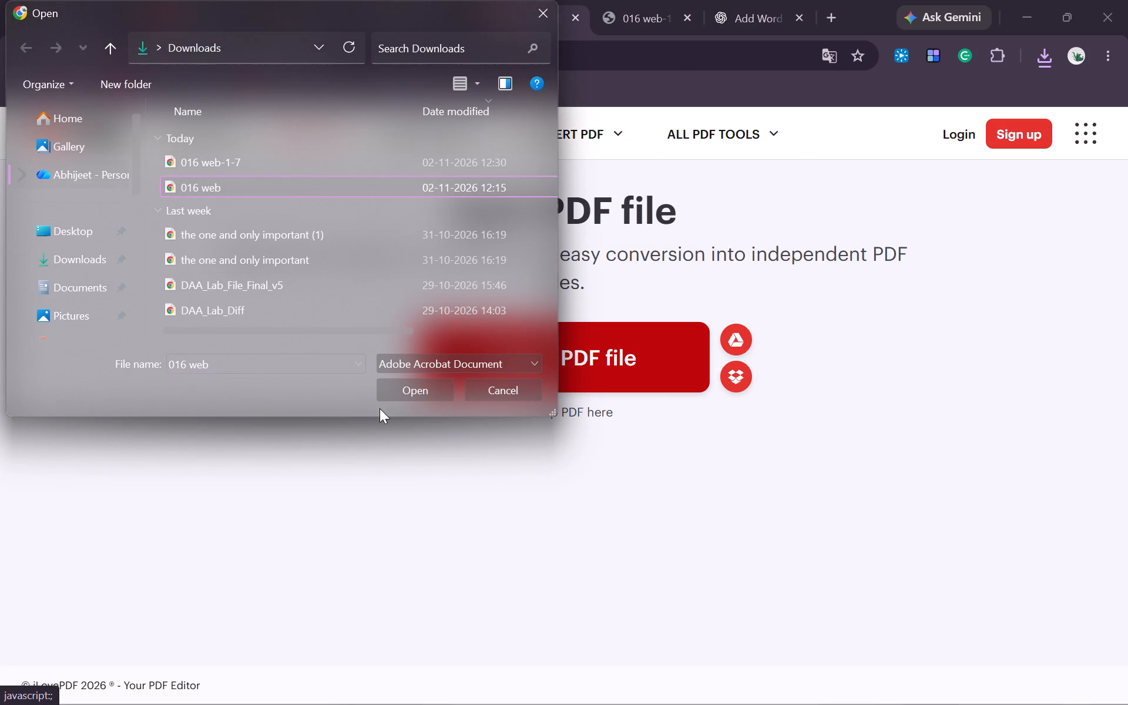
{"action": "left_click", "coordinate": [384, 381]}
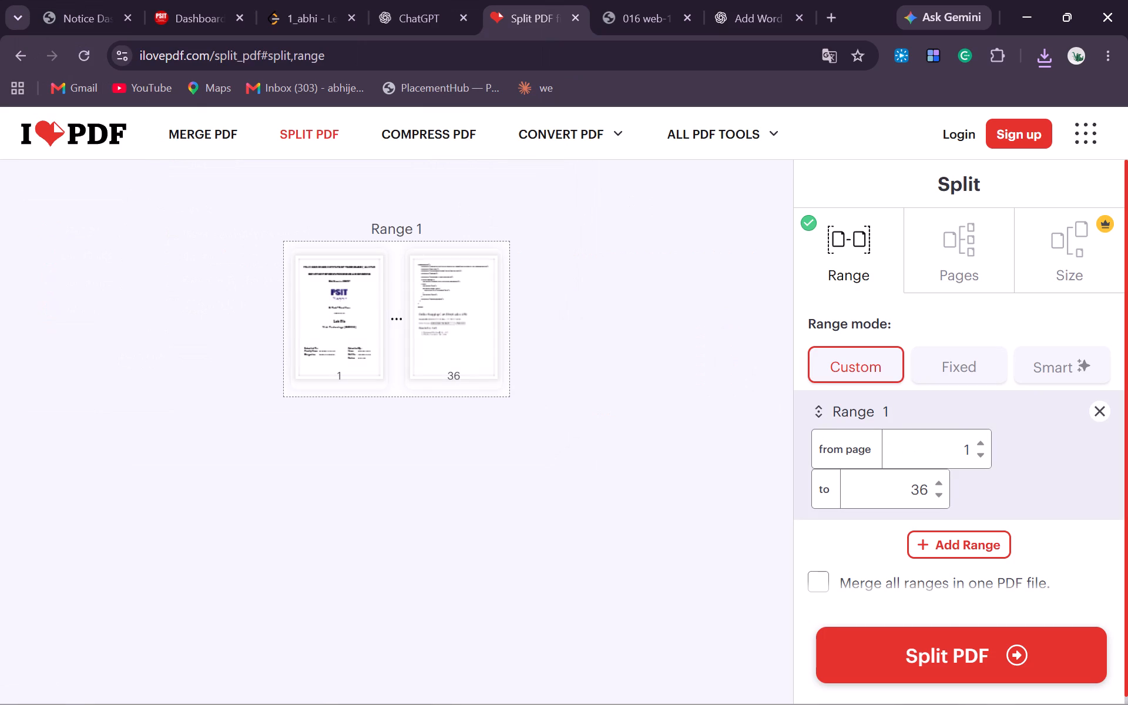
Split the 016 web PDF using a custom range from page 8 to page 36.
{"action": "left_click", "coordinate": [985, 457]}
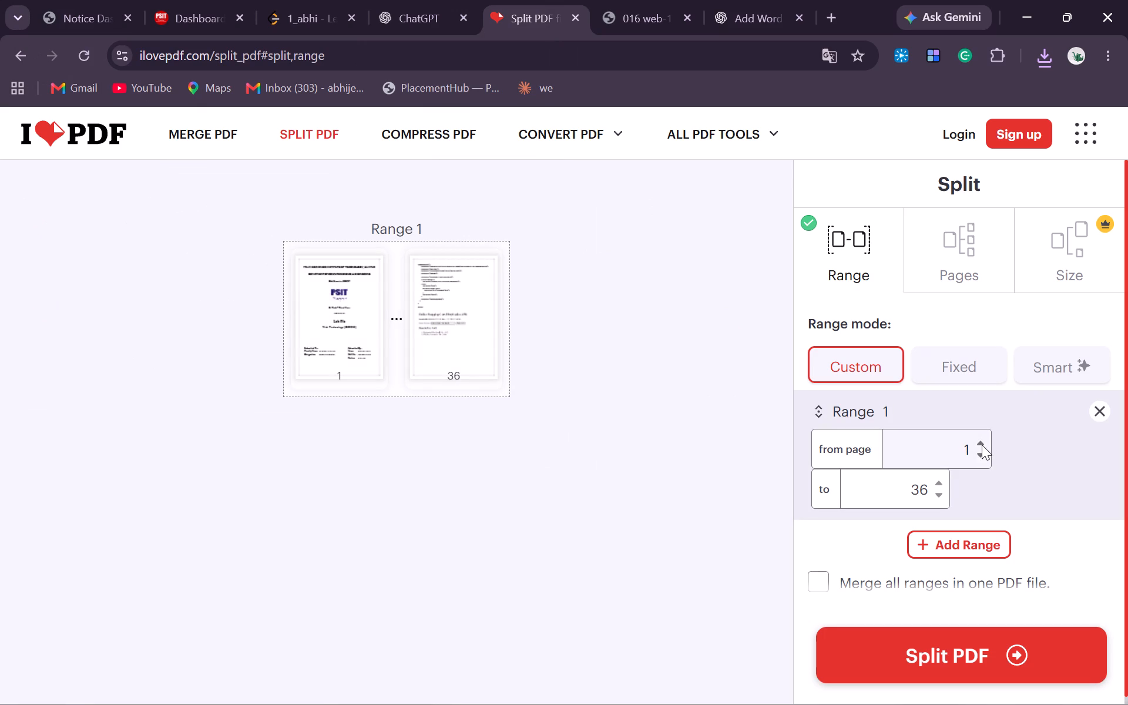
{"action": "left_click", "coordinate": [982, 446]}
{"action": "triple_click", "coordinate": [982, 446]}
{"action": "left_click", "coordinate": [982, 446]}
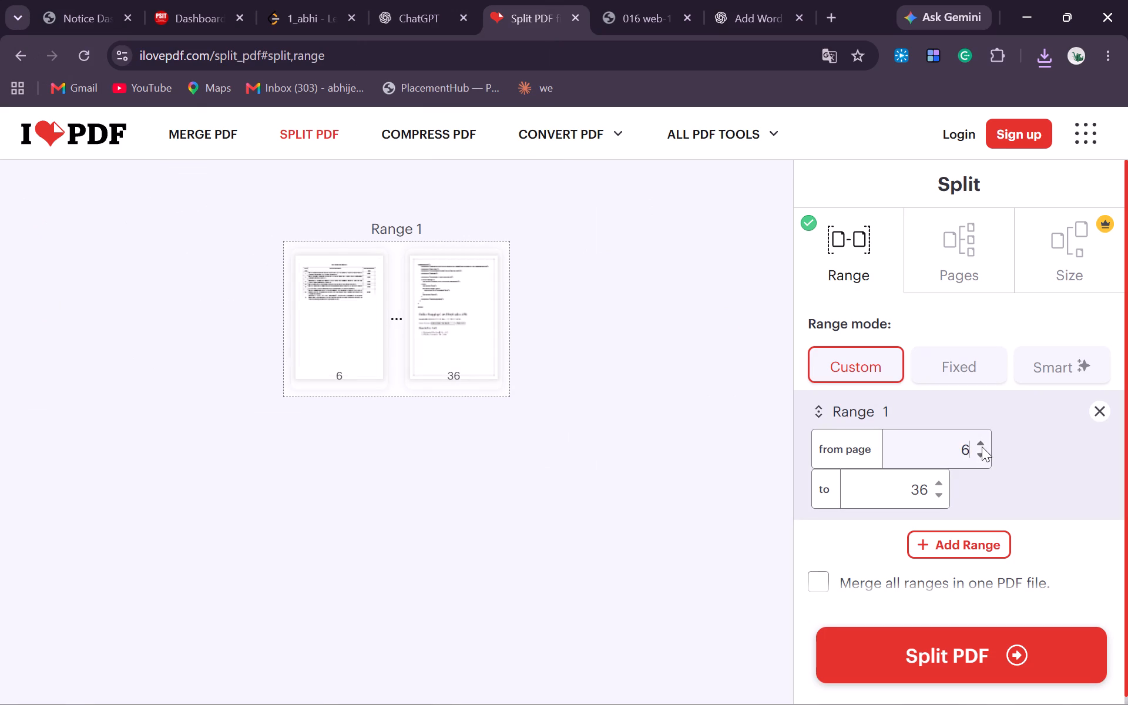
{"action": "left_click", "coordinate": [982, 446]}
{"action": "left_click", "coordinate": [982, 446]}
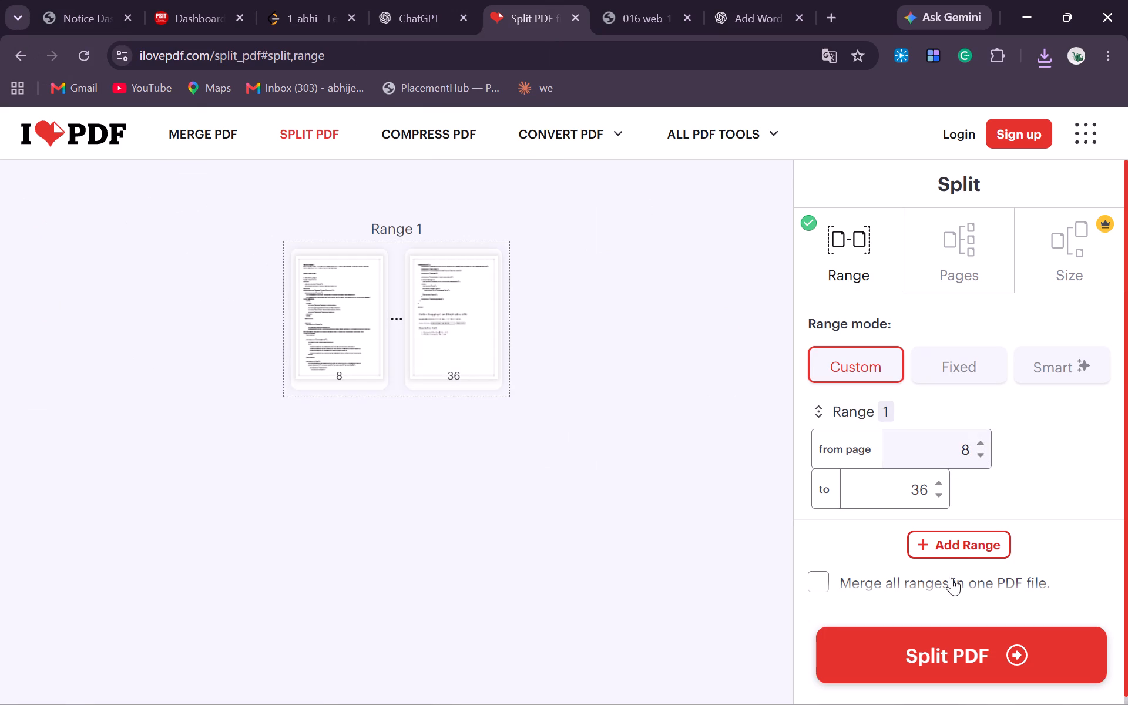
{"action": "left_click", "coordinate": [939, 657]}
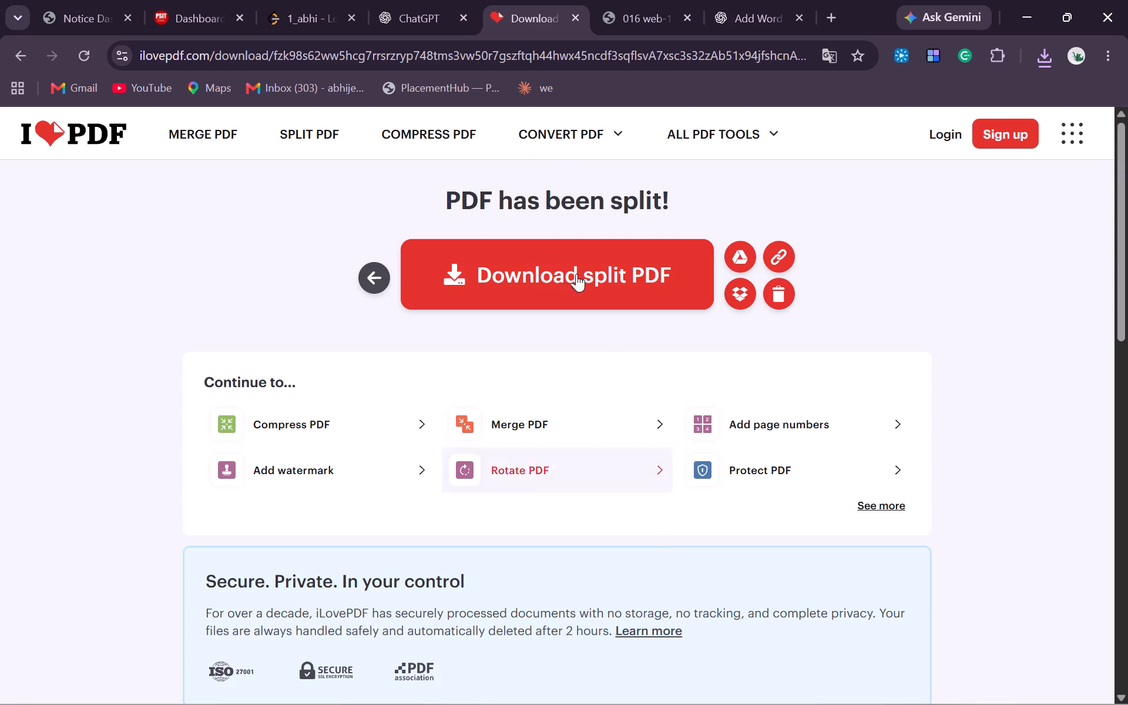
Download the split PDF and open 016 web-8-36.pdf to check its pages.
{"action": "left_click", "coordinate": [538, 273]}
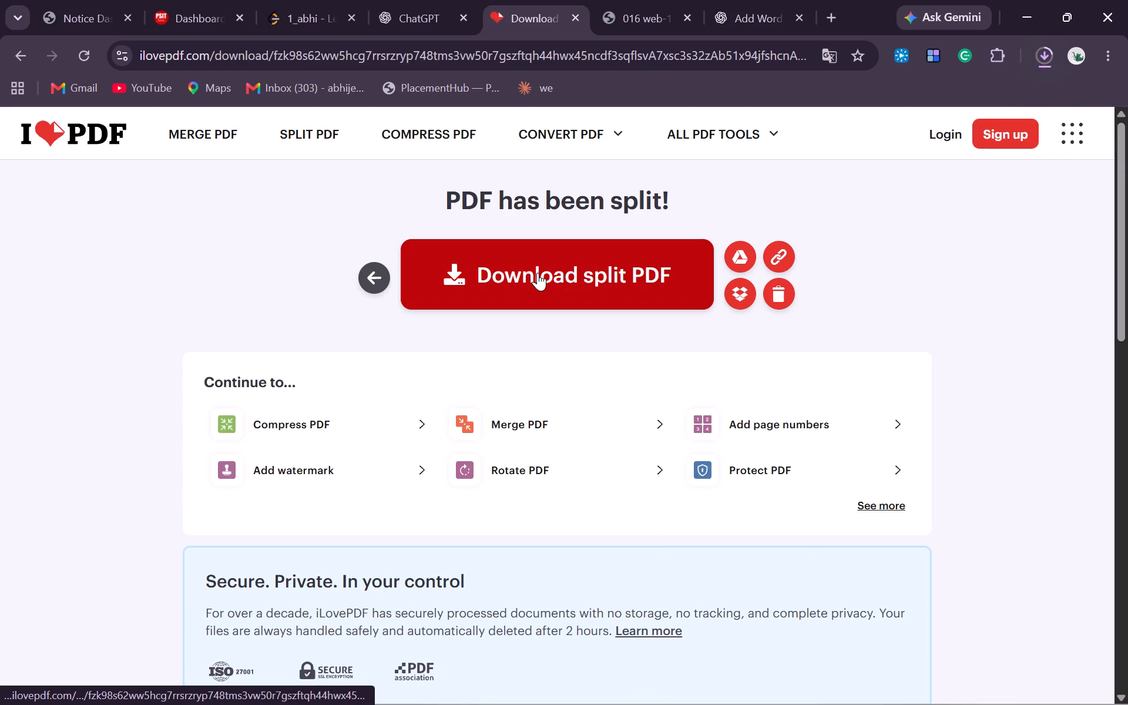
{"action": "double_click", "coordinate": [869, 117]}
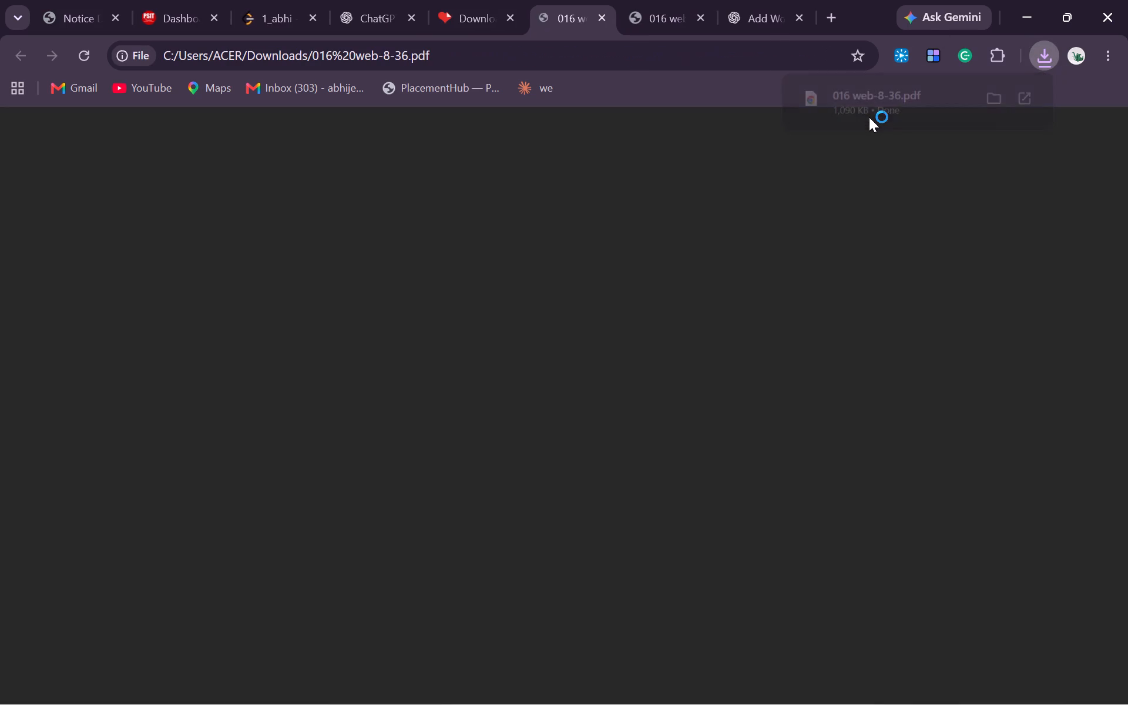
{"action": "scroll", "coordinate": [510, 446], "scroll_direction": "down", "scroll_amount": 20}
{"action": "scroll", "coordinate": [510, 446], "scroll_direction": "down", "scroll_amount": 12}
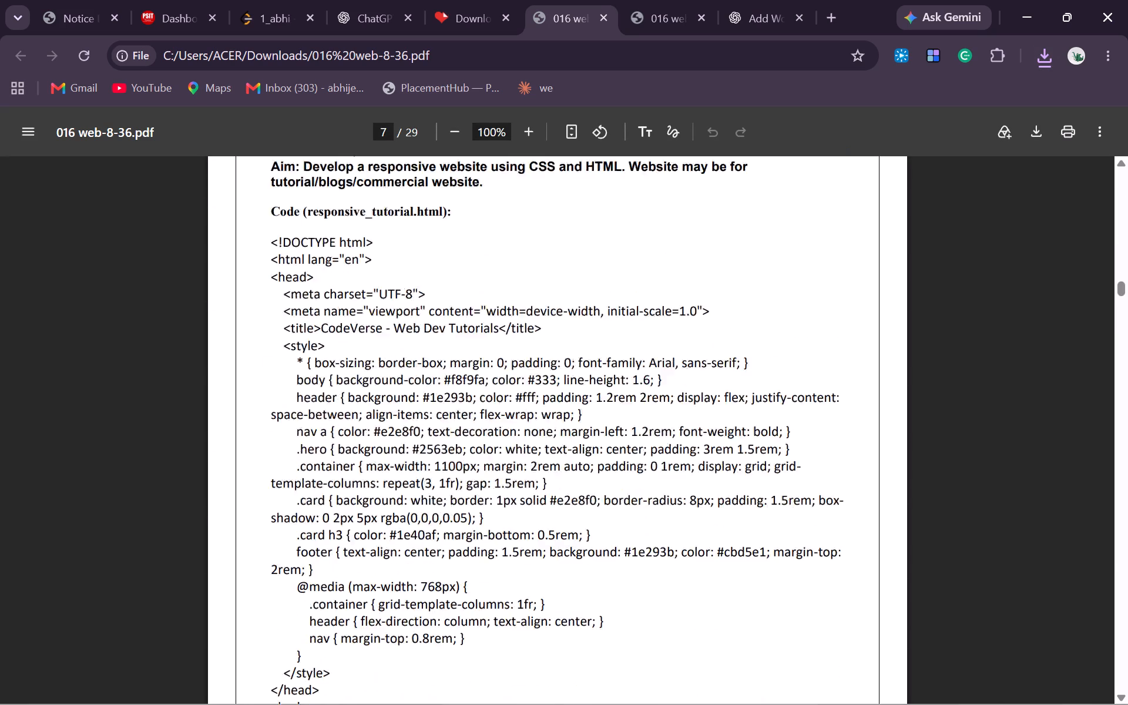
{"action": "scroll", "coordinate": [510, 446], "scroll_direction": "down", "scroll_amount": 7}
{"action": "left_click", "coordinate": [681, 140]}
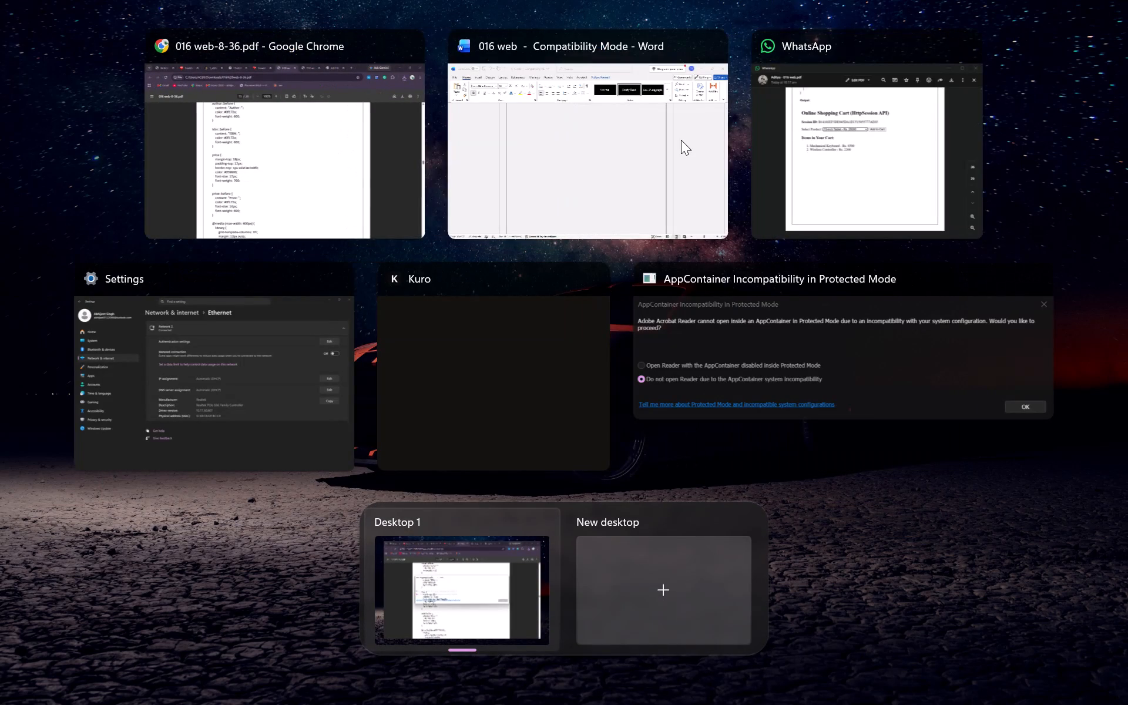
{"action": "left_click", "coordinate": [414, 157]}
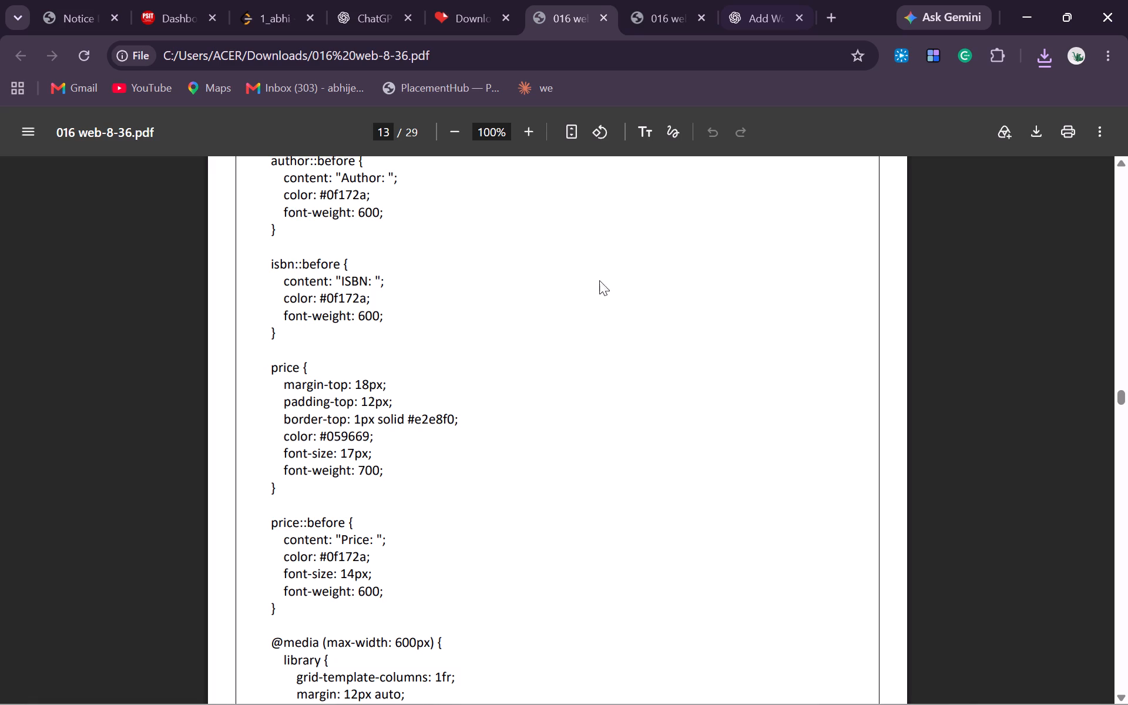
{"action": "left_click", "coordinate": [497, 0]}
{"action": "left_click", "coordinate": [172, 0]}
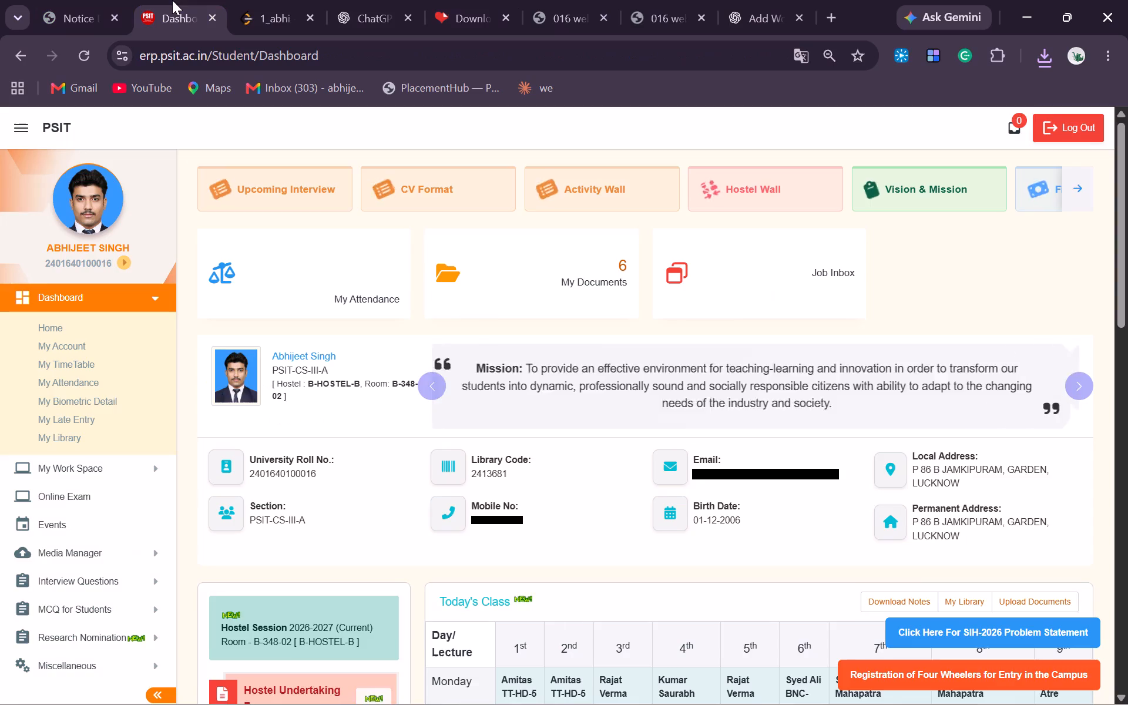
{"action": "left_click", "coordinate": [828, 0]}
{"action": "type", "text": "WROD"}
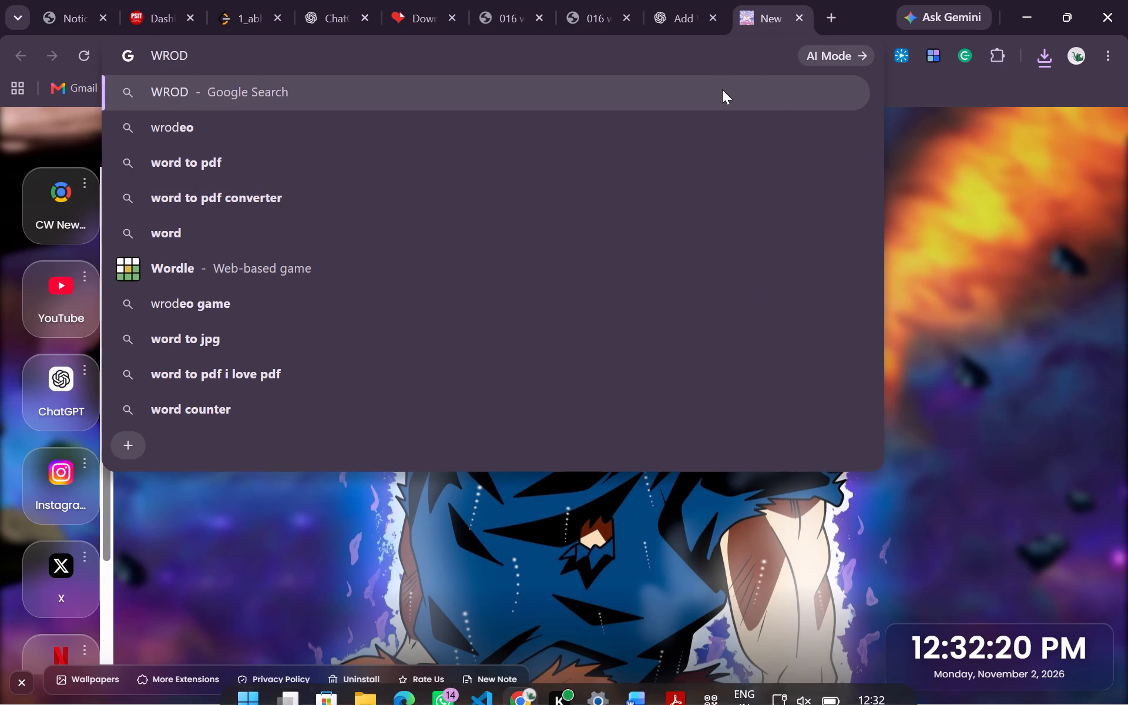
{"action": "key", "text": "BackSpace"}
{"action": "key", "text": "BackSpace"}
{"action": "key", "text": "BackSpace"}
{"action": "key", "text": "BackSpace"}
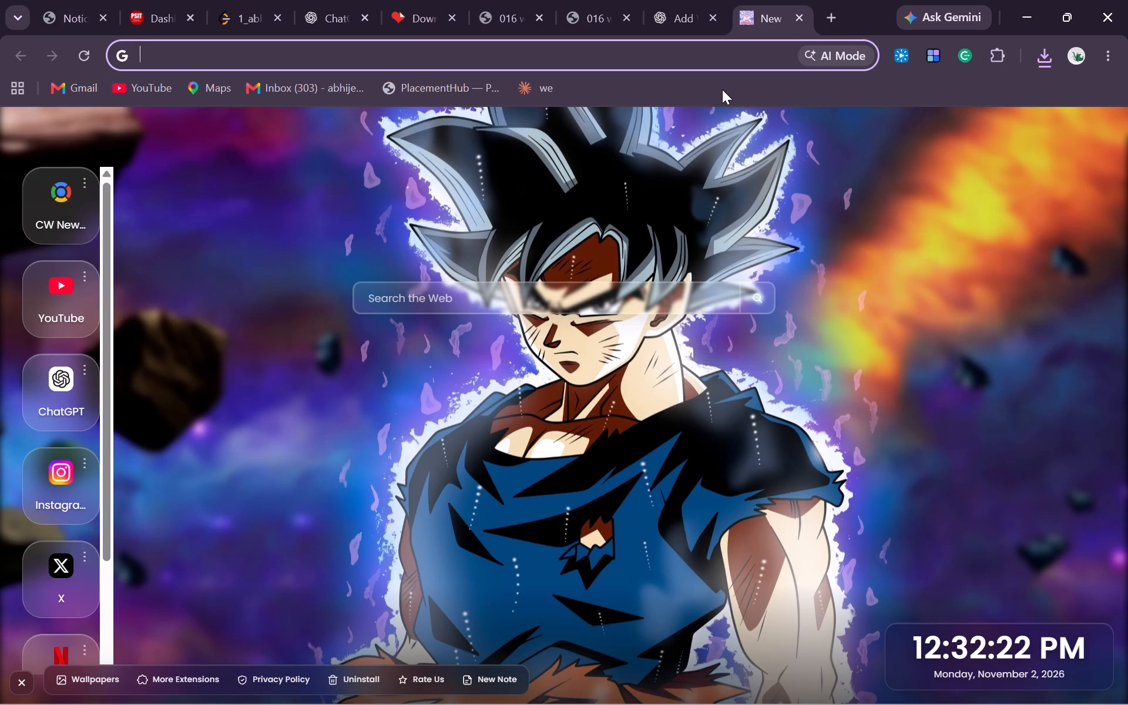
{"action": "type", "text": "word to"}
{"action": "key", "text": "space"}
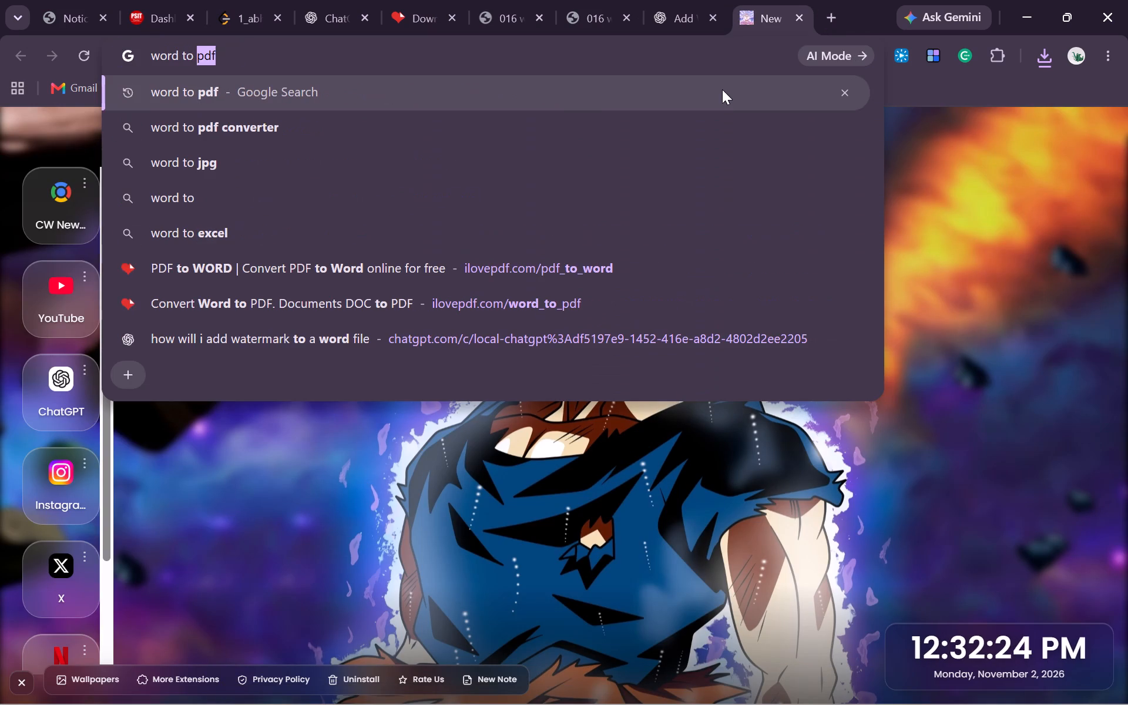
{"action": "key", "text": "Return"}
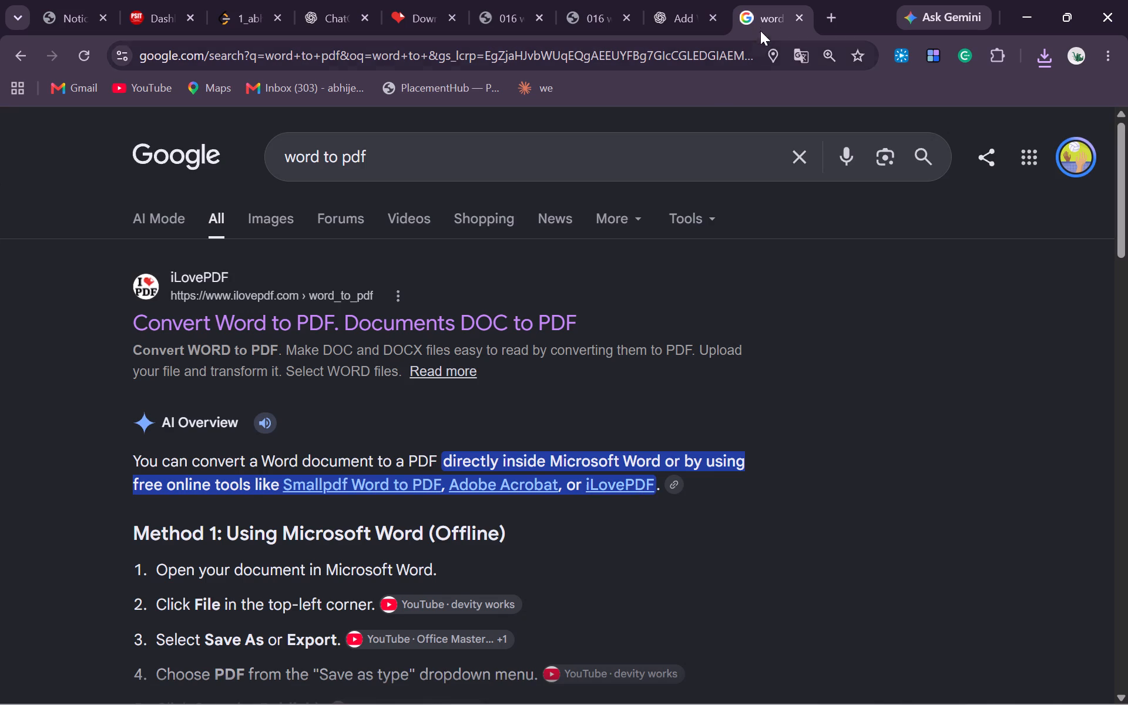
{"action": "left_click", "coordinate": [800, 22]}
Search the web for "pdf to word" in a new tab and open iLovePDF's PDF to WORD converter.
{"action": "left_click", "coordinate": [840, 0]}
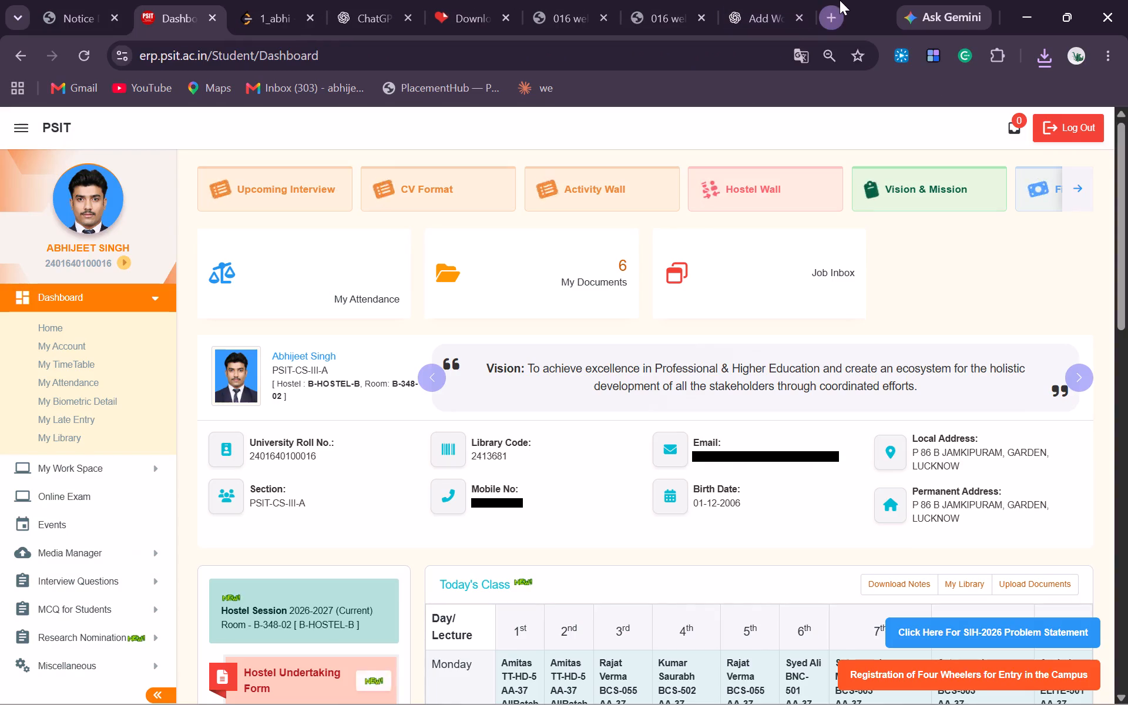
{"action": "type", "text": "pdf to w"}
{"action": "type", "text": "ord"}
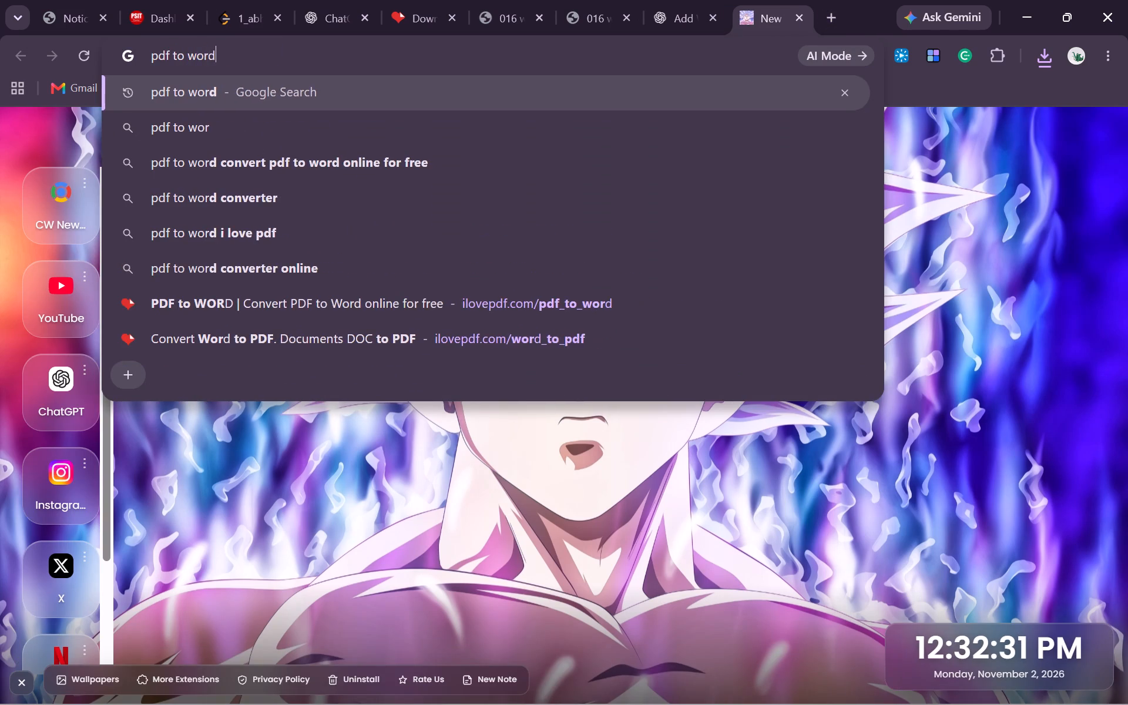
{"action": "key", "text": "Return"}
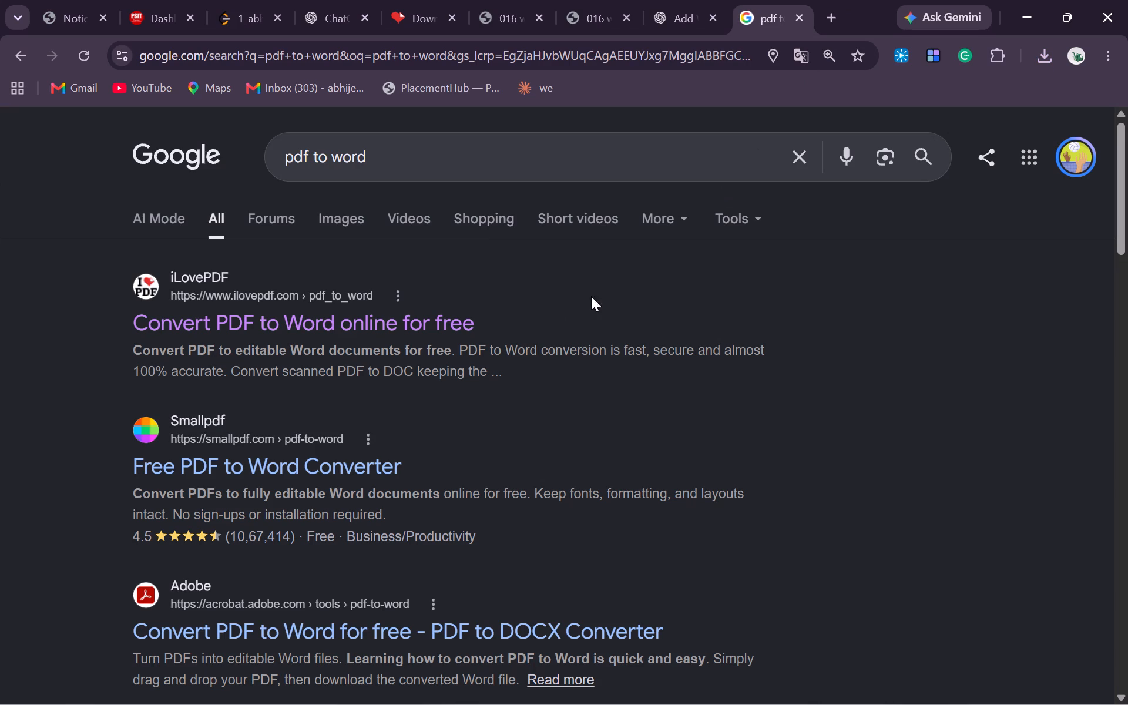
{"action": "left_click", "coordinate": [422, 324]}
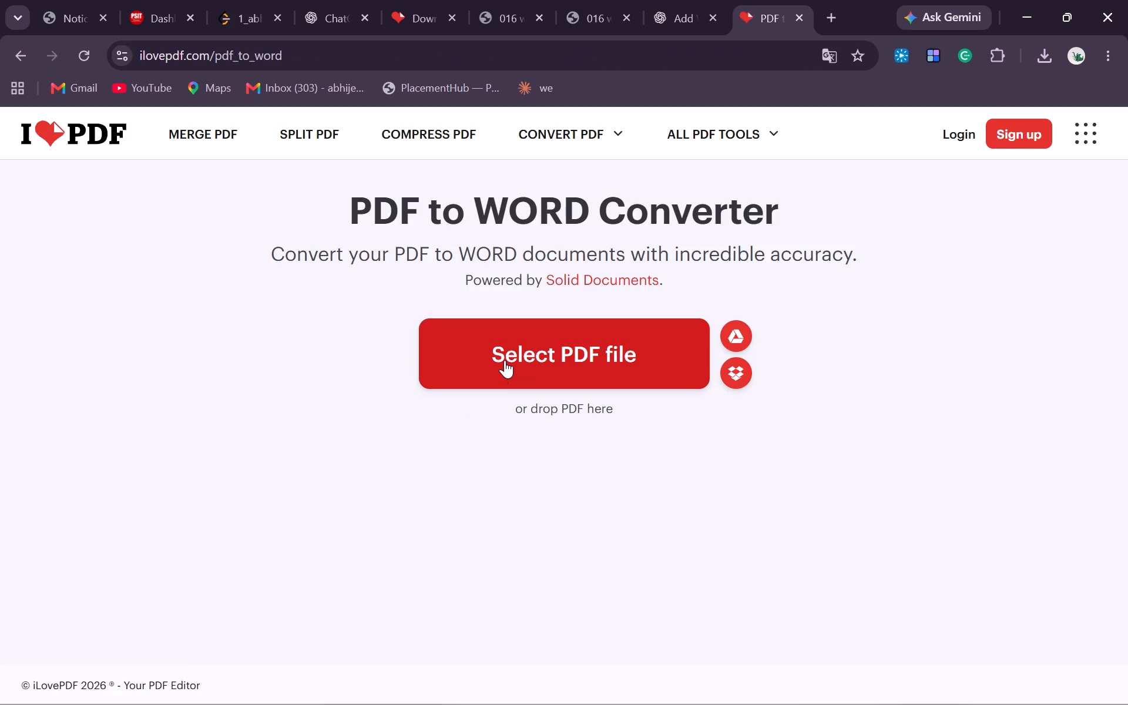
Convert the 016 web-8-36 PDF to a Word document and download it.
{"action": "left_click", "coordinate": [505, 360]}
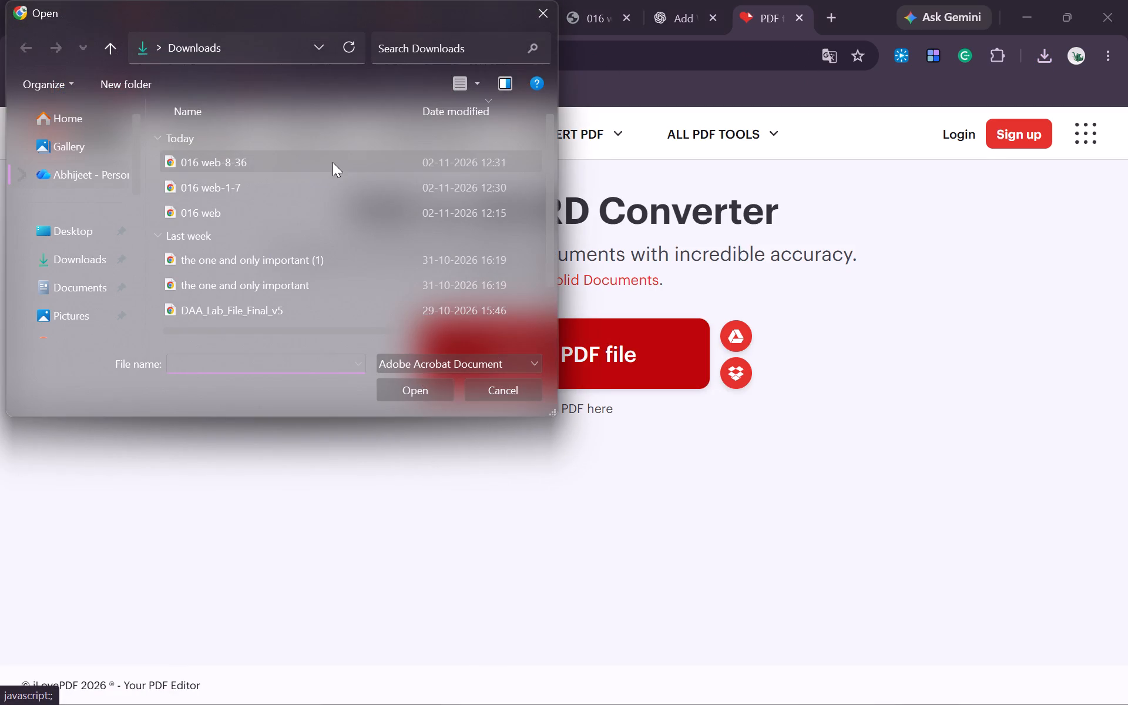
{"action": "left_click", "coordinate": [333, 162]}
{"action": "left_click", "coordinate": [404, 389]}
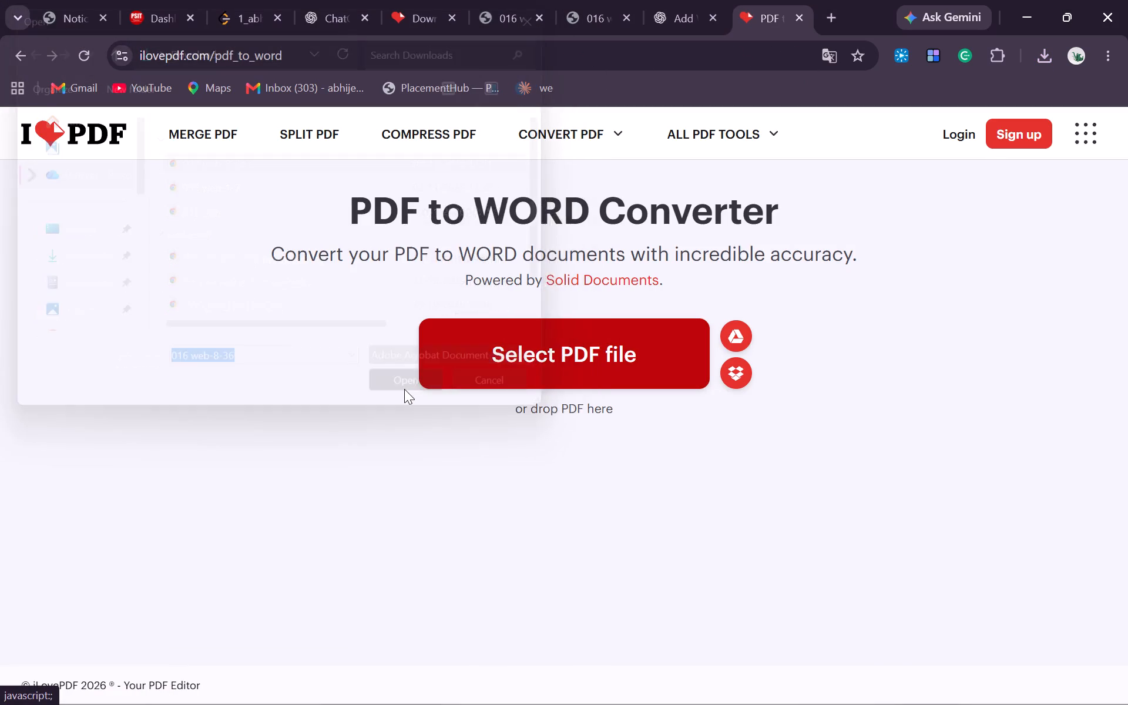
{"action": "left_click", "coordinate": [941, 648]}
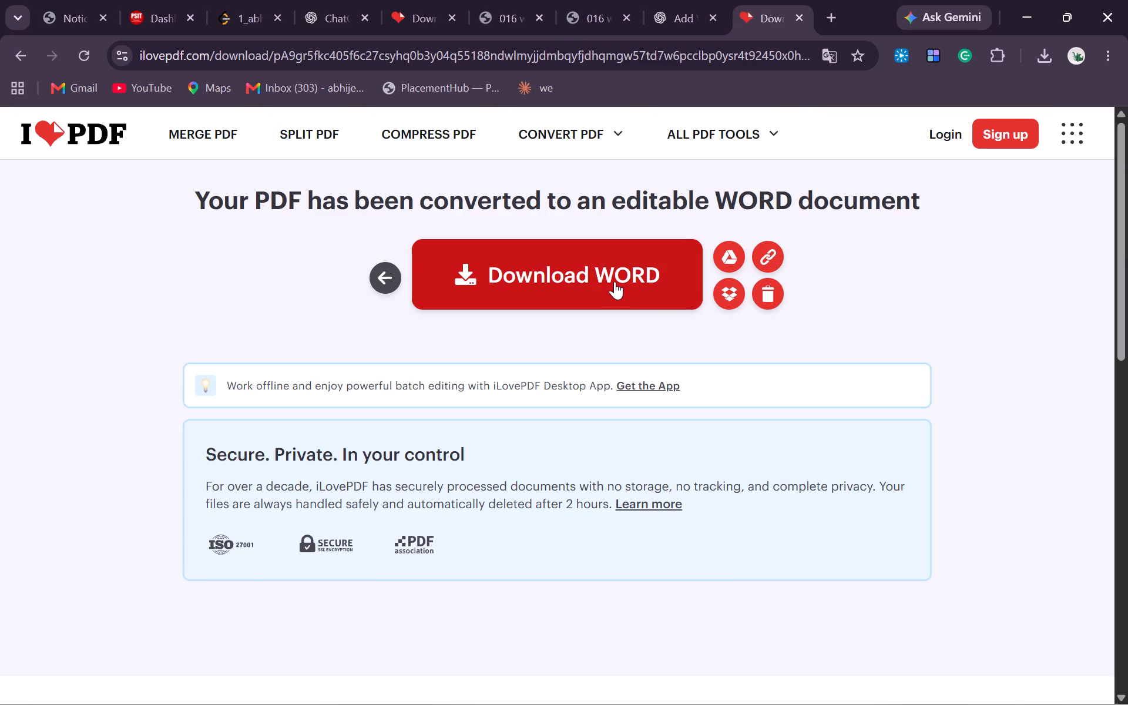
{"action": "left_click", "coordinate": [615, 281]}
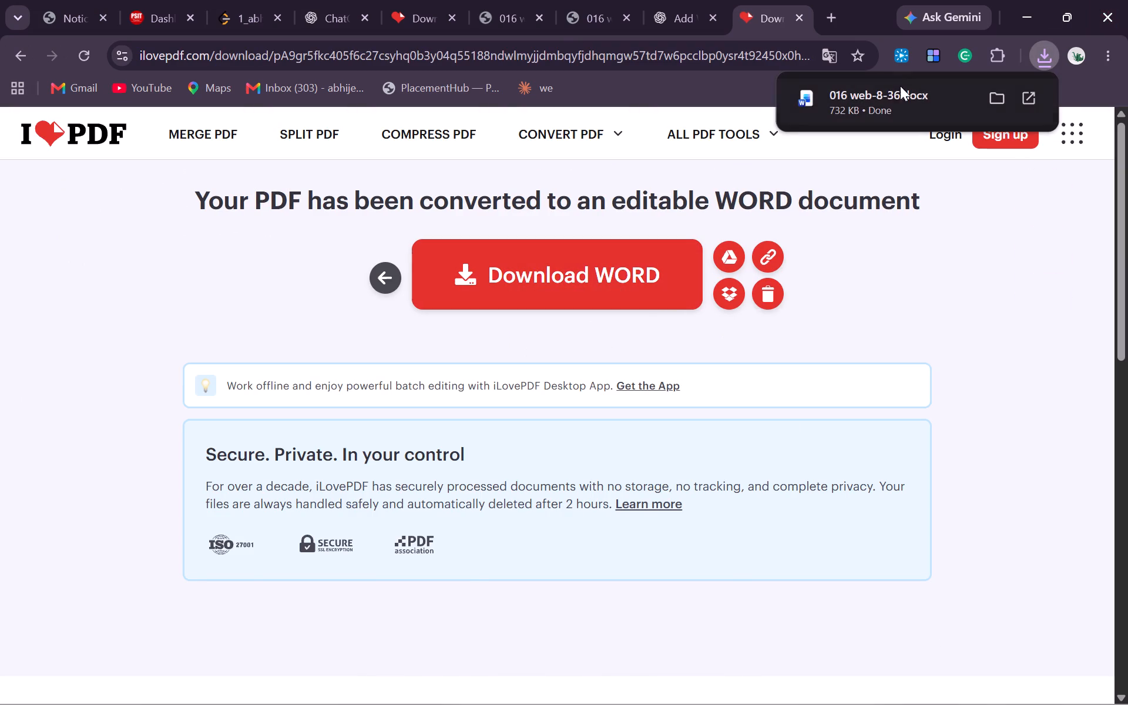
Open the downloaded 016 web-8-36.docx in Word and enable editing.
{"action": "double_click", "coordinate": [897, 86]}
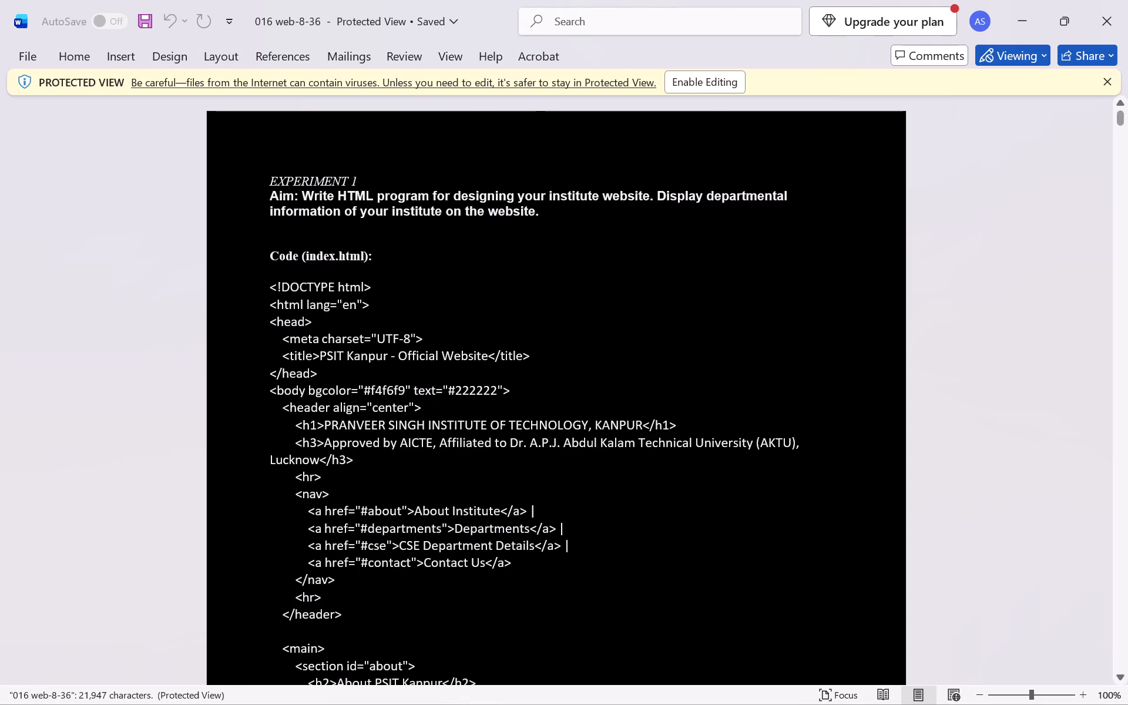
{"action": "left_click", "coordinate": [711, 88]}
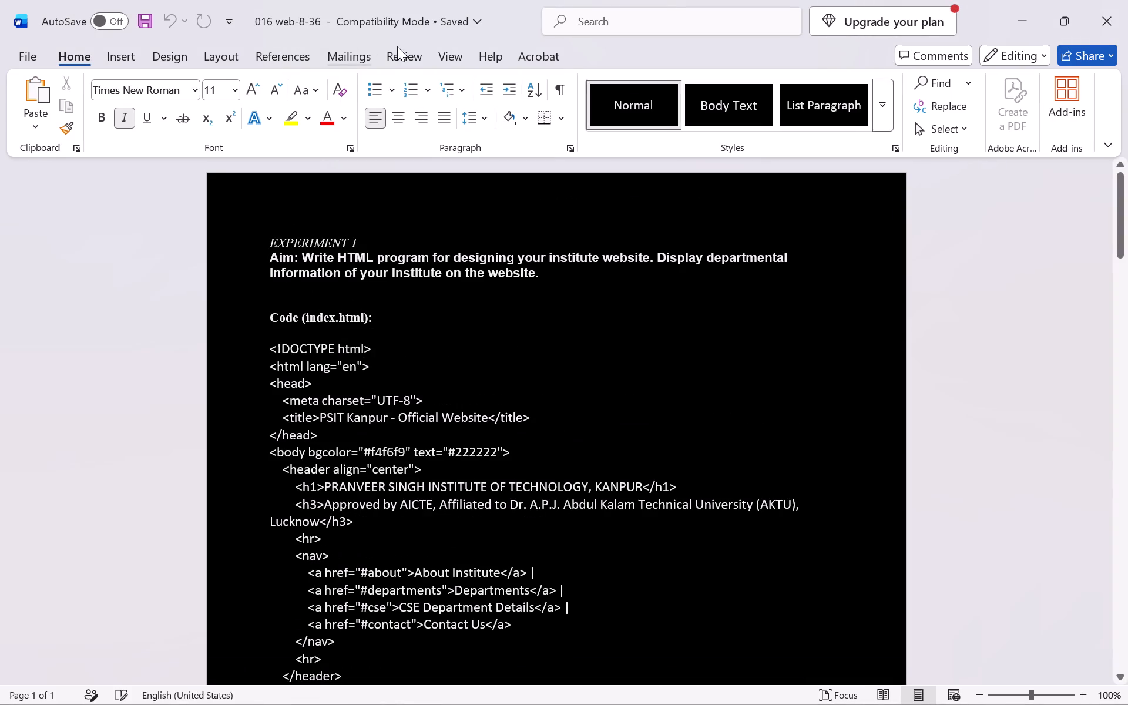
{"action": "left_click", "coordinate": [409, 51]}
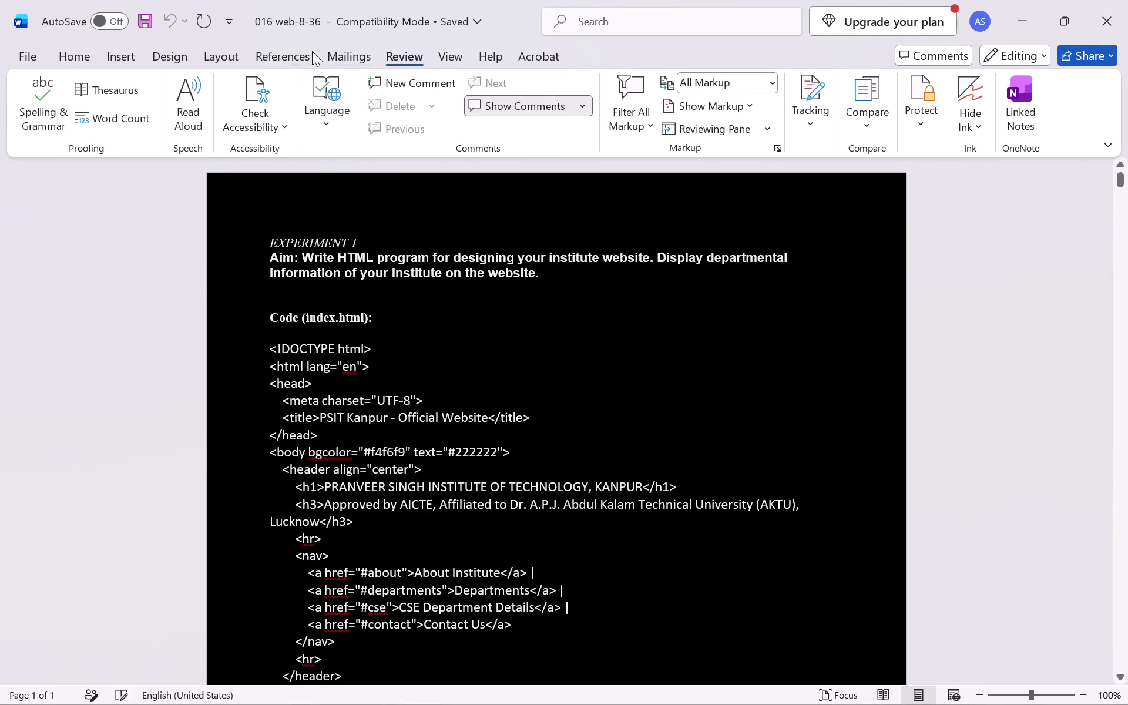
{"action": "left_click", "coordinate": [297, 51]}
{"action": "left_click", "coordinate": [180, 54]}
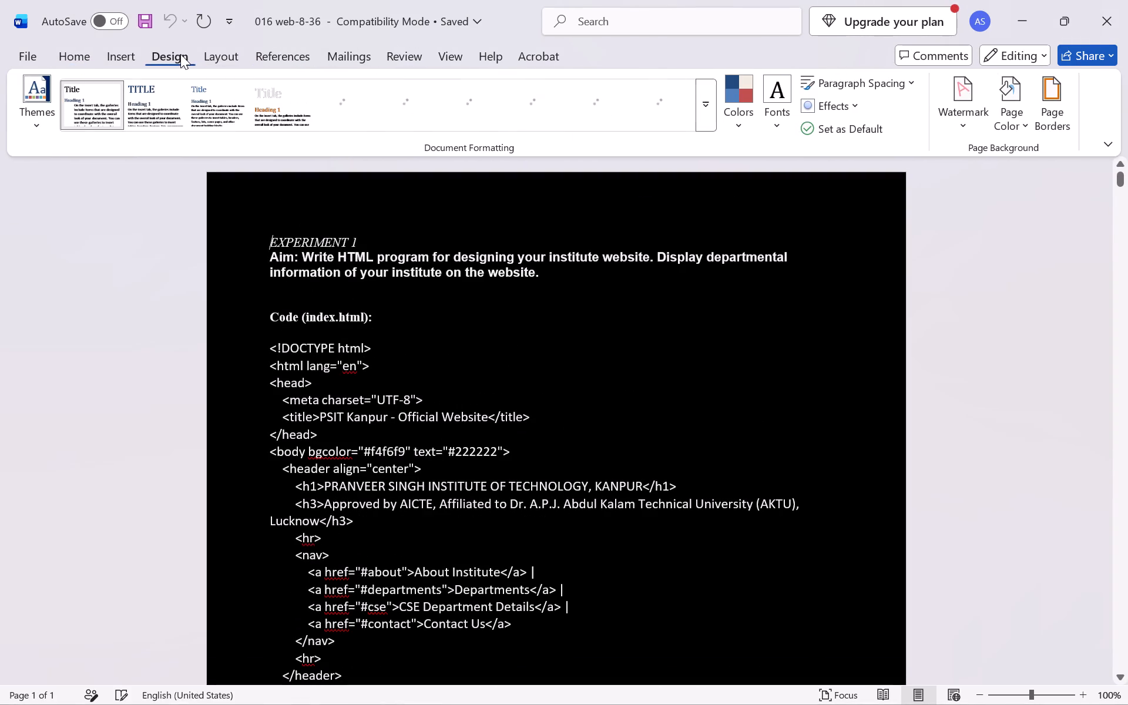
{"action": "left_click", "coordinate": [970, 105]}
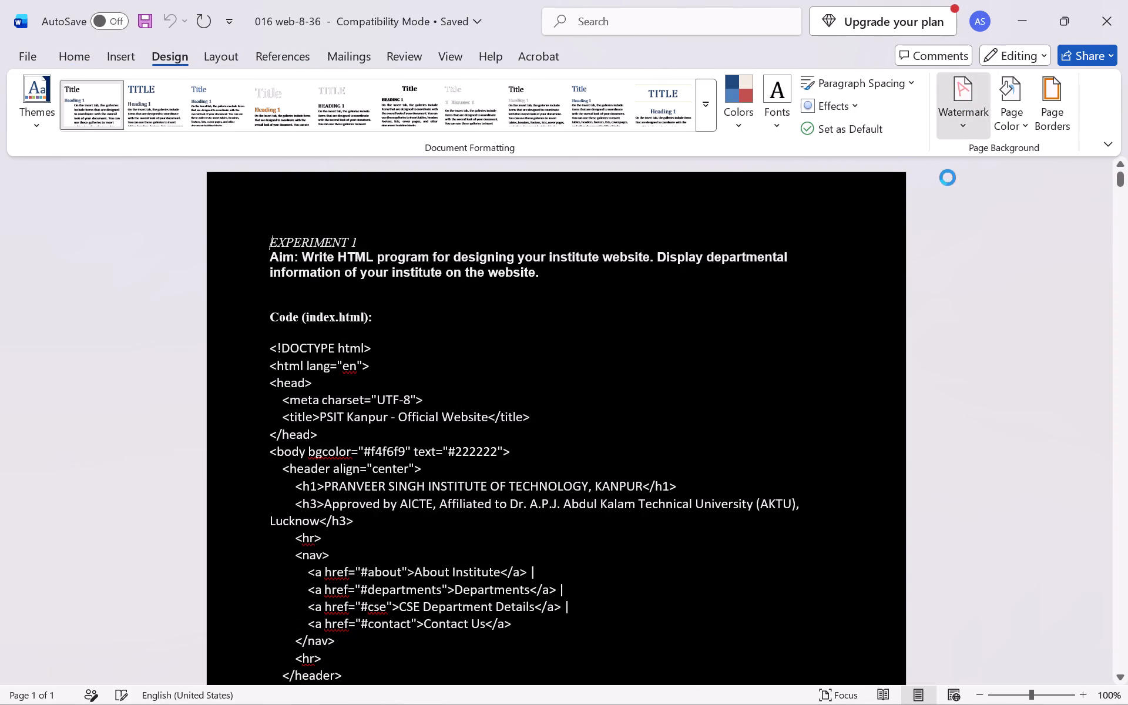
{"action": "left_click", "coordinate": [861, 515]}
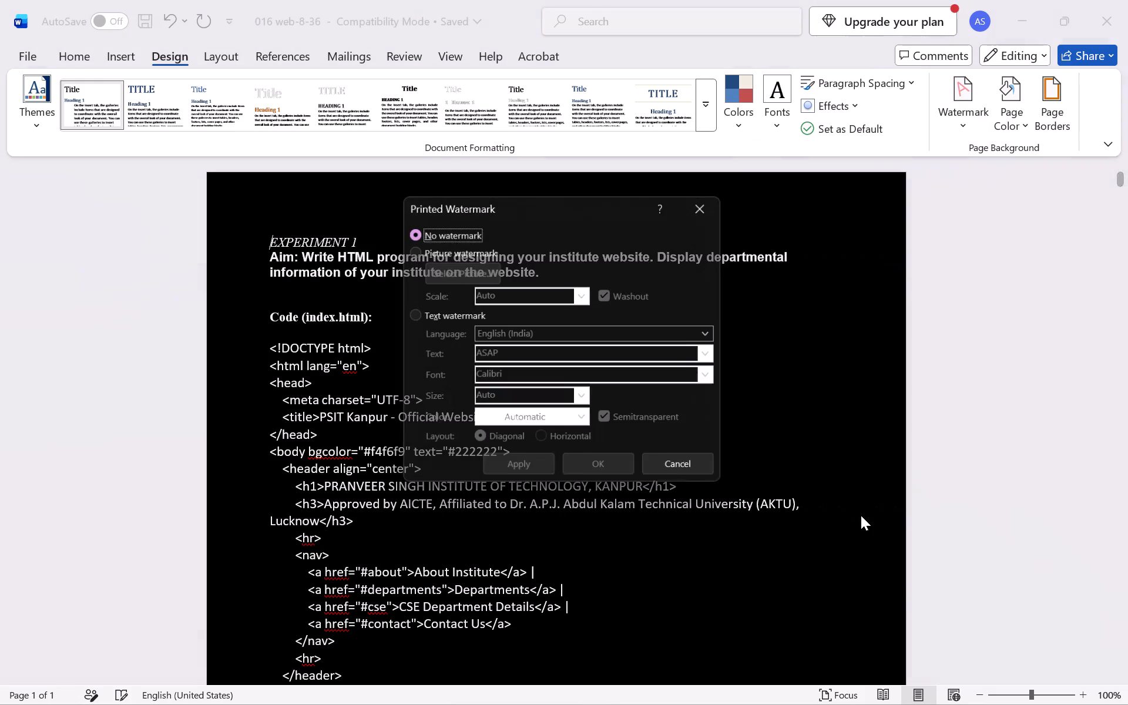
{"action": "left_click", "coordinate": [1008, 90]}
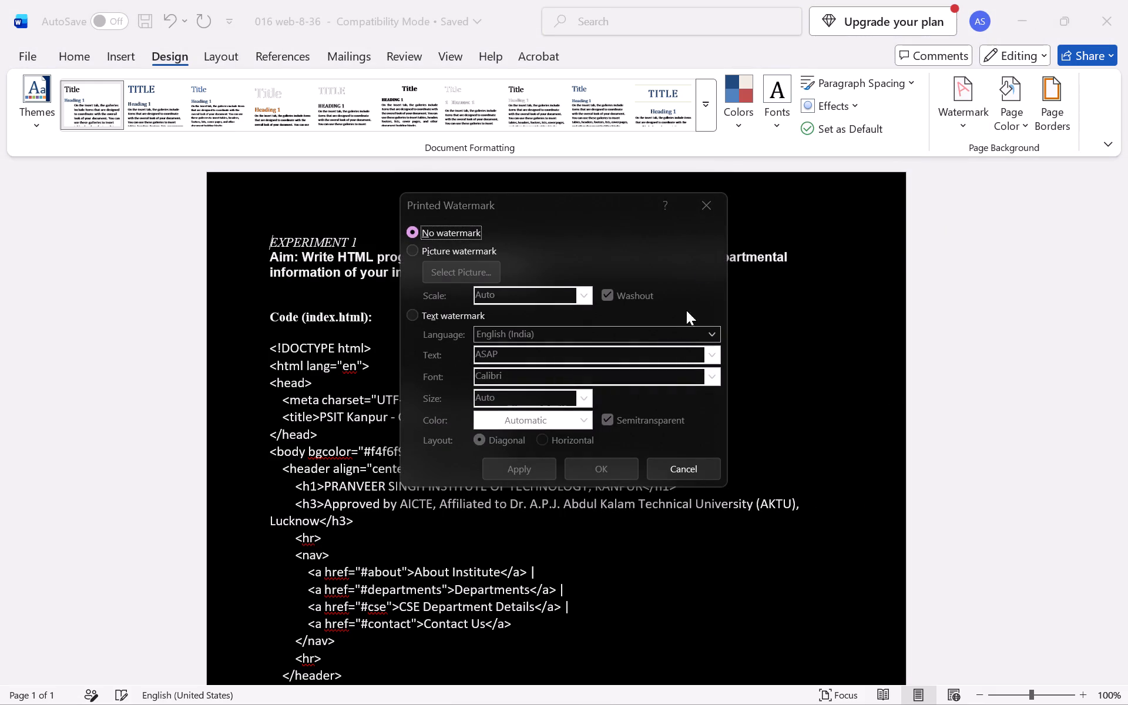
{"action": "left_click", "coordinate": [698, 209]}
Set the document's page color to the near-white theme color.
{"action": "left_click", "coordinate": [1015, 88]}
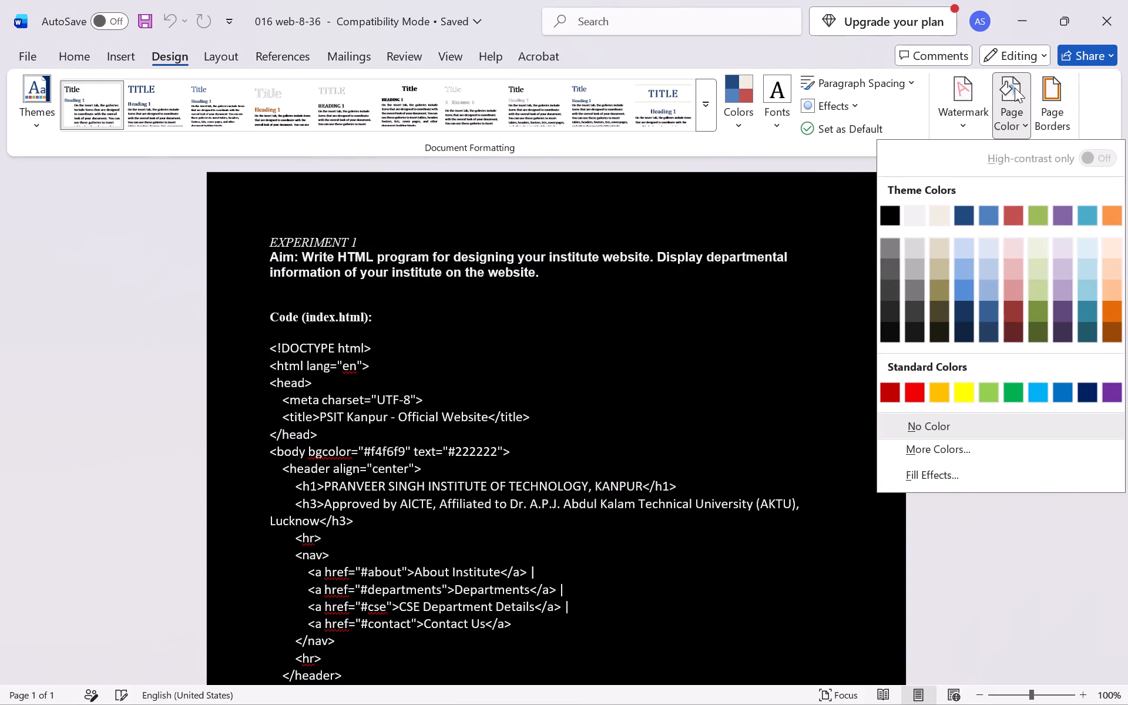
{"action": "left_click", "coordinate": [914, 219]}
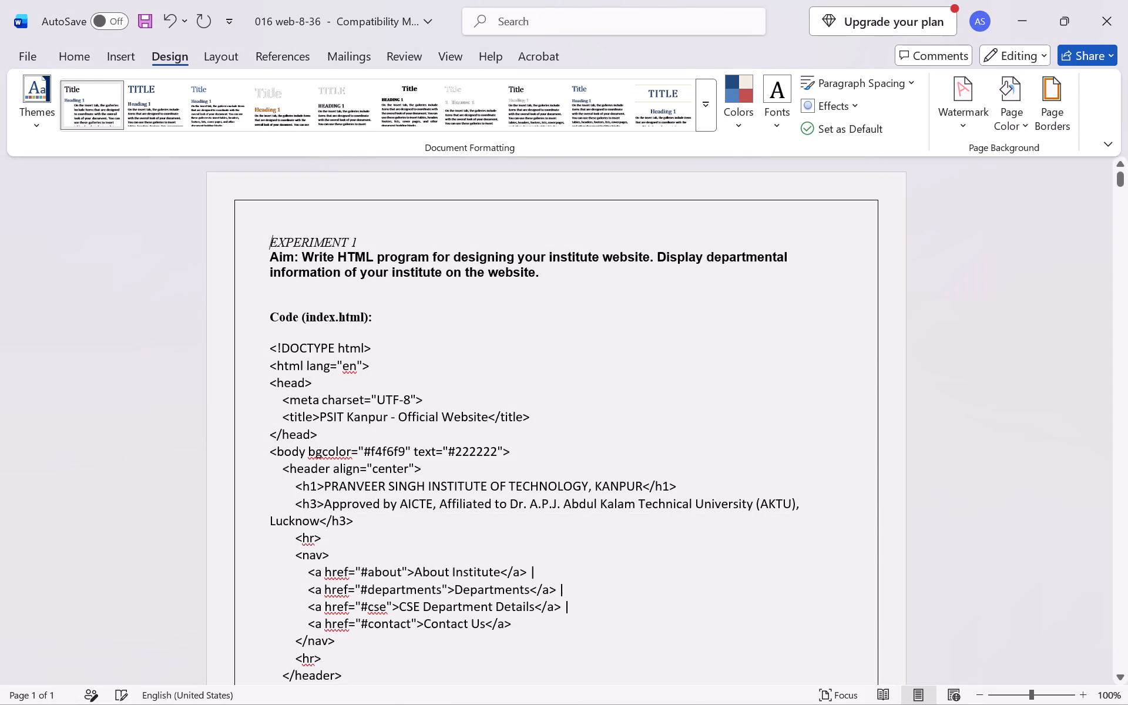
Add a custom diagonal text watermark showing the student's roll number, in semitransparent Calibri at automatic size.
{"action": "left_click", "coordinate": [966, 120]}
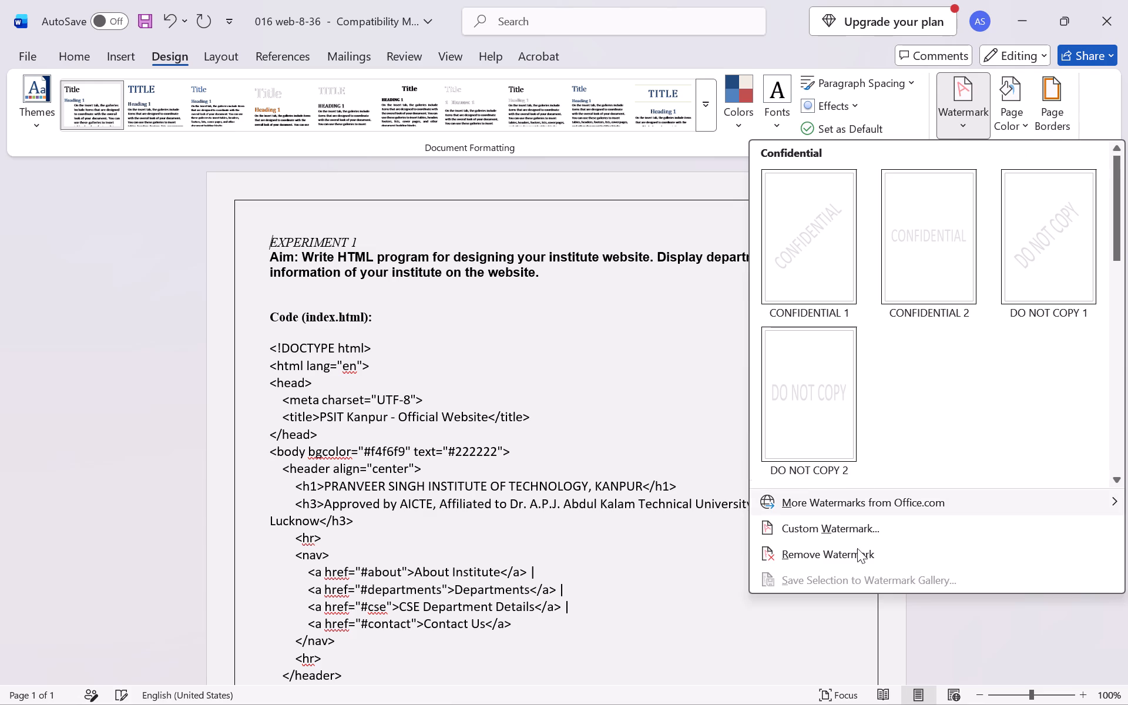
{"action": "left_click", "coordinate": [855, 521]}
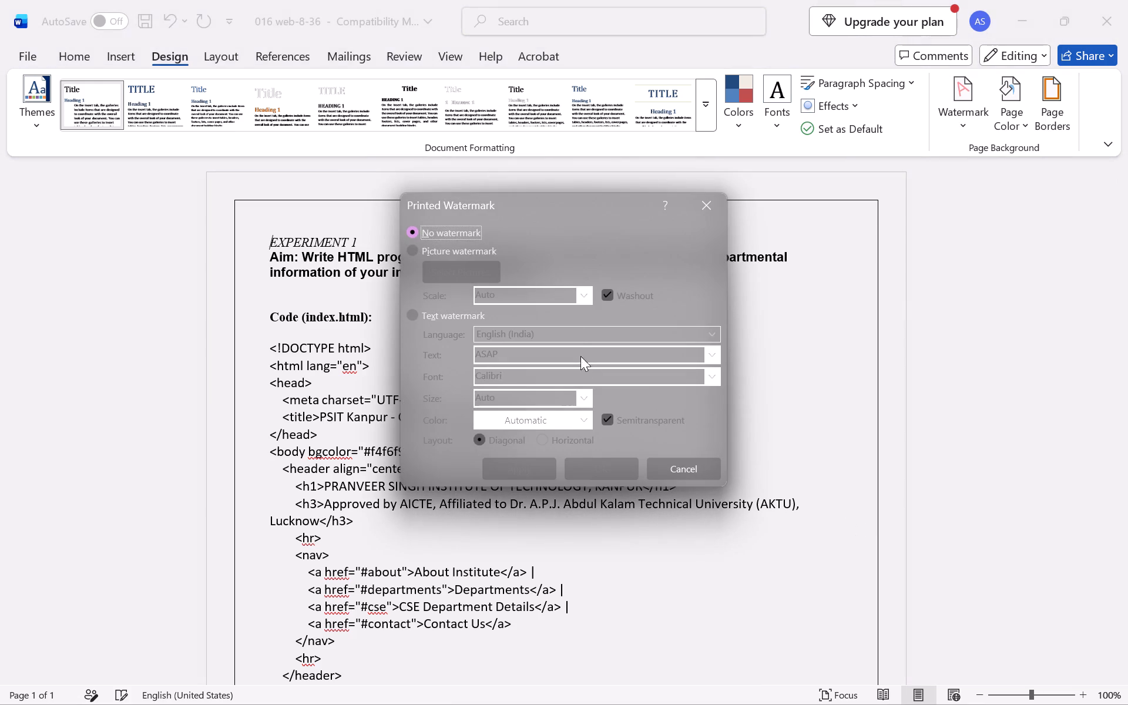
{"action": "left_click", "coordinate": [410, 313]}
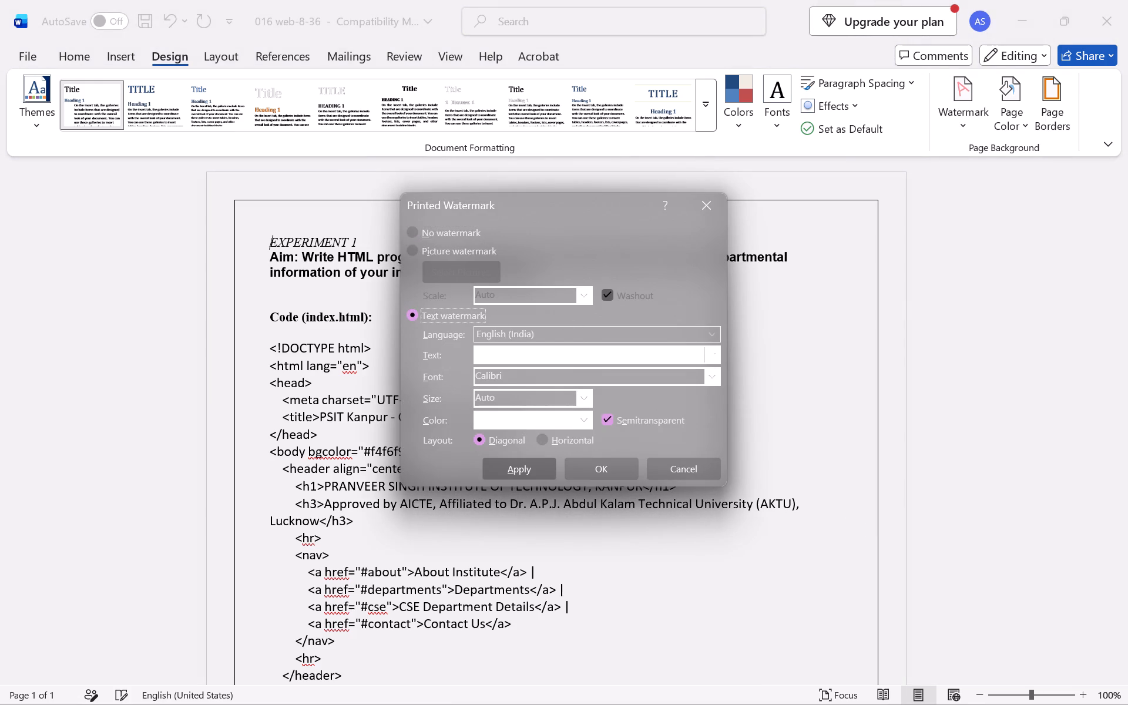
{"action": "left_click", "coordinate": [504, 348]}
{"action": "key", "text": "BackSpace"}
{"action": "key", "text": "BackSpace"}
{"action": "key", "text": "BackSpace"}
{"action": "key", "text": "BackSpace"}
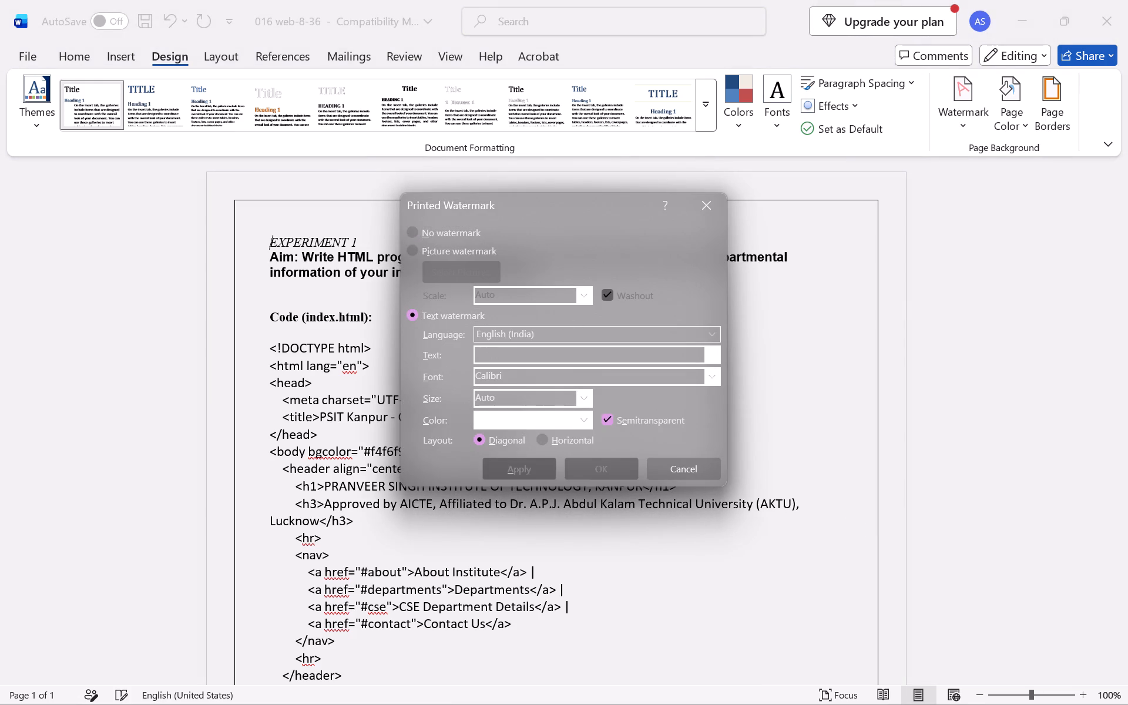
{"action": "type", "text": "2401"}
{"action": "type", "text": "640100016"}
{"action": "left_click", "coordinate": [517, 466]}
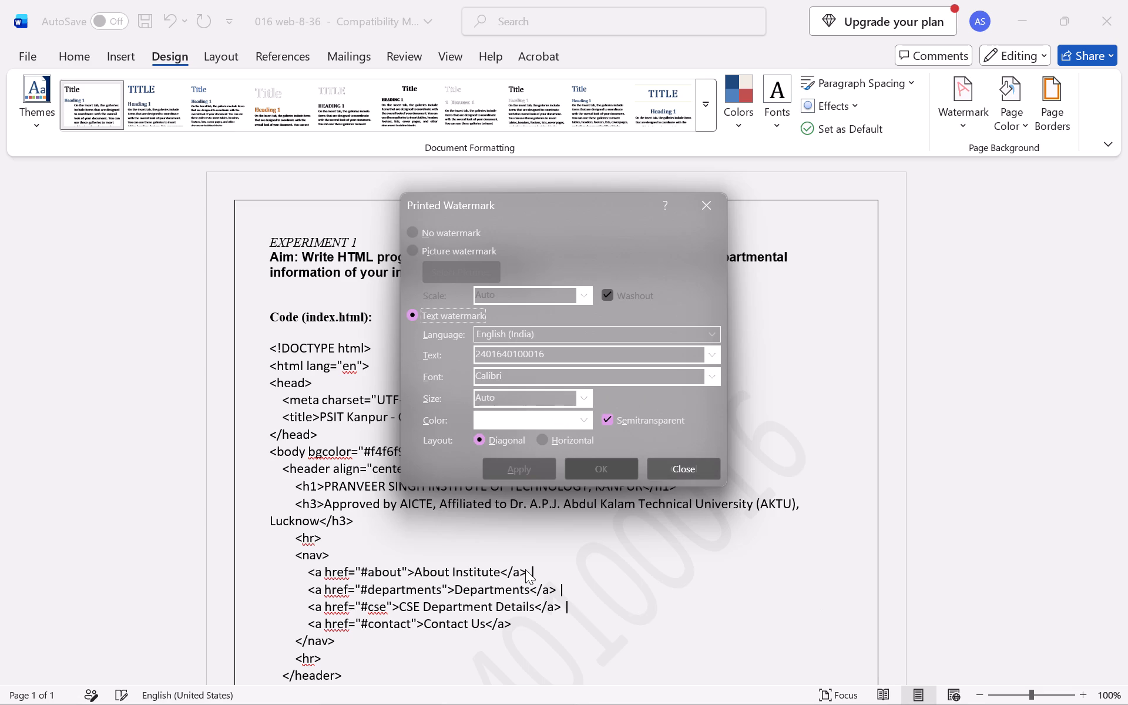
{"action": "left_click", "coordinate": [613, 468]}
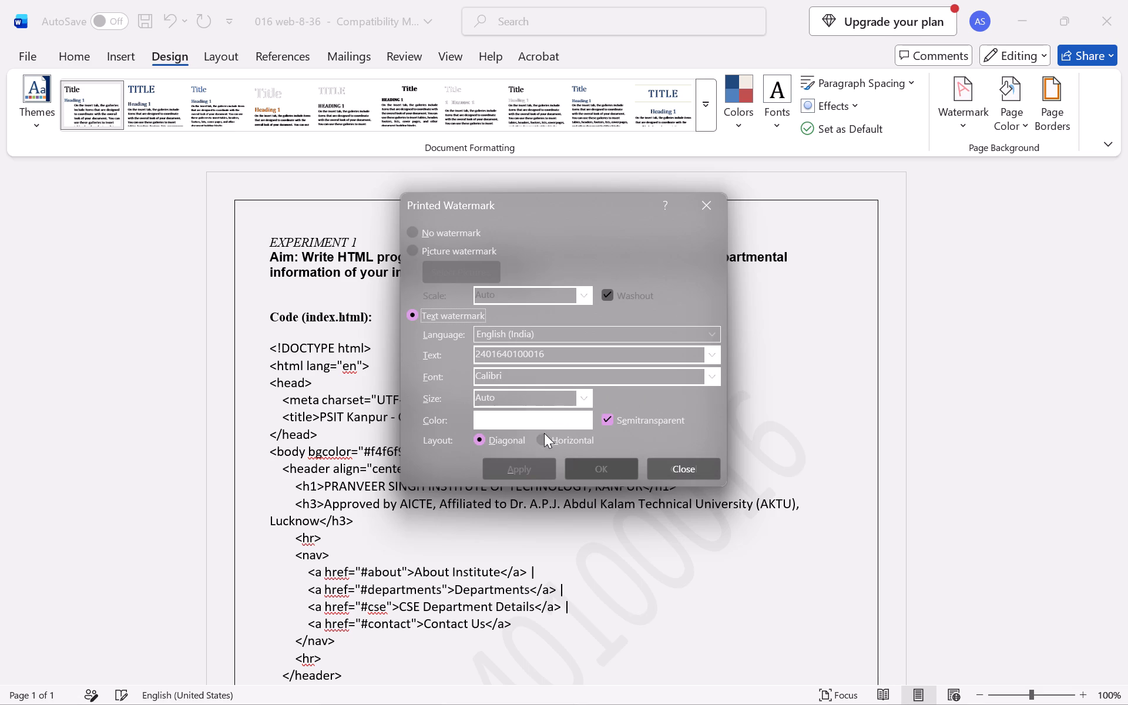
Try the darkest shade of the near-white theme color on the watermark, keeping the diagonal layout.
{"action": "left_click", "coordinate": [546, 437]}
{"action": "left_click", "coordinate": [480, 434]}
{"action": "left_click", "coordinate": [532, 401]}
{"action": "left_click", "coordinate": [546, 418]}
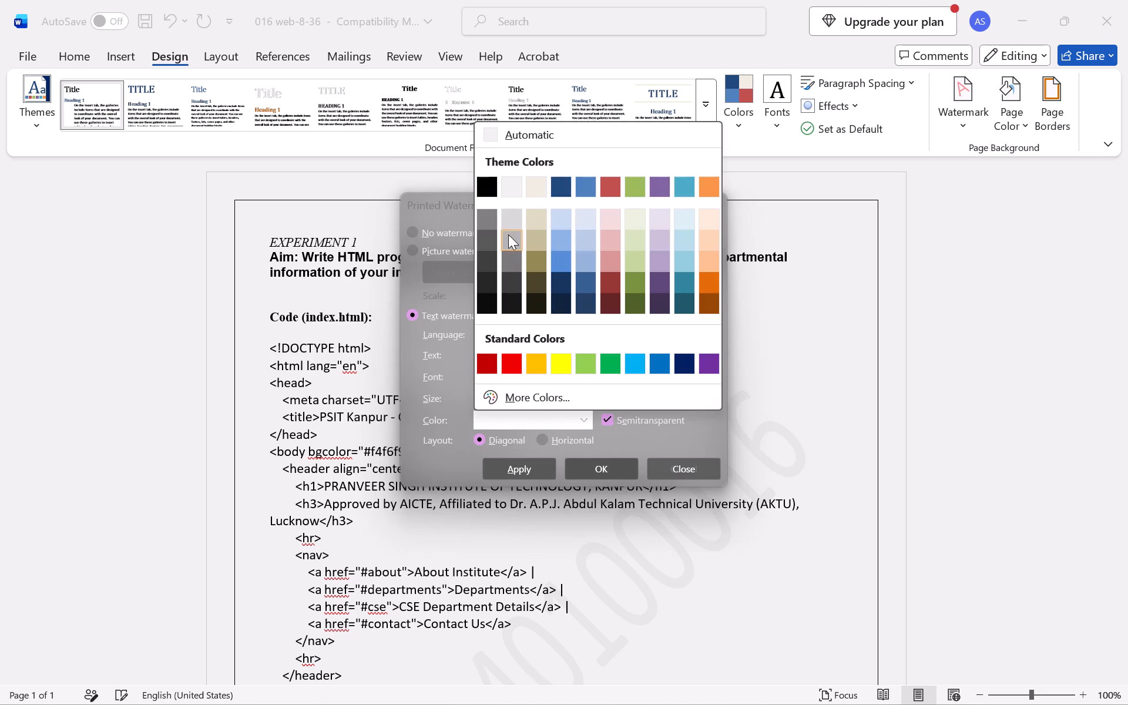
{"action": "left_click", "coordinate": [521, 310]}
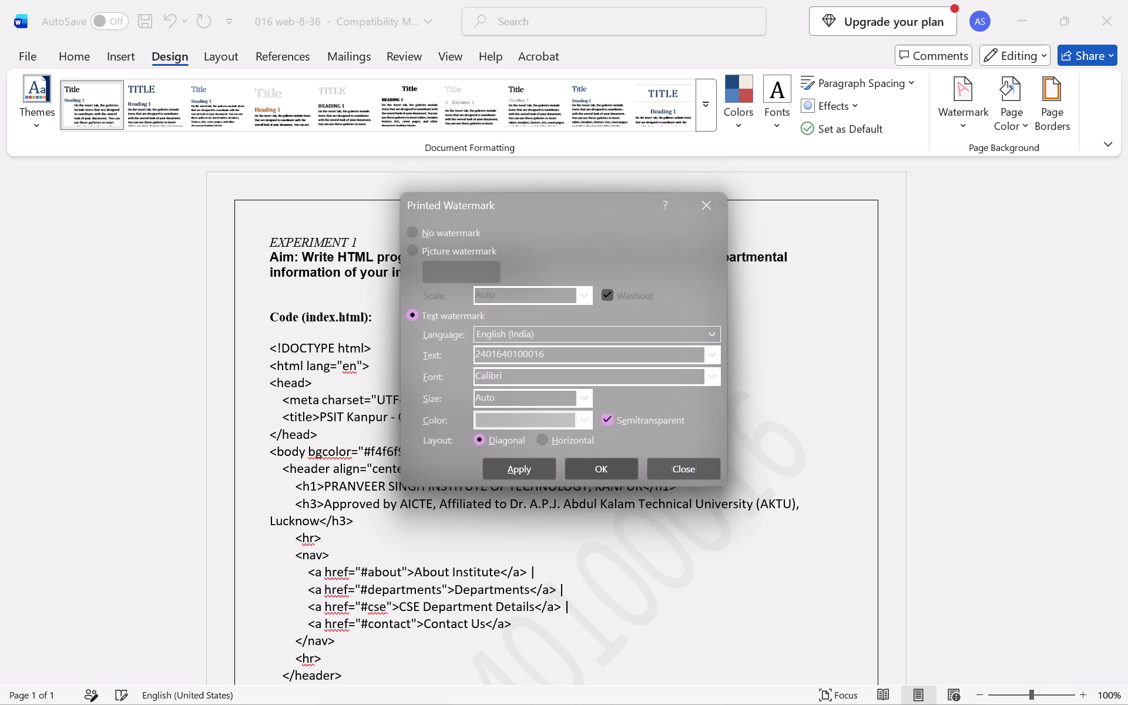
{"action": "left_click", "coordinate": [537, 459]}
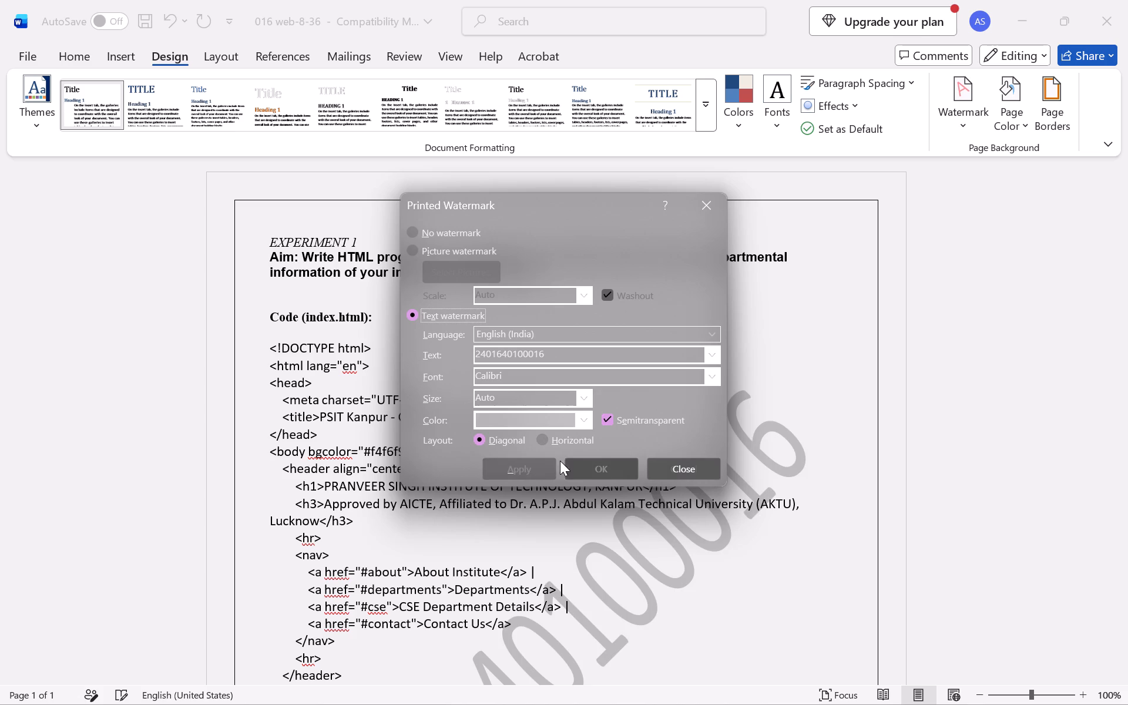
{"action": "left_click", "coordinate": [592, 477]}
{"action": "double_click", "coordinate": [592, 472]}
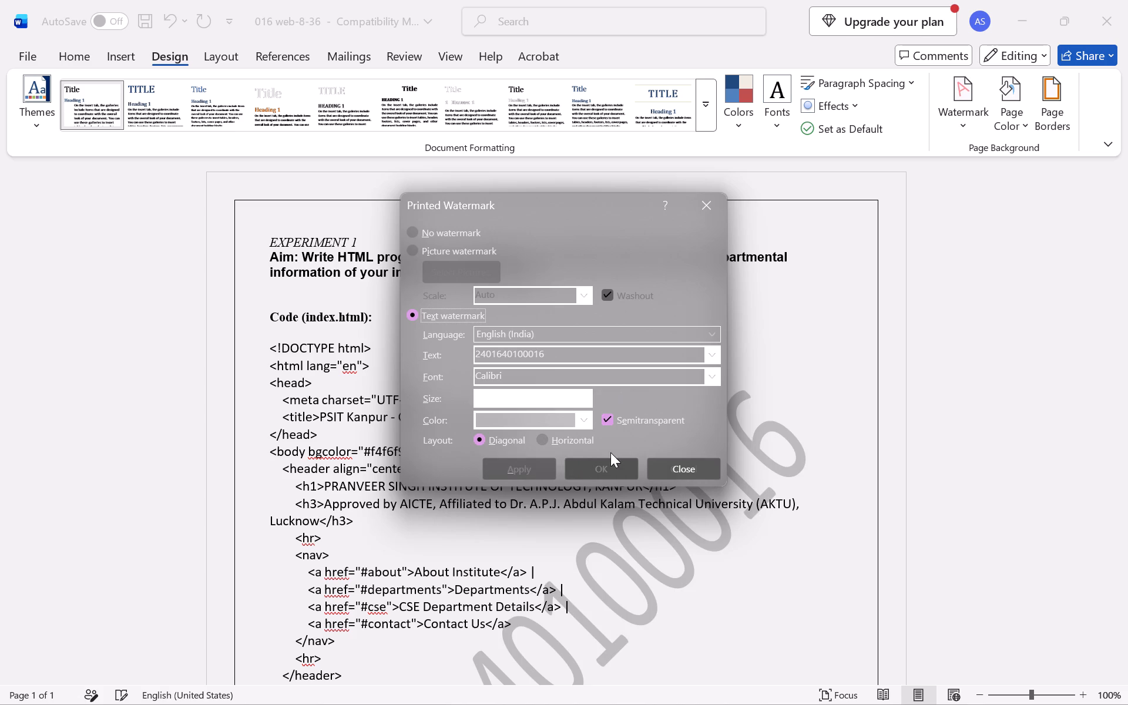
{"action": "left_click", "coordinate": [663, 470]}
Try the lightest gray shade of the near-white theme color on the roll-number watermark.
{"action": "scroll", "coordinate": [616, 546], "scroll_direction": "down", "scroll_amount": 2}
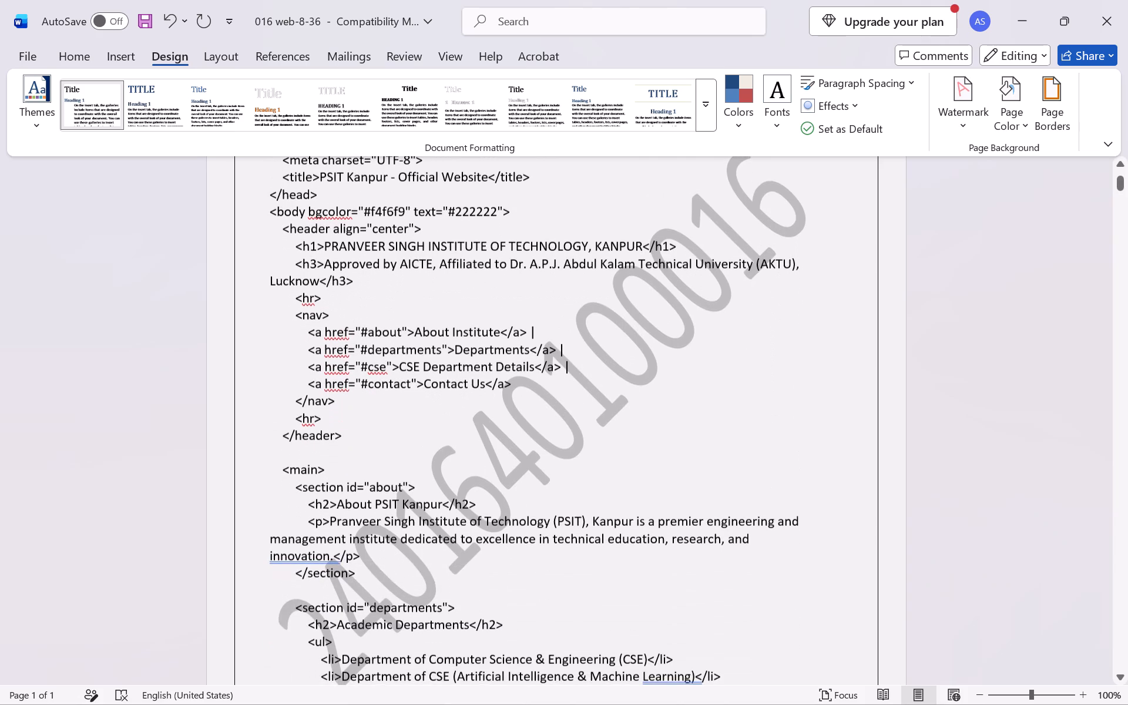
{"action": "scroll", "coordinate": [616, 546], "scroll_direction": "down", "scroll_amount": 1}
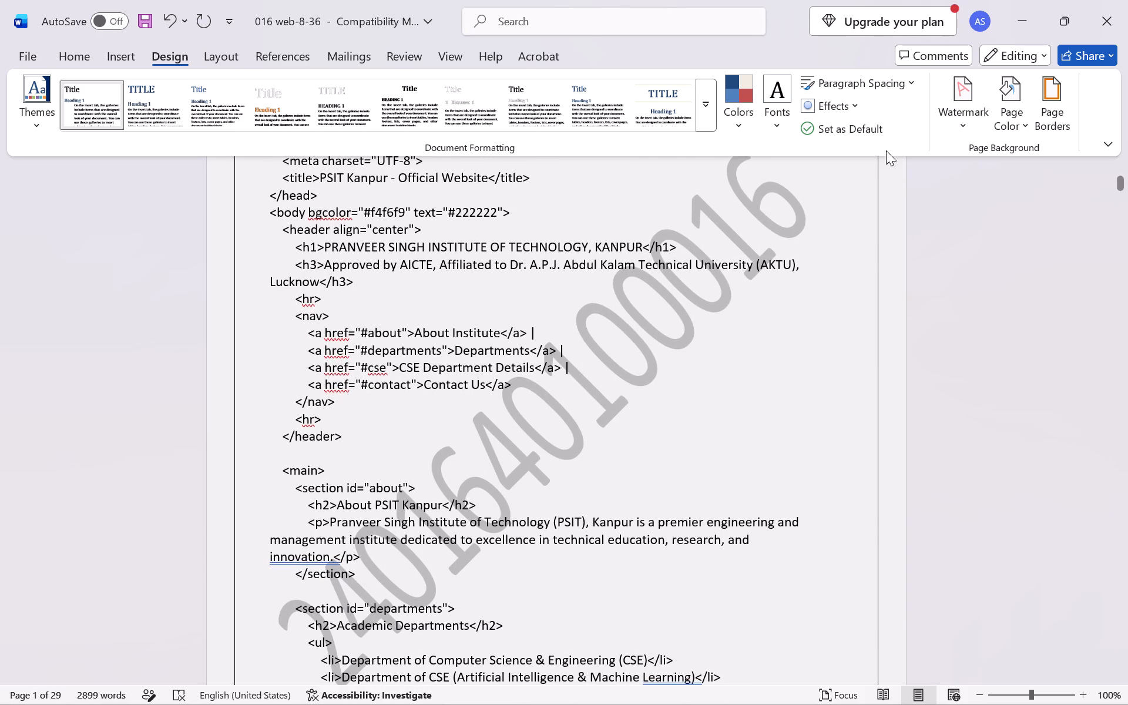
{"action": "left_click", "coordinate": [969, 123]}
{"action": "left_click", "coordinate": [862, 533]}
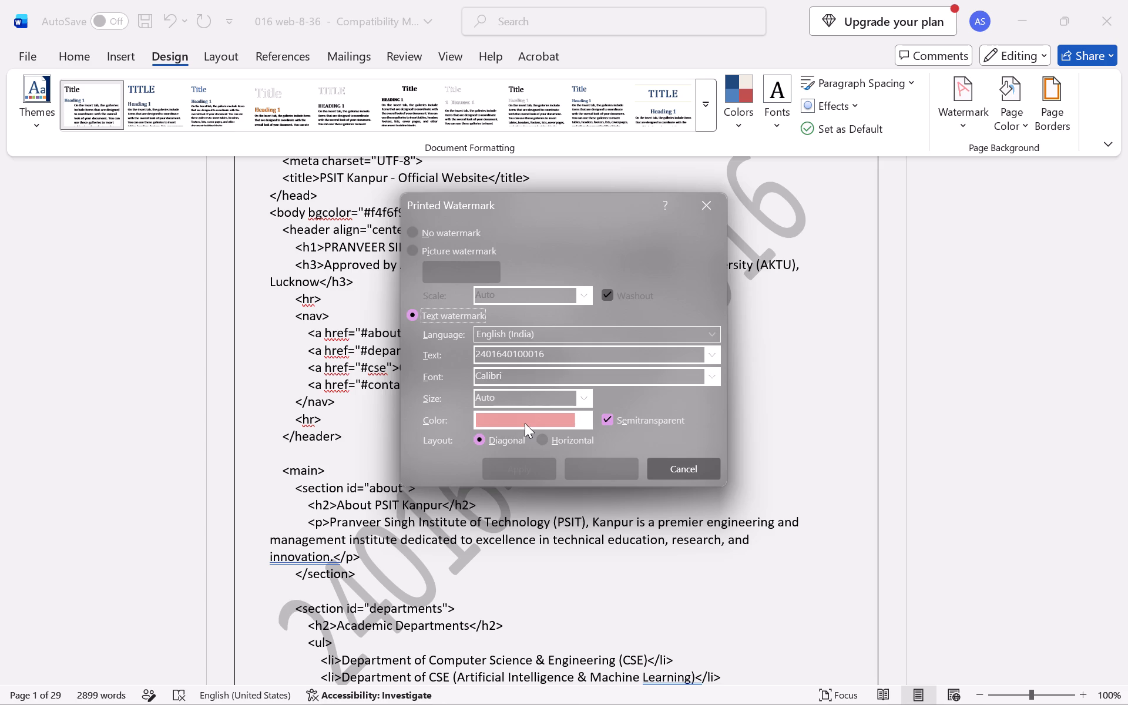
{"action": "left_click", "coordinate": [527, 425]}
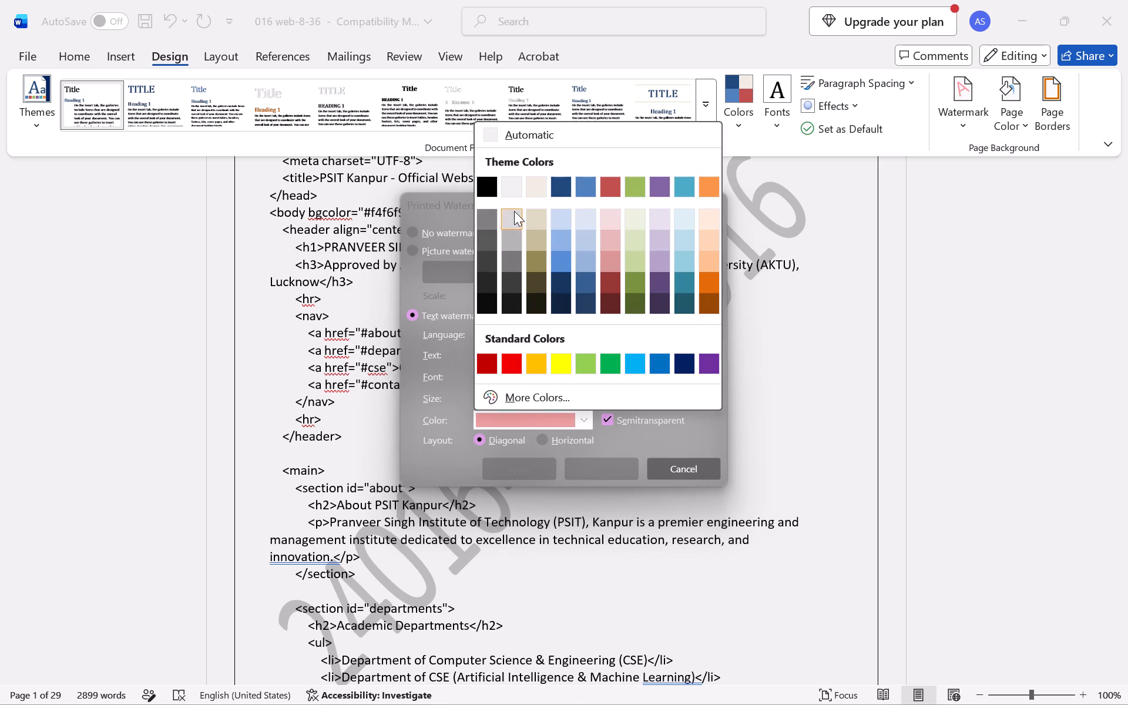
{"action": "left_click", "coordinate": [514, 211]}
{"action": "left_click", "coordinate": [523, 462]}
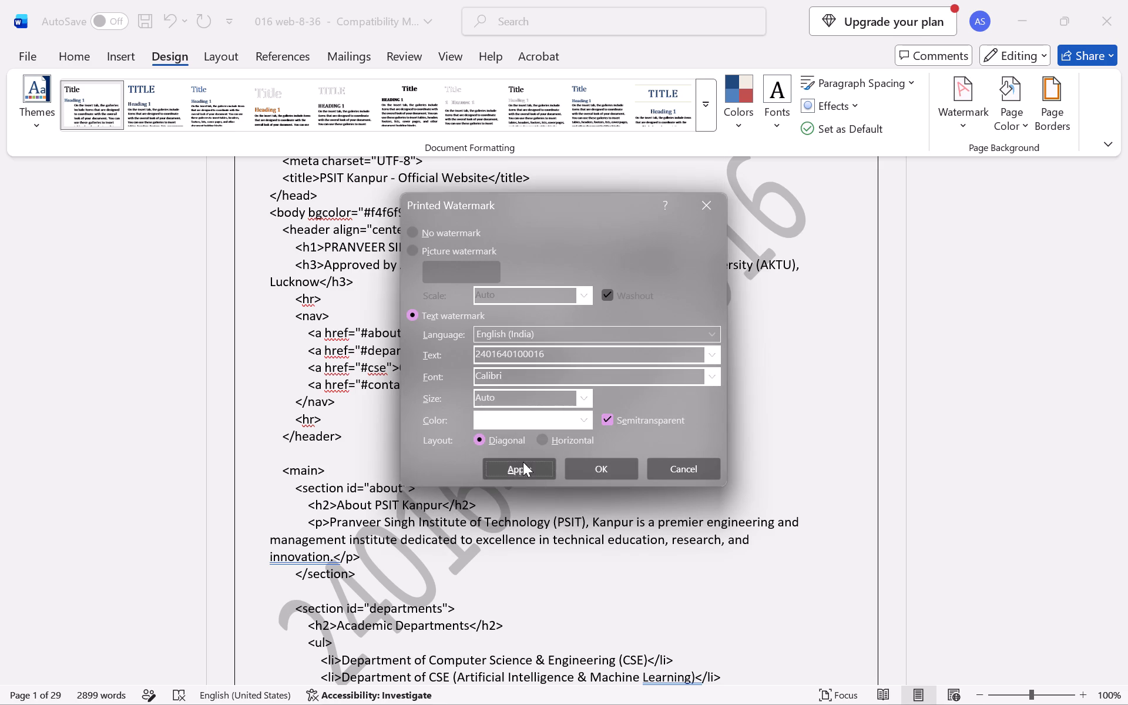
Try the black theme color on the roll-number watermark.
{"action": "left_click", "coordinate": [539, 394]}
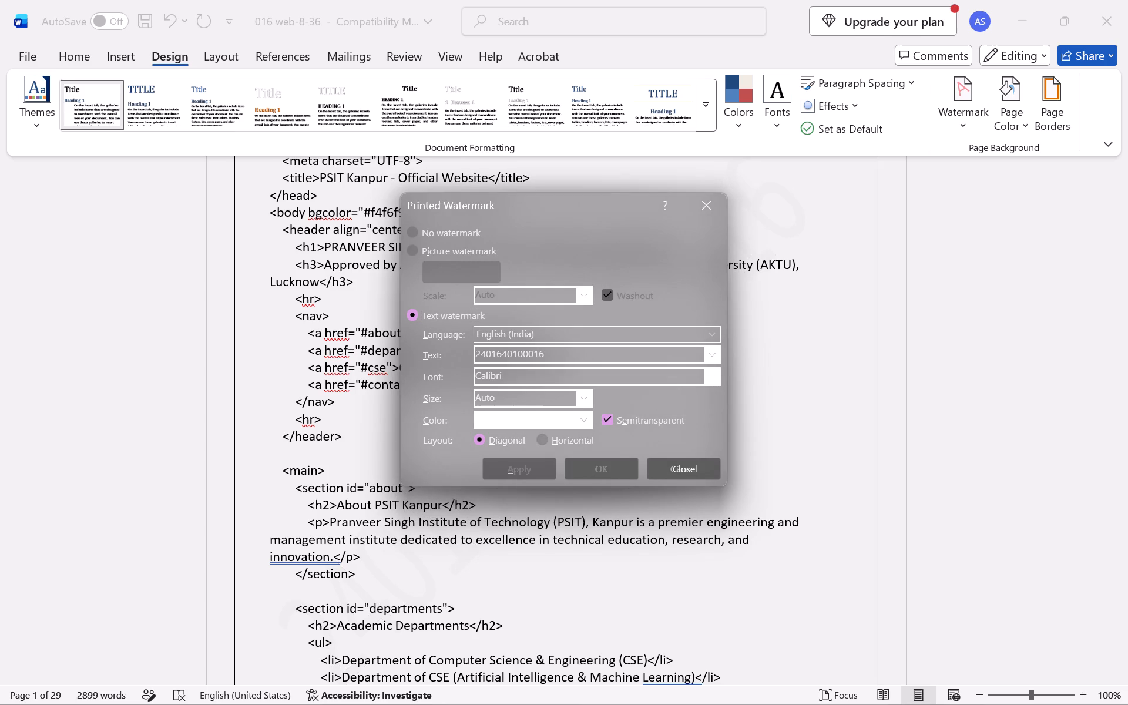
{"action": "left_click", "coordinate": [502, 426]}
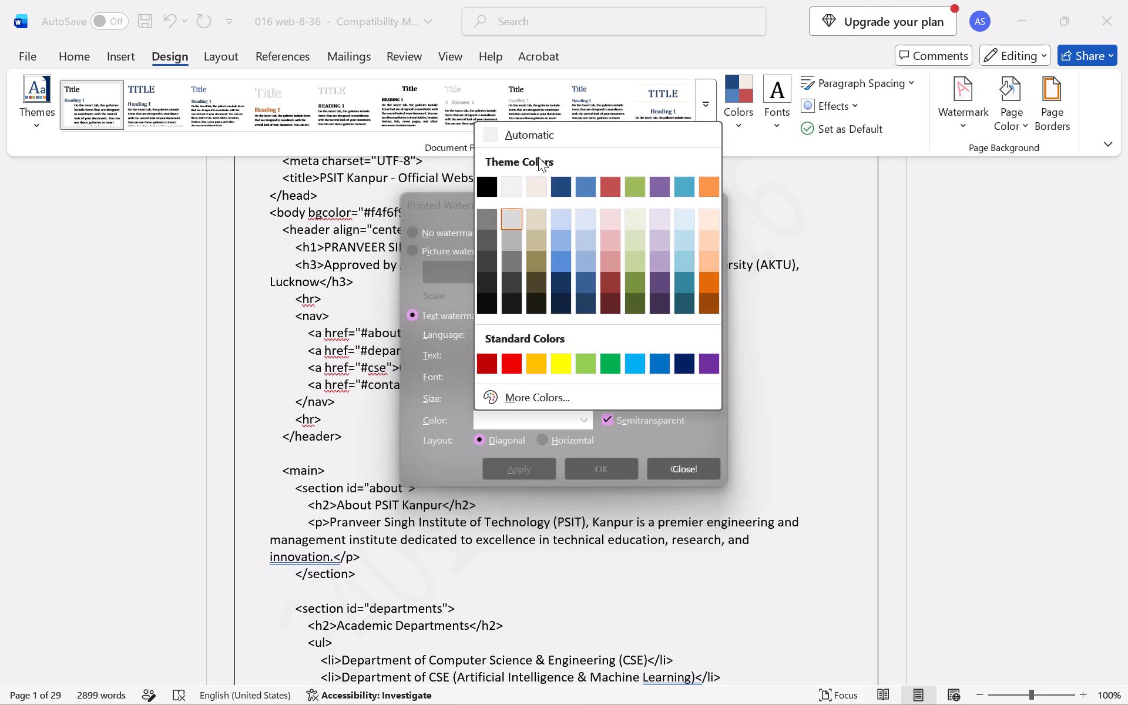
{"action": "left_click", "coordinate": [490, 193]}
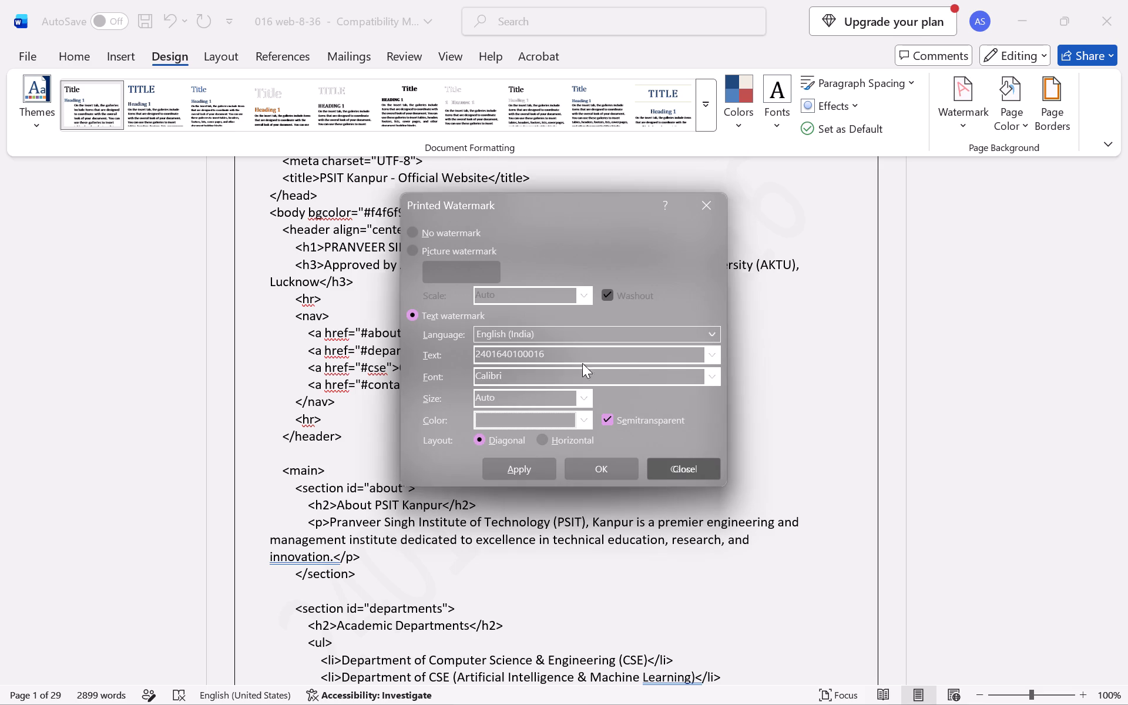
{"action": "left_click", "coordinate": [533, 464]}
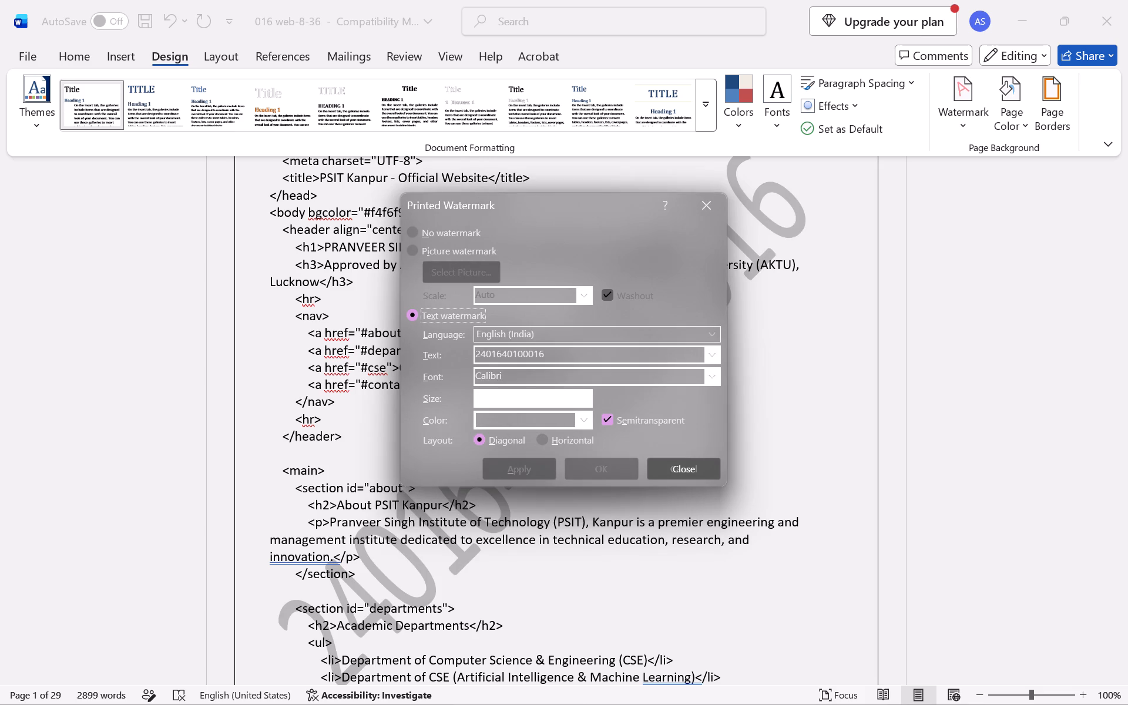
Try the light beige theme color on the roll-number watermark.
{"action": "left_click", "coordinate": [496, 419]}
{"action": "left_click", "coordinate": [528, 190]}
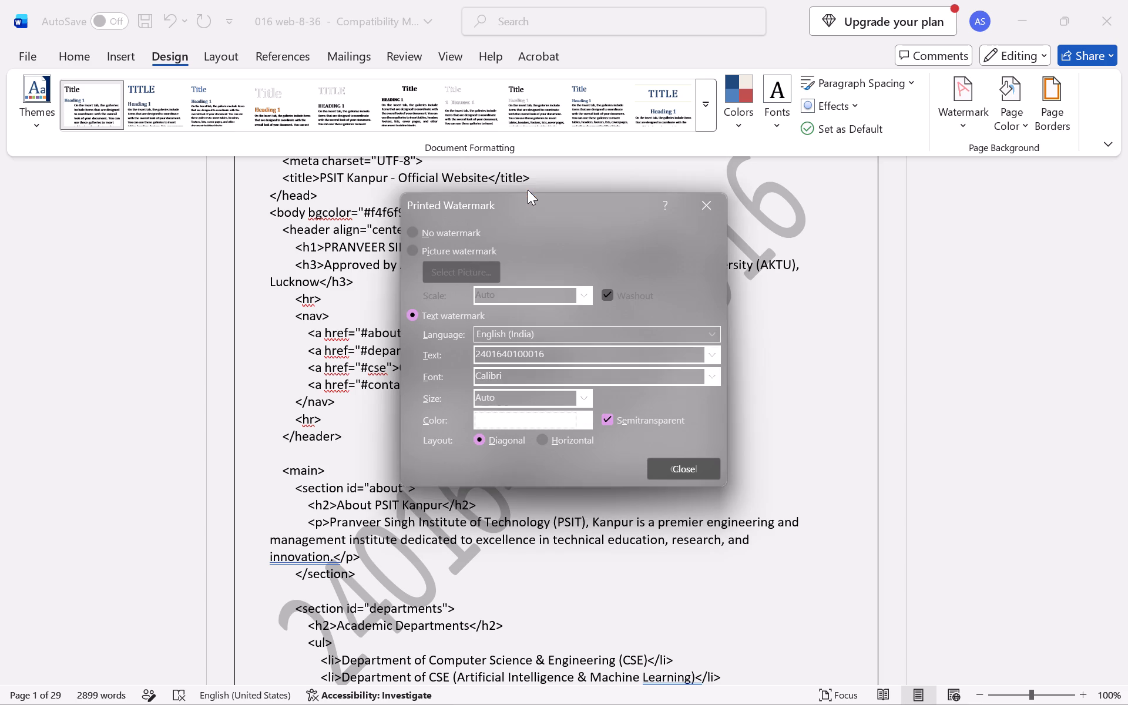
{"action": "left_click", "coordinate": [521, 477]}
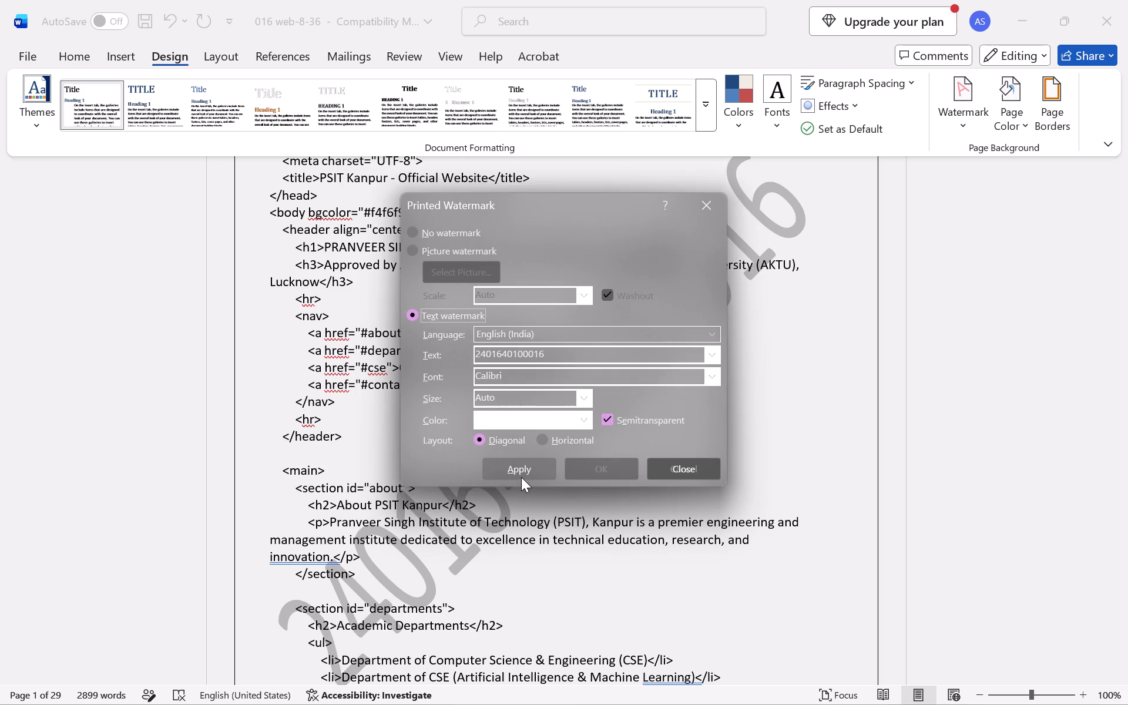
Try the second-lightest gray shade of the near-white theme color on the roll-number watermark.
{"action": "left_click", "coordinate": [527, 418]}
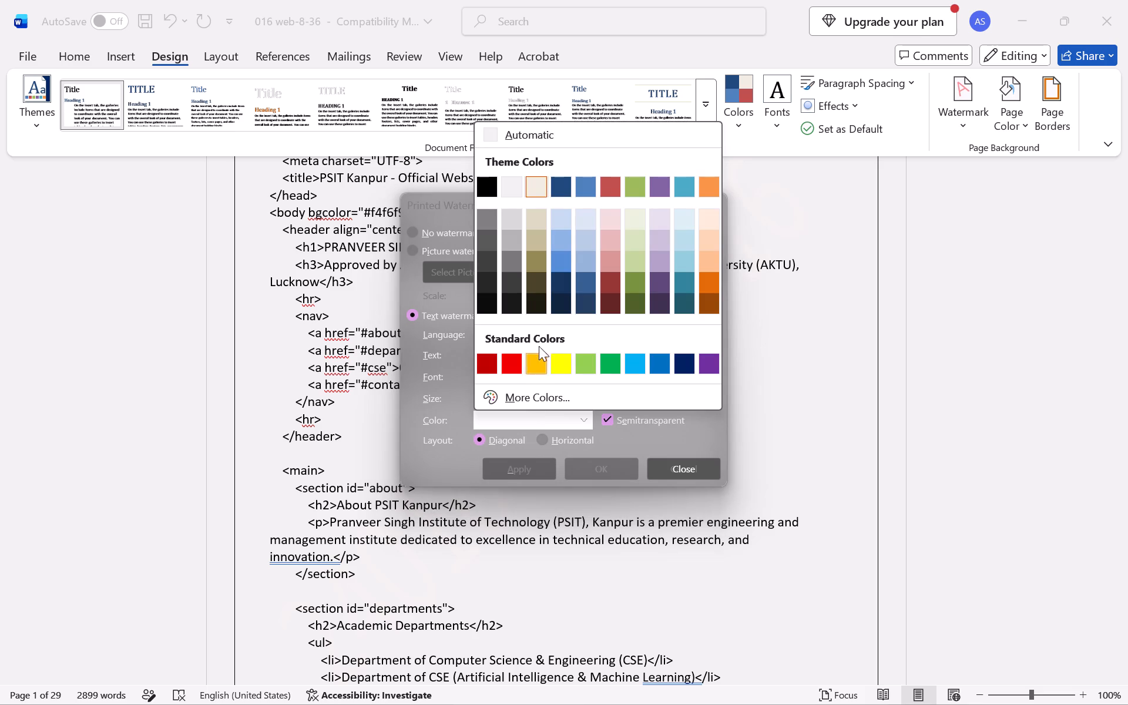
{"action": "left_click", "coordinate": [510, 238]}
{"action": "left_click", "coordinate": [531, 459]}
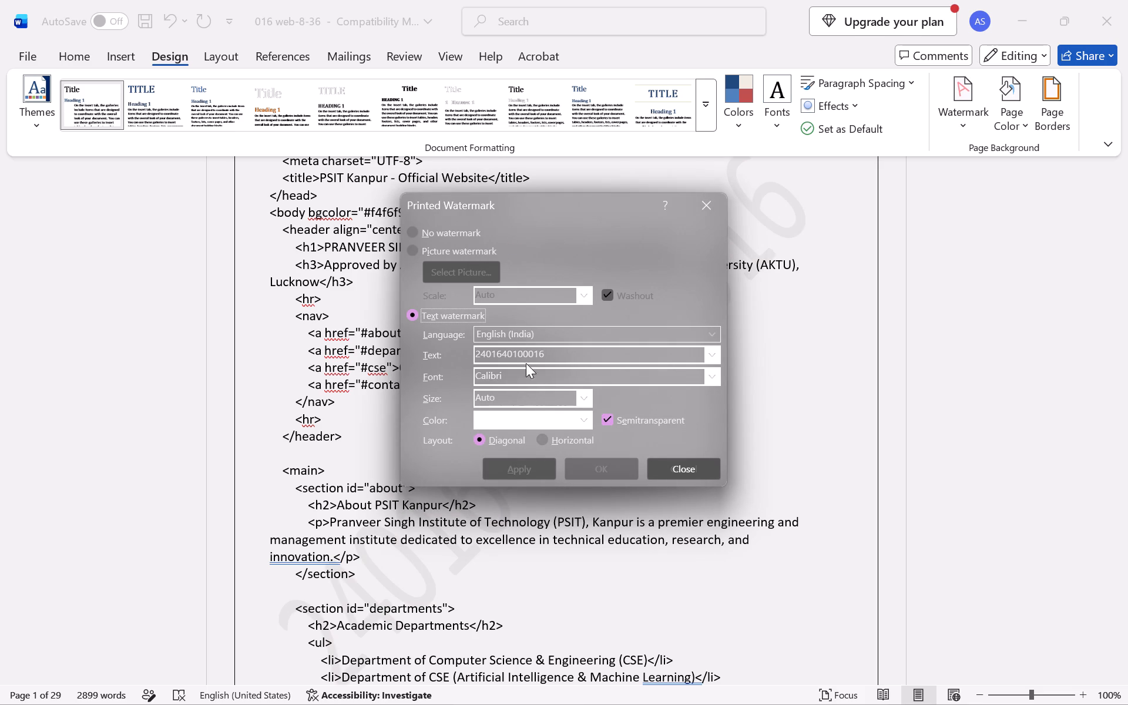
Apply the middle gray shade of the near-white theme color to the watermark and close the watermark settings.
{"action": "left_click", "coordinate": [531, 415]}
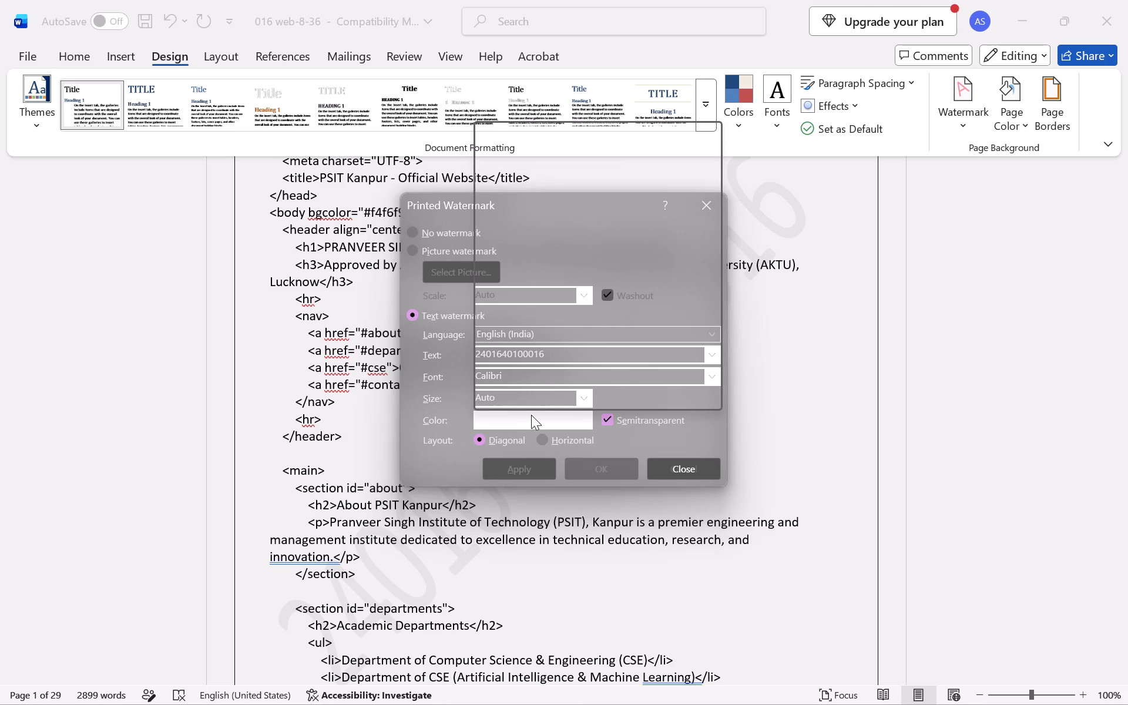
{"action": "left_click", "coordinate": [511, 261]}
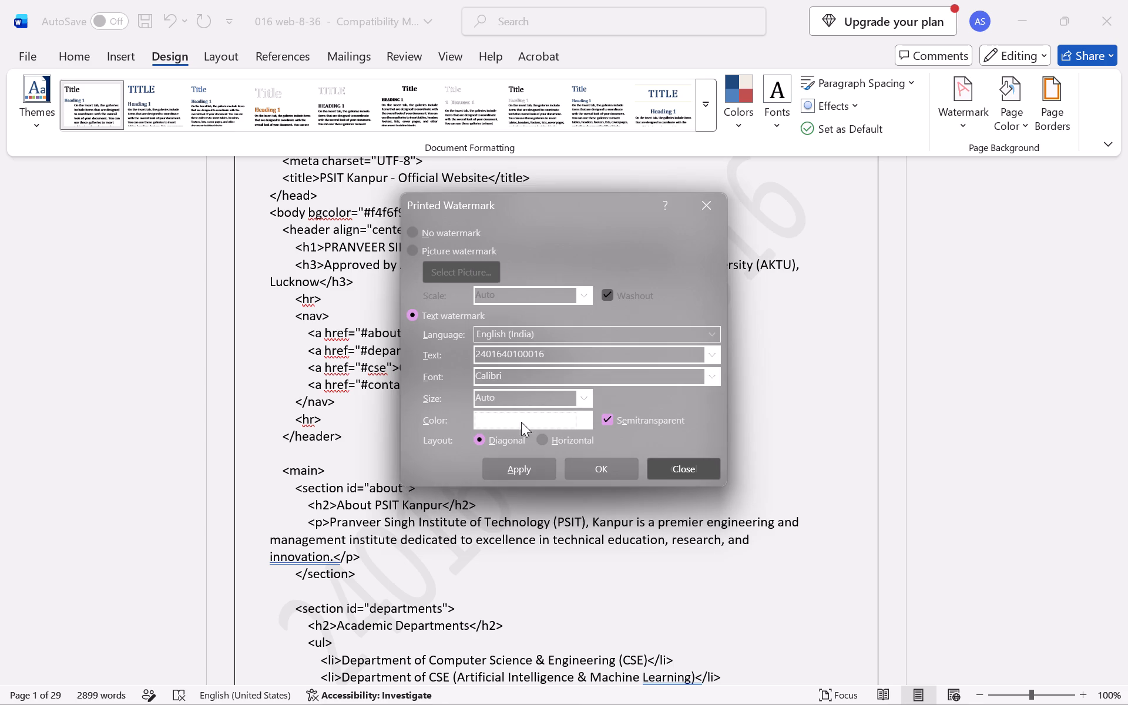
{"action": "left_click", "coordinate": [522, 472]}
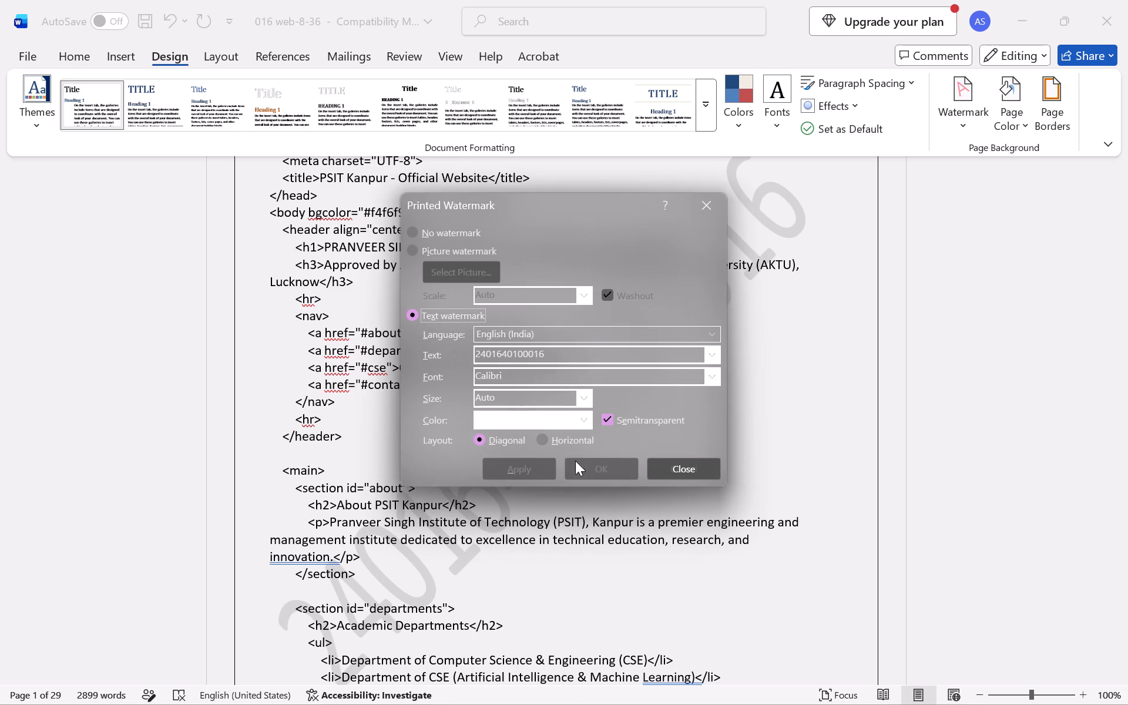
{"action": "left_click", "coordinate": [684, 467]}
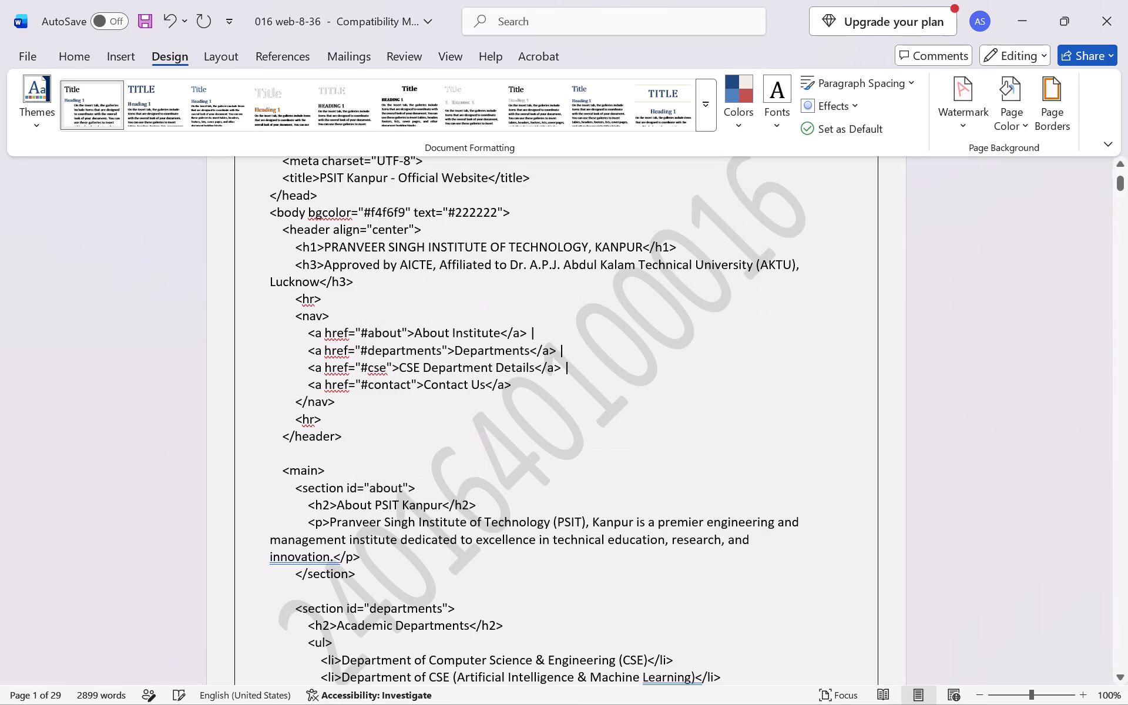
Check the watermark on the pages through to the end of the document and return to the first page.
{"action": "scroll", "coordinate": [664, 486], "scroll_direction": "down", "scroll_amount": 19}
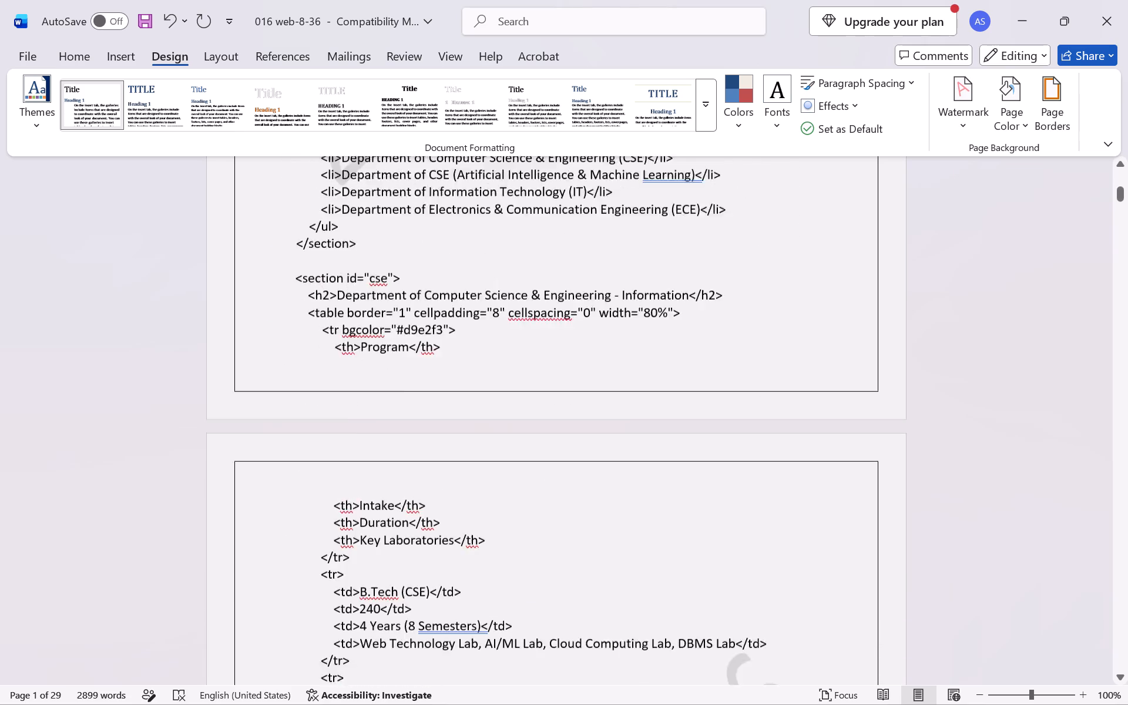
{"action": "scroll", "coordinate": [664, 486], "scroll_direction": "down", "scroll_amount": 20}
{"action": "scroll", "coordinate": [664, 486], "scroll_direction": "down", "scroll_amount": 20}
{"action": "scroll", "coordinate": [664, 486], "scroll_direction": "down", "scroll_amount": 5}
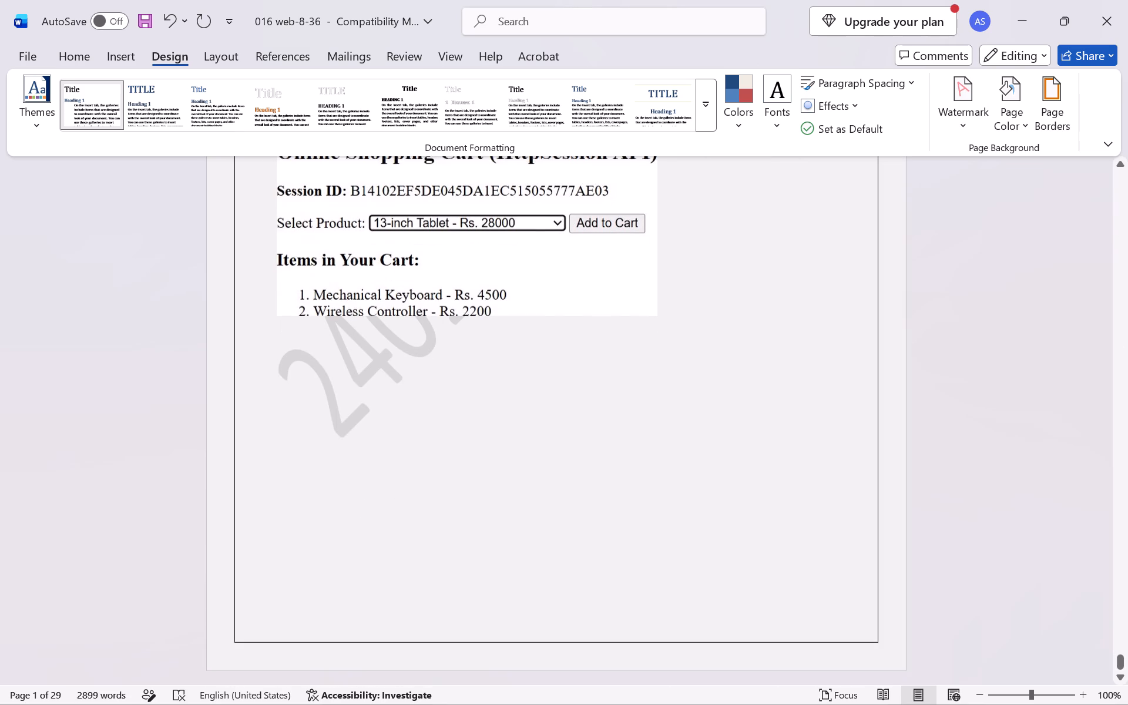
{"action": "scroll", "coordinate": [664, 486], "scroll_direction": "up", "scroll_amount": 20}
{"action": "scroll", "coordinate": [664, 486], "scroll_direction": "up", "scroll_amount": 20}
{"action": "scroll", "coordinate": [664, 486], "scroll_direction": "up", "scroll_amount": 1}
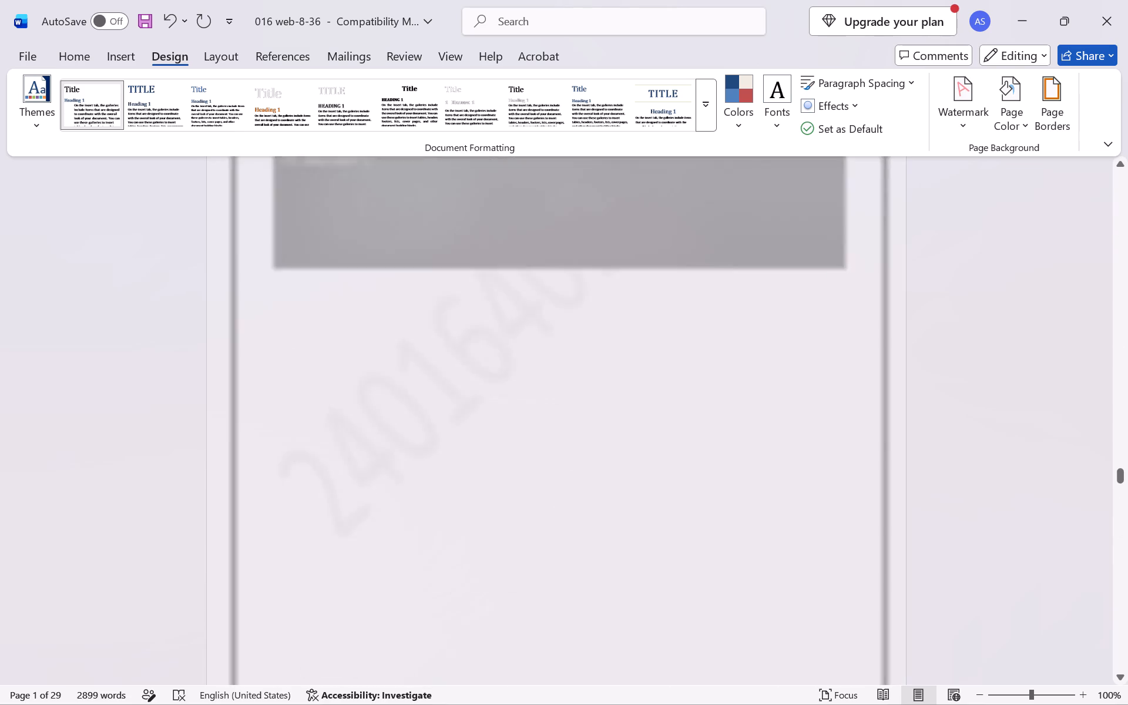
{"action": "scroll", "coordinate": [664, 486], "scroll_direction": "up", "scroll_amount": 10}
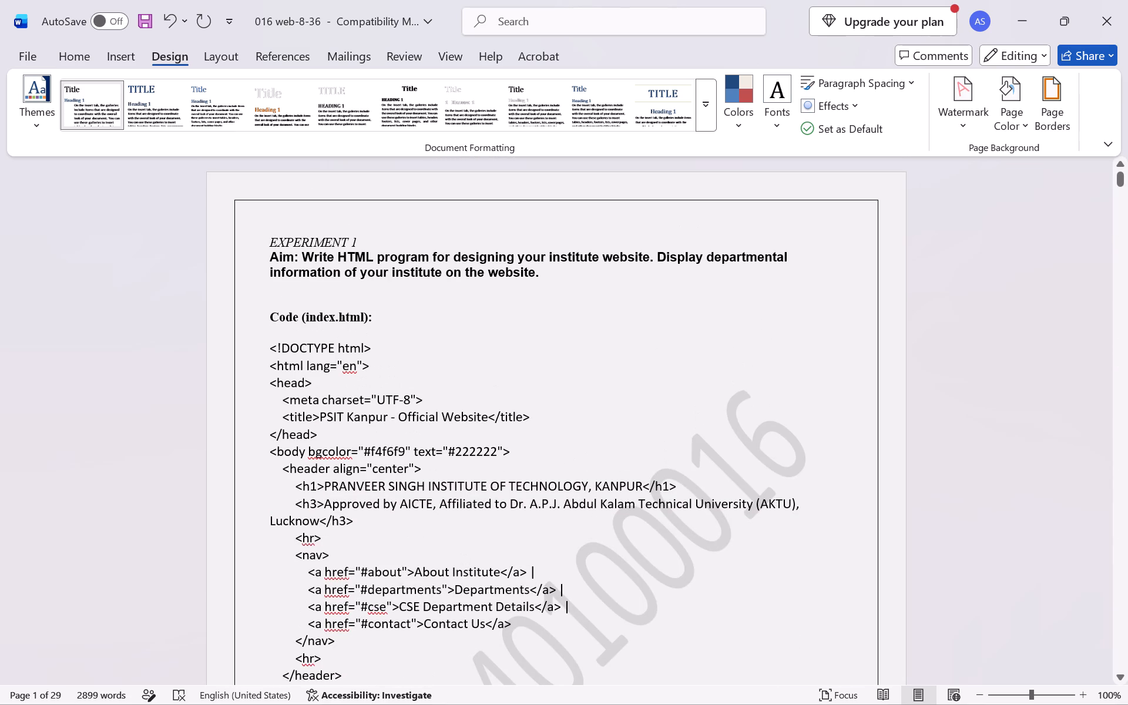
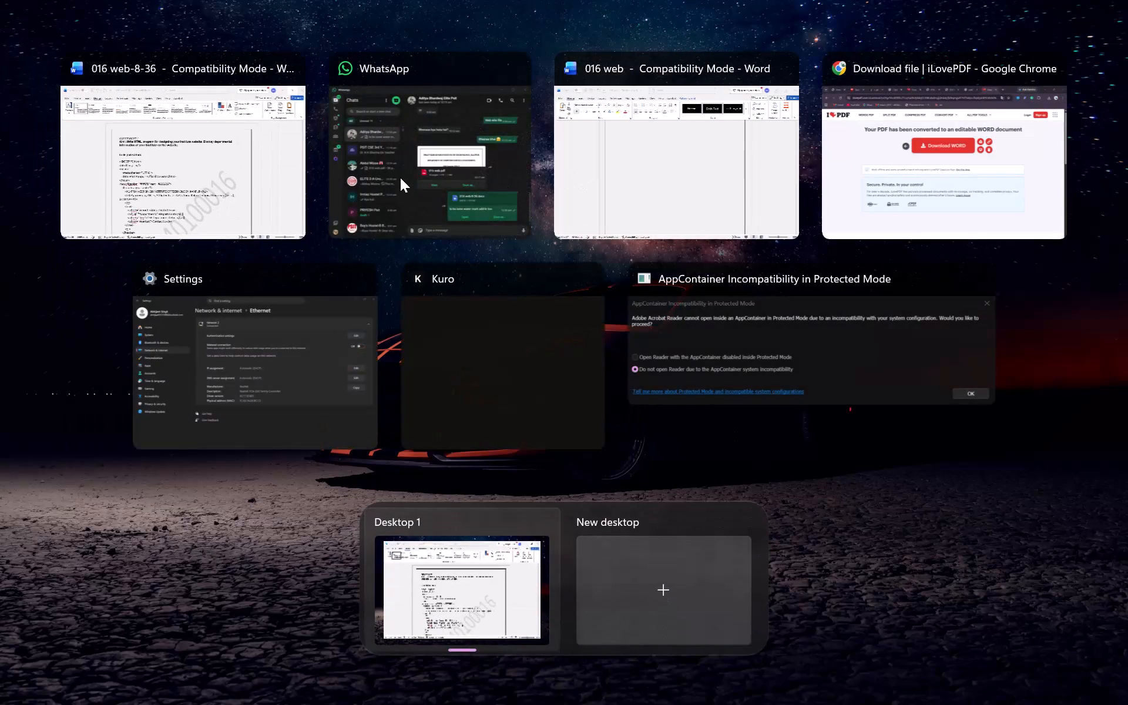
Switch to the 016 web document and open the Save As dialog for browsing to a save location.
{"action": "left_click", "coordinate": [699, 120]}
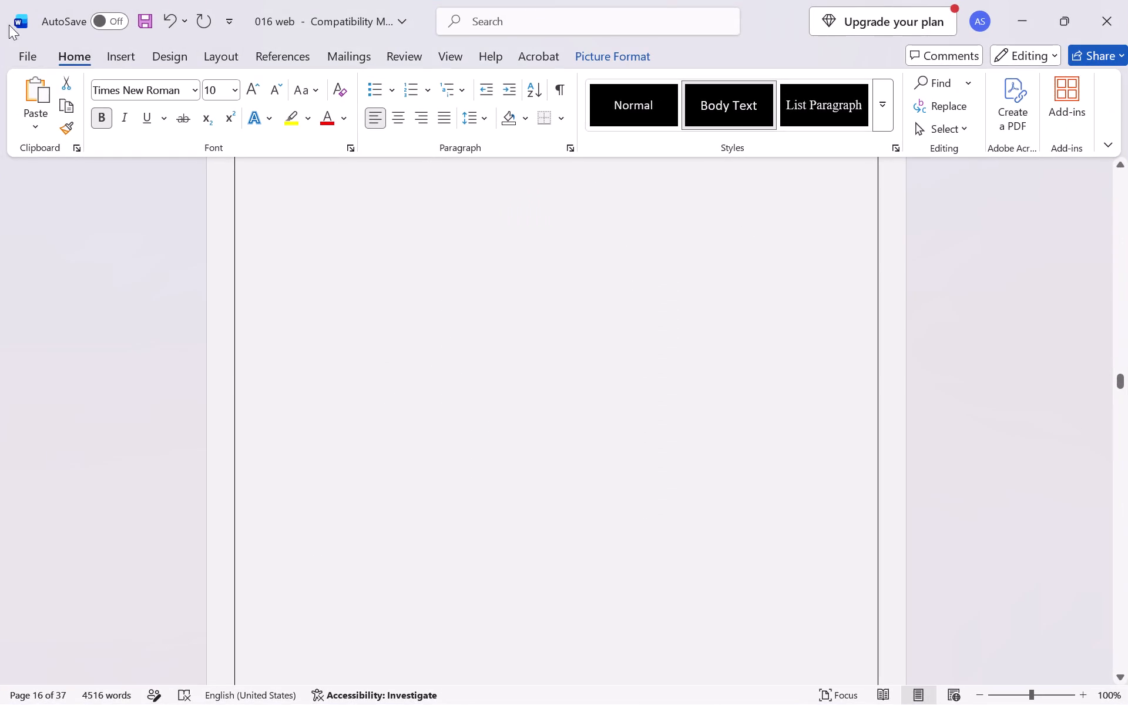
{"action": "left_click", "coordinate": [27, 53]}
{"action": "left_click", "coordinate": [42, 279]}
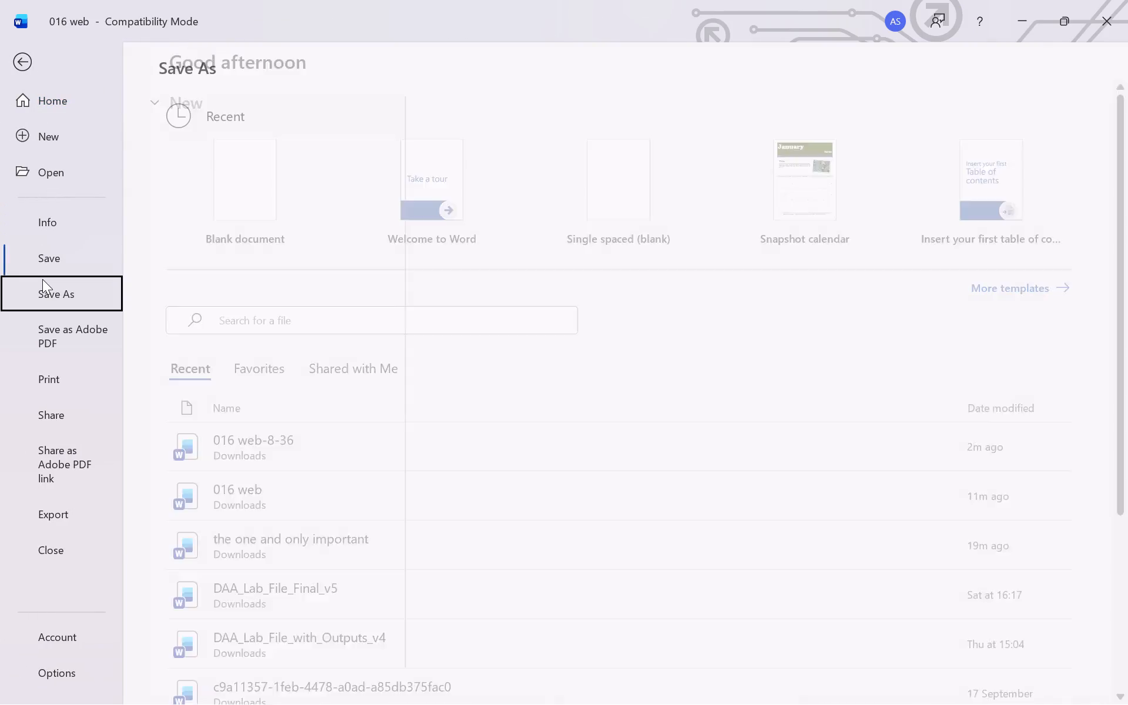
{"action": "left_click", "coordinate": [177, 469]}
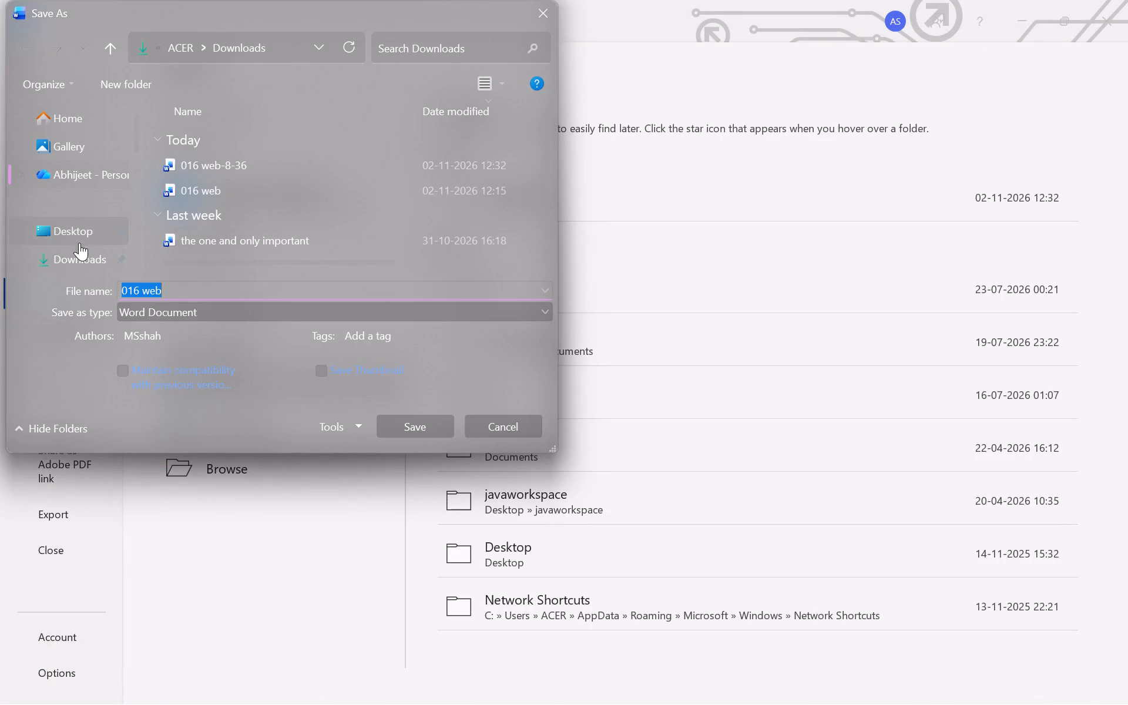
Save the full document as the Word document 016 web in Downloads, upgrading it to the newest file format.
{"action": "left_click", "coordinate": [79, 259]}
{"action": "left_click", "coordinate": [405, 412]}
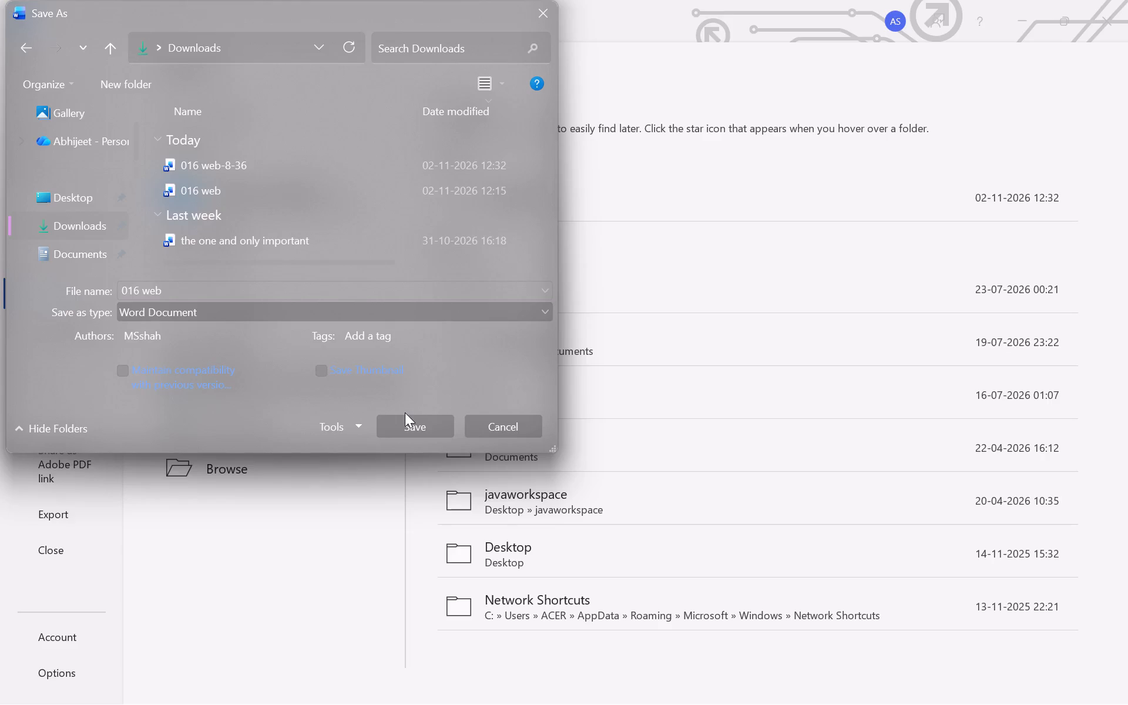
{"action": "left_click", "coordinate": [409, 423]}
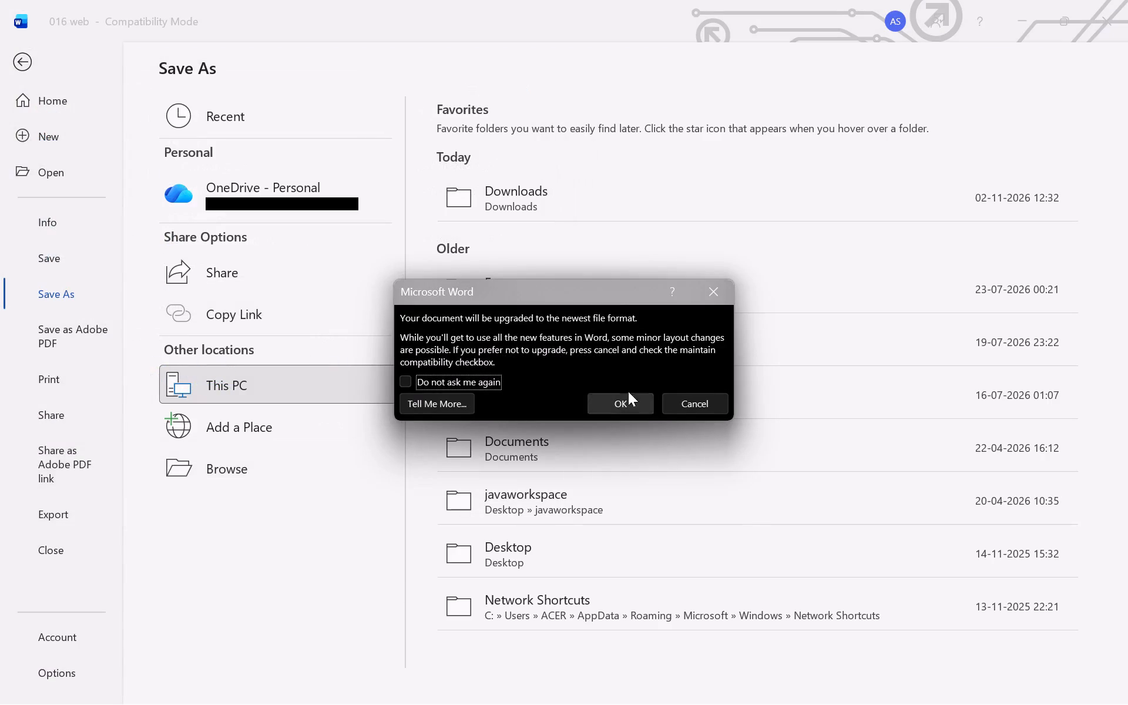
{"action": "left_click", "coordinate": [632, 397]}
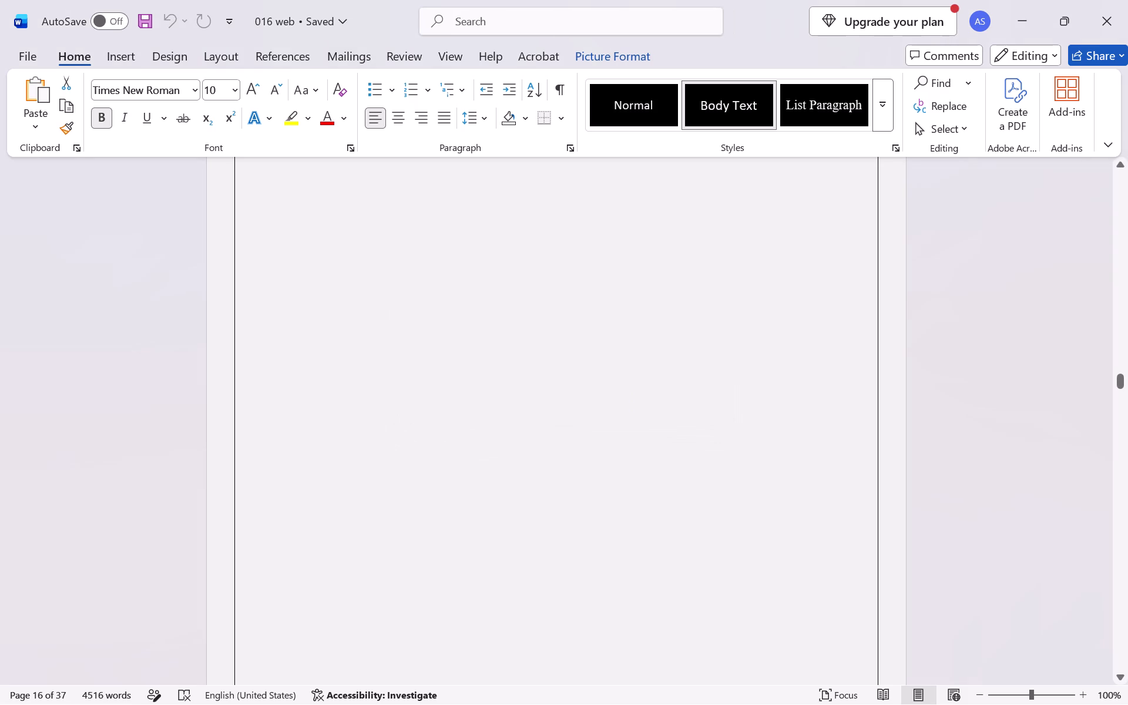
Return to the cover page of the saved 016 web document and close that document.
{"action": "scroll", "coordinate": [632, 397], "scroll_direction": "up", "scroll_amount": 20}
{"action": "scroll", "coordinate": [632, 397], "scroll_direction": "up", "scroll_amount": 19}
{"action": "scroll", "coordinate": [632, 397], "scroll_direction": "up", "scroll_amount": 10}
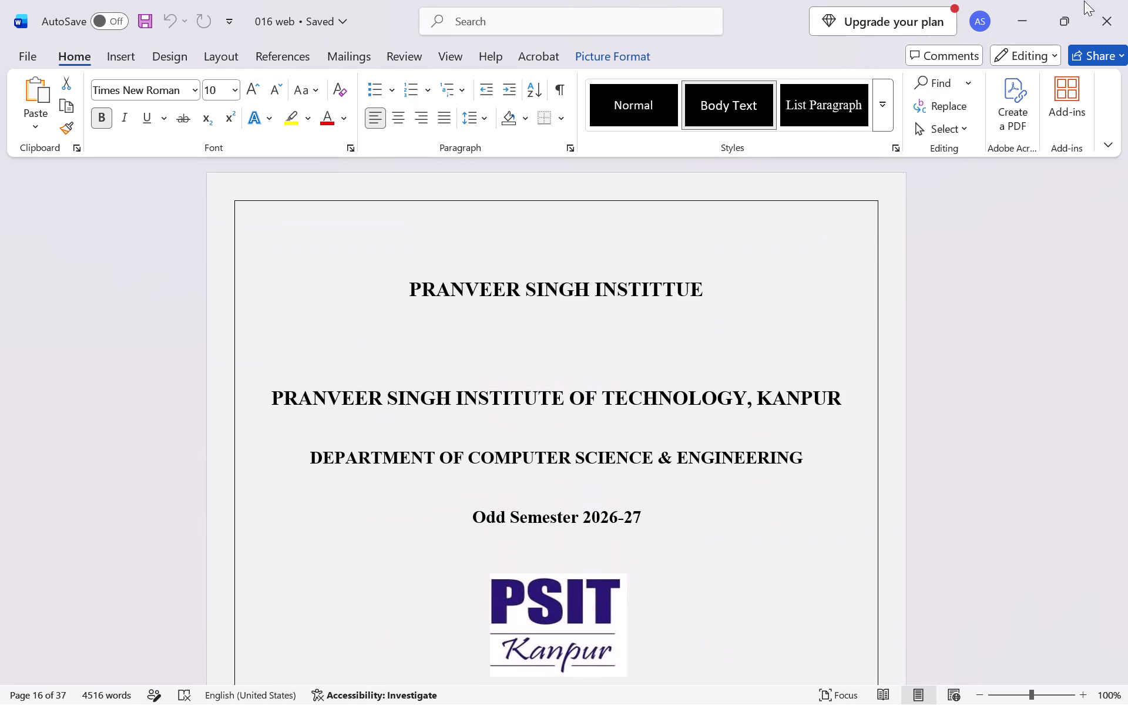
{"action": "left_click", "coordinate": [1121, 9]}
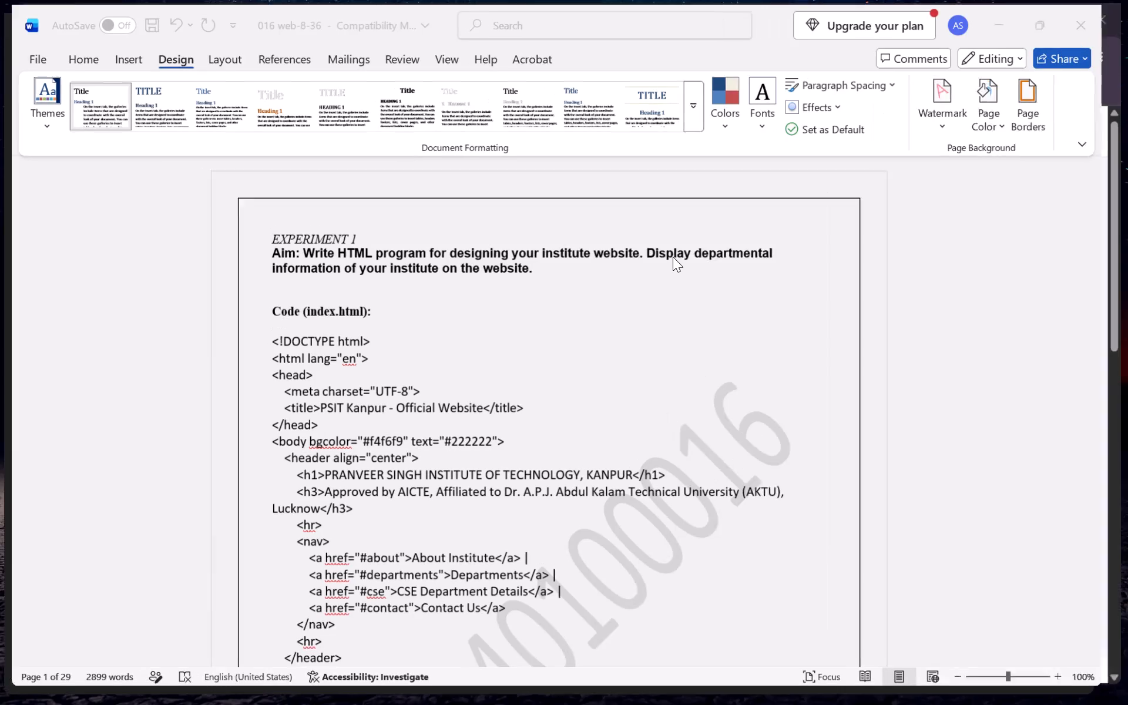
Close the watermarked 016 web-8-36 document, saving its changes in Downloads.
{"action": "left_click", "coordinate": [1105, 1]}
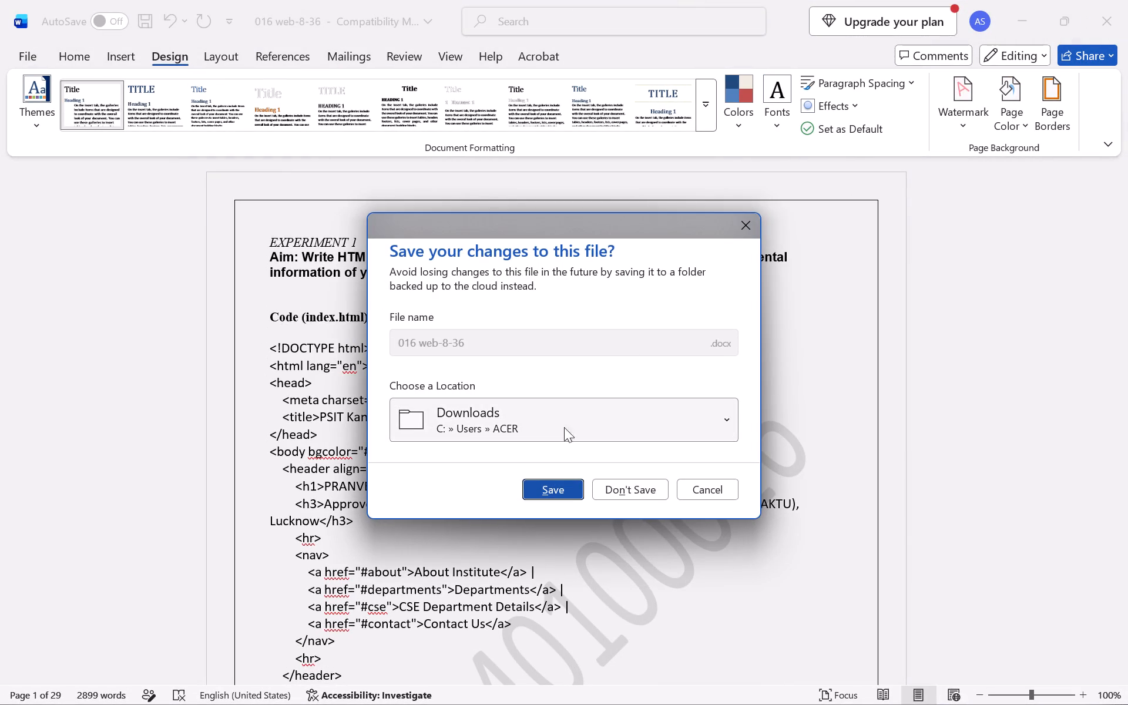
{"action": "left_click", "coordinate": [547, 478]}
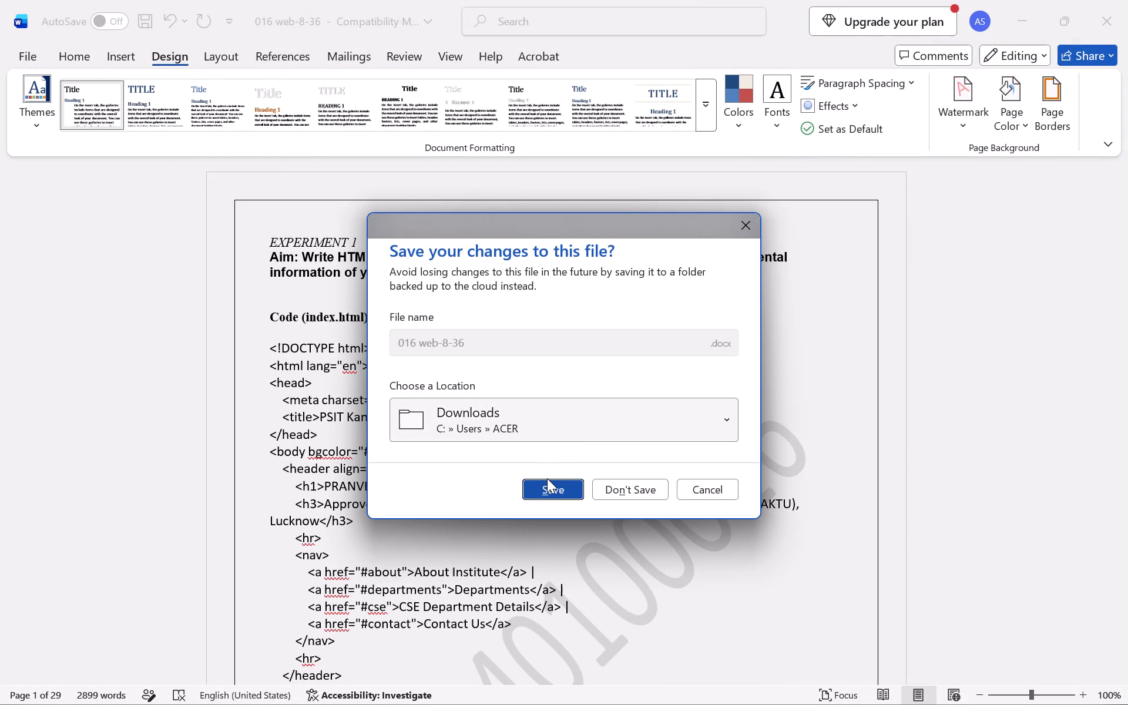
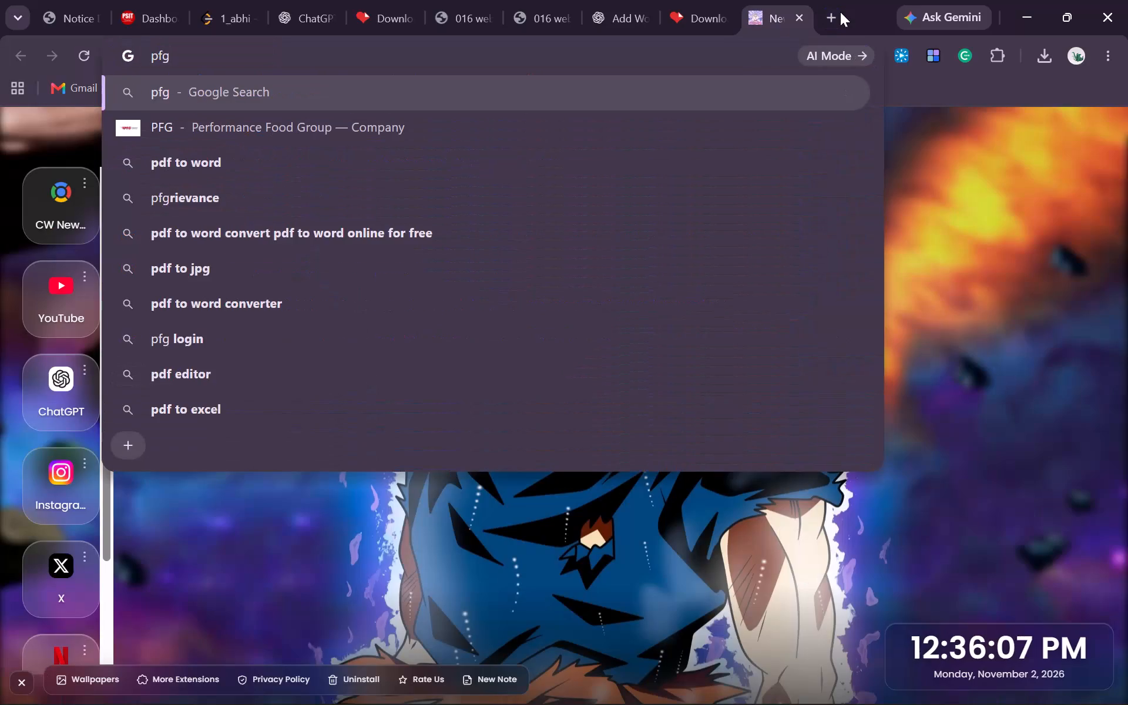
Search the web for word to pdf and open iLovePDF's Word to PDF converter.
{"action": "key", "text": "BackSpace"}
{"action": "key", "text": "BackSpace"}
{"action": "key", "text": "BackSpace"}
{"action": "key", "text": "BackSpace"}
{"action": "type", "text": "wrd"}
{"action": "key", "text": "BackSpace"}
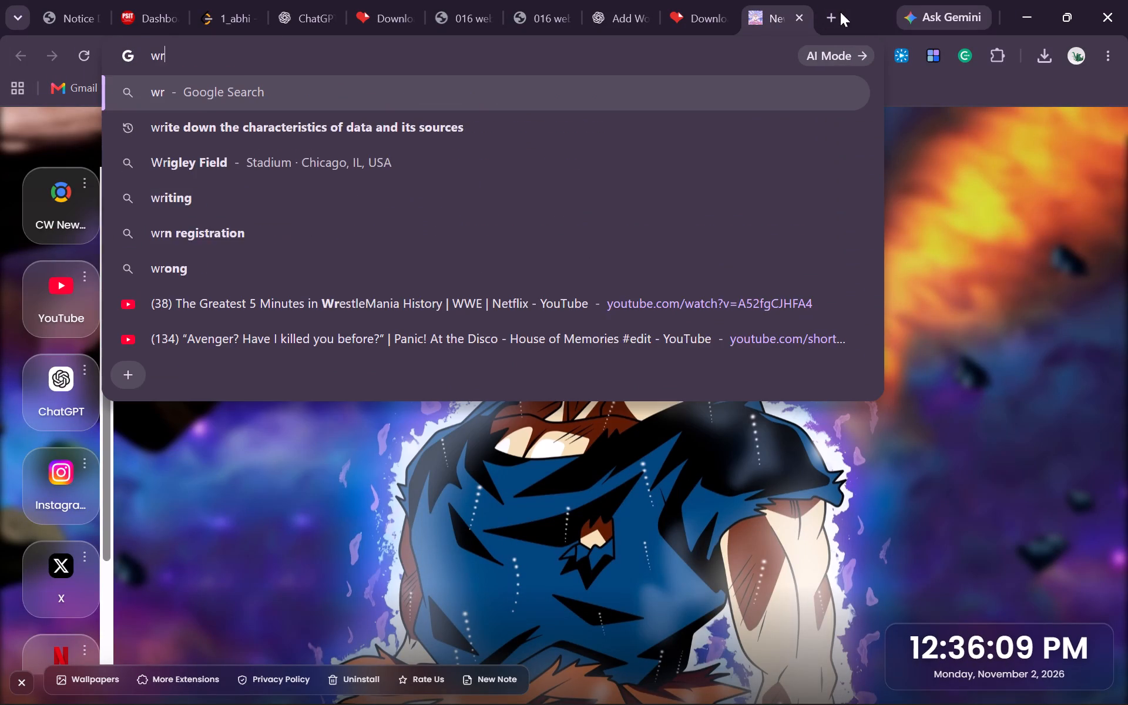
{"action": "key", "text": "BackSpace"}
{"action": "type", "text": "ord to"}
{"action": "key", "text": "Return"}
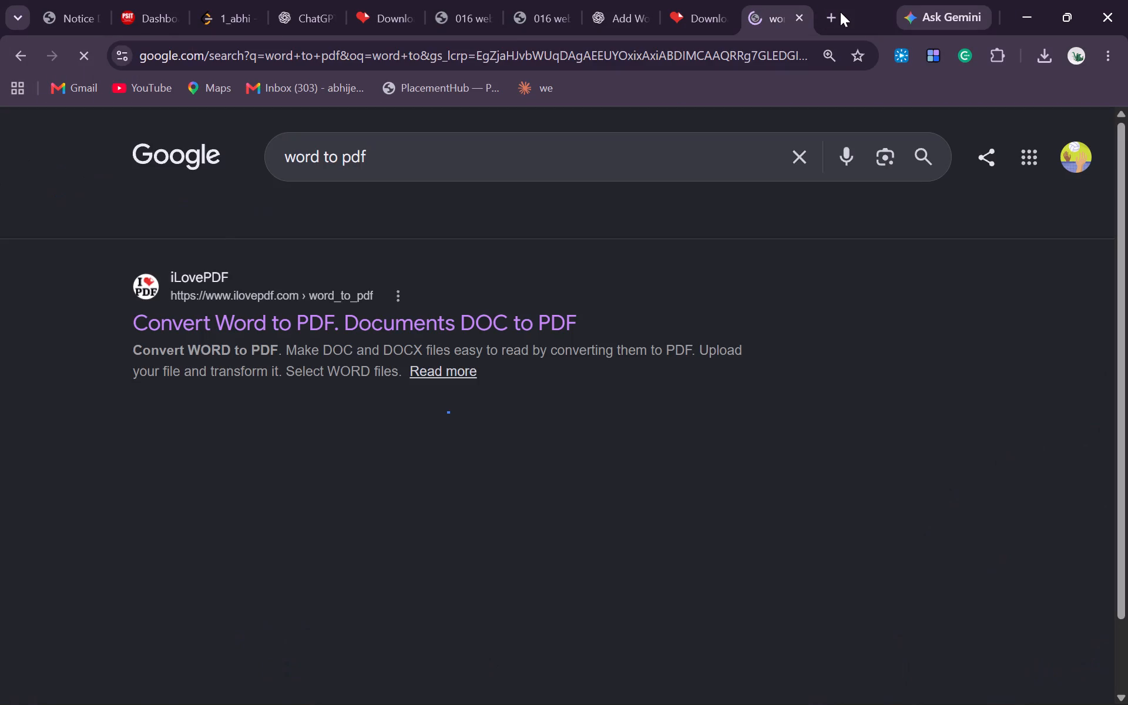
{"action": "left_click", "coordinate": [323, 321]}
Convert the 016 web-8-36 Word document from Downloads to PDF and download the result.
{"action": "left_click", "coordinate": [585, 304]}
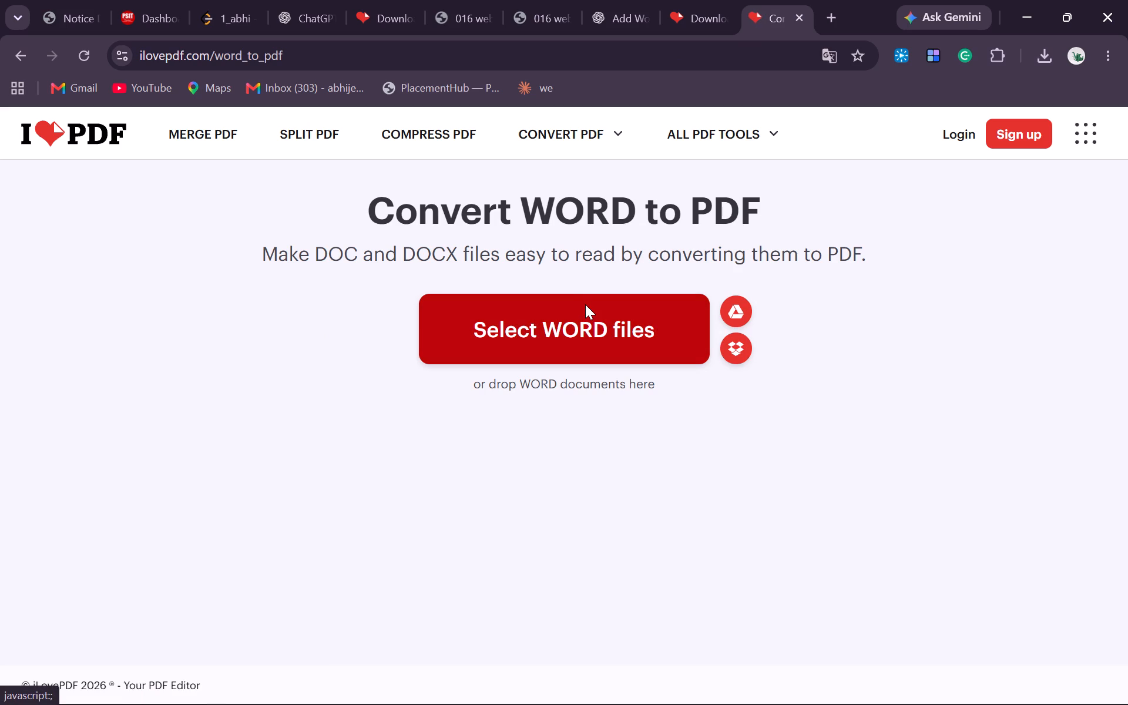
{"action": "left_click", "coordinate": [248, 163]}
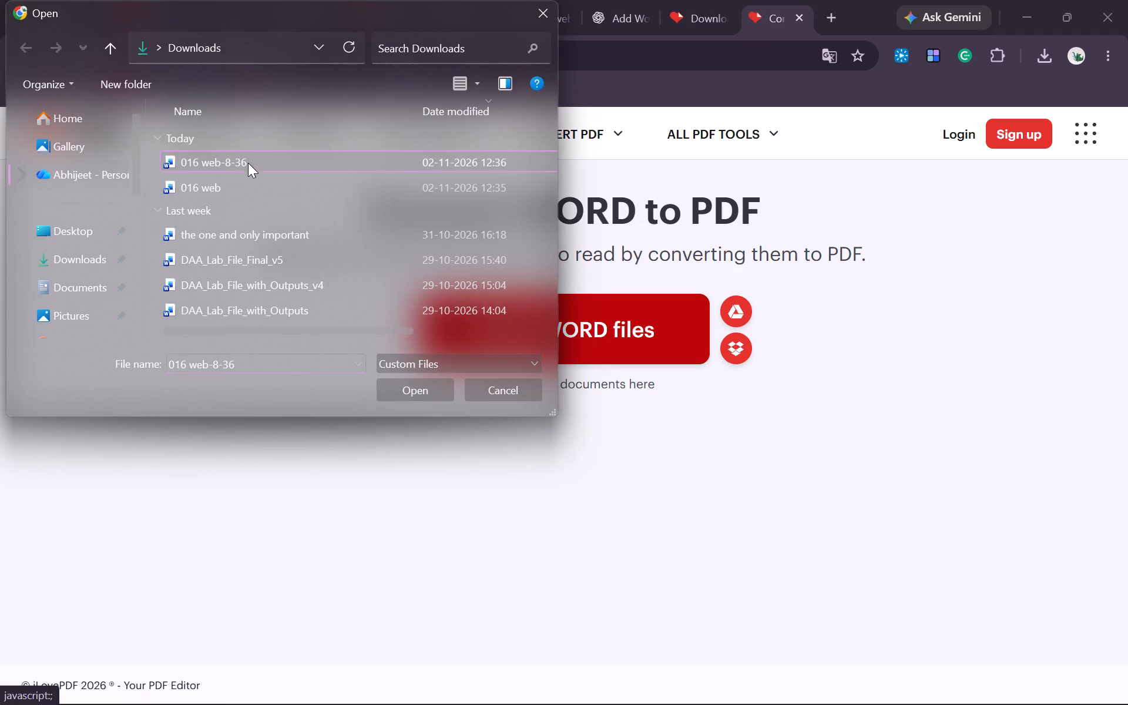
{"action": "left_click", "coordinate": [381, 380]}
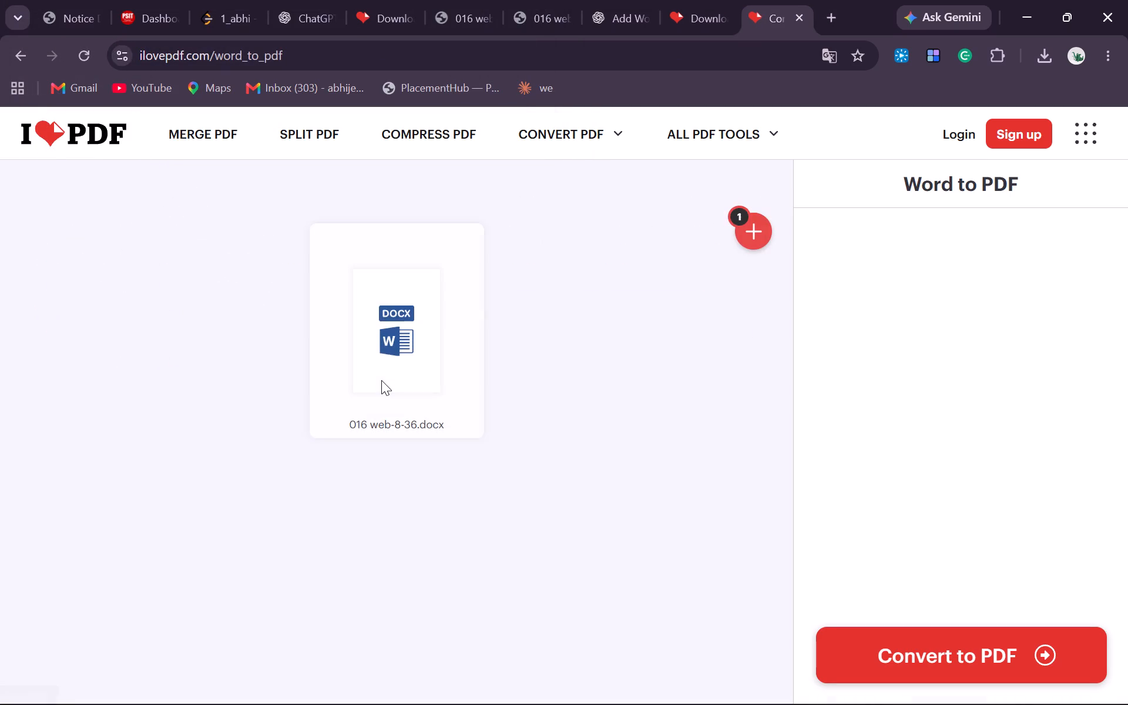
{"action": "double_click", "coordinate": [430, 311]}
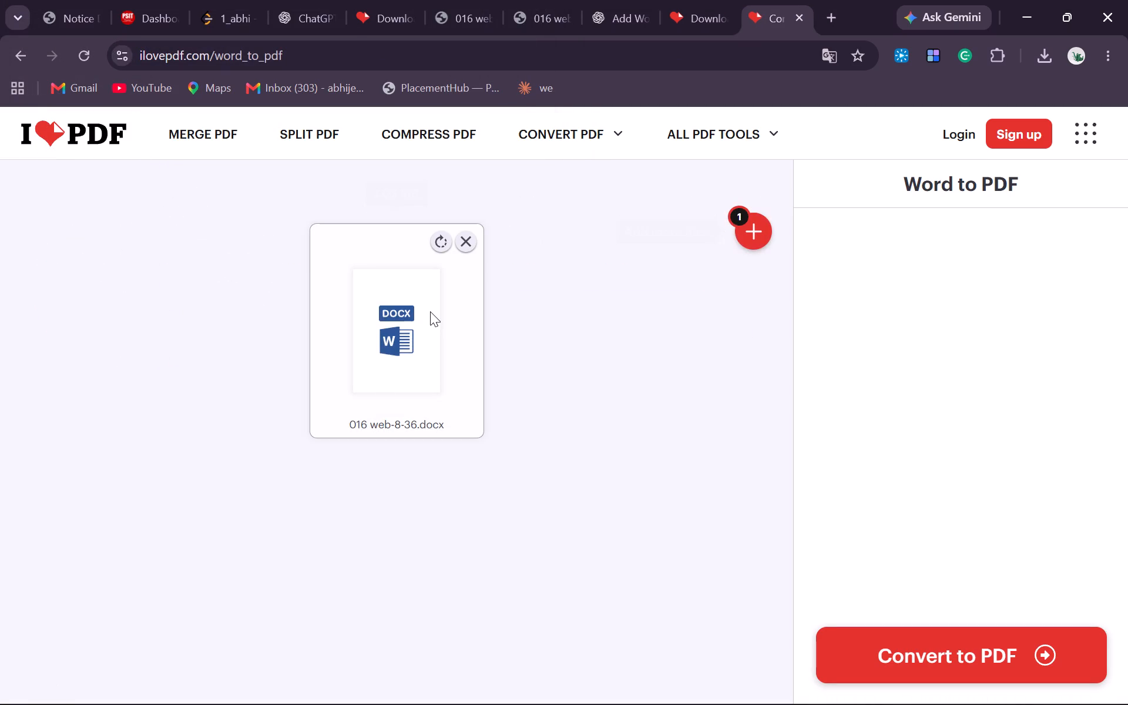
{"action": "double_click", "coordinate": [395, 300]}
{"action": "left_click_drag", "start_coordinate": [395, 300], "coordinate": [381, 405]}
{"action": "double_click", "coordinate": [381, 405]}
{"action": "left_click", "coordinate": [905, 657]}
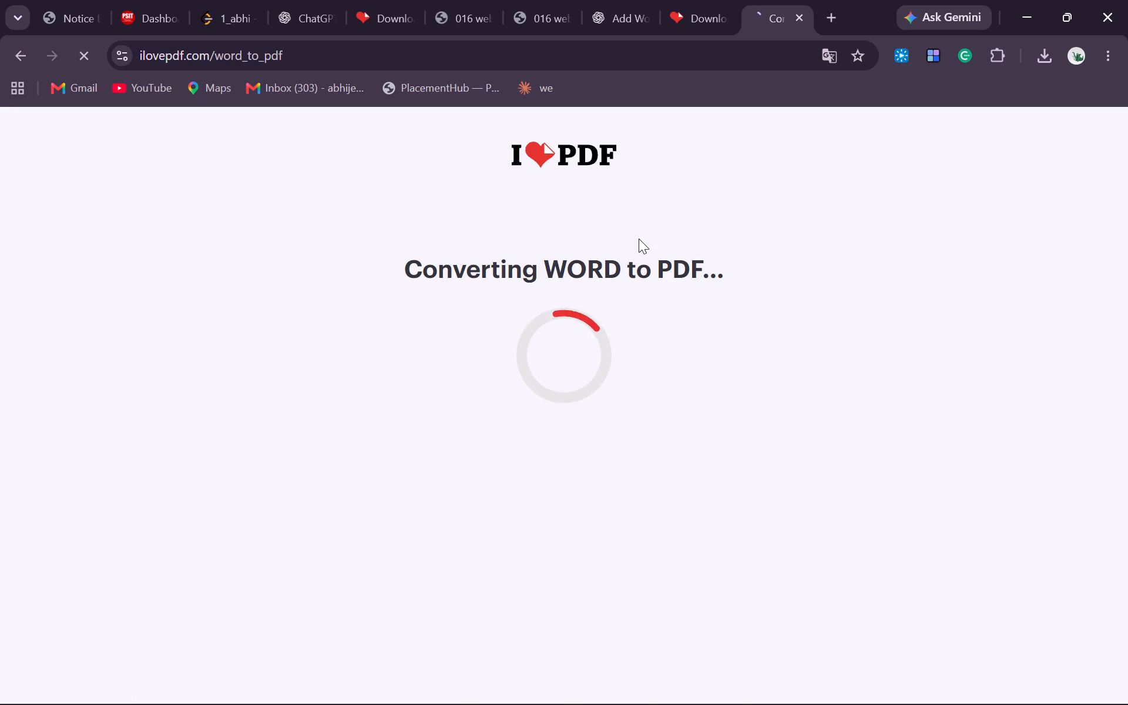
{"action": "left_click", "coordinate": [625, 285]}
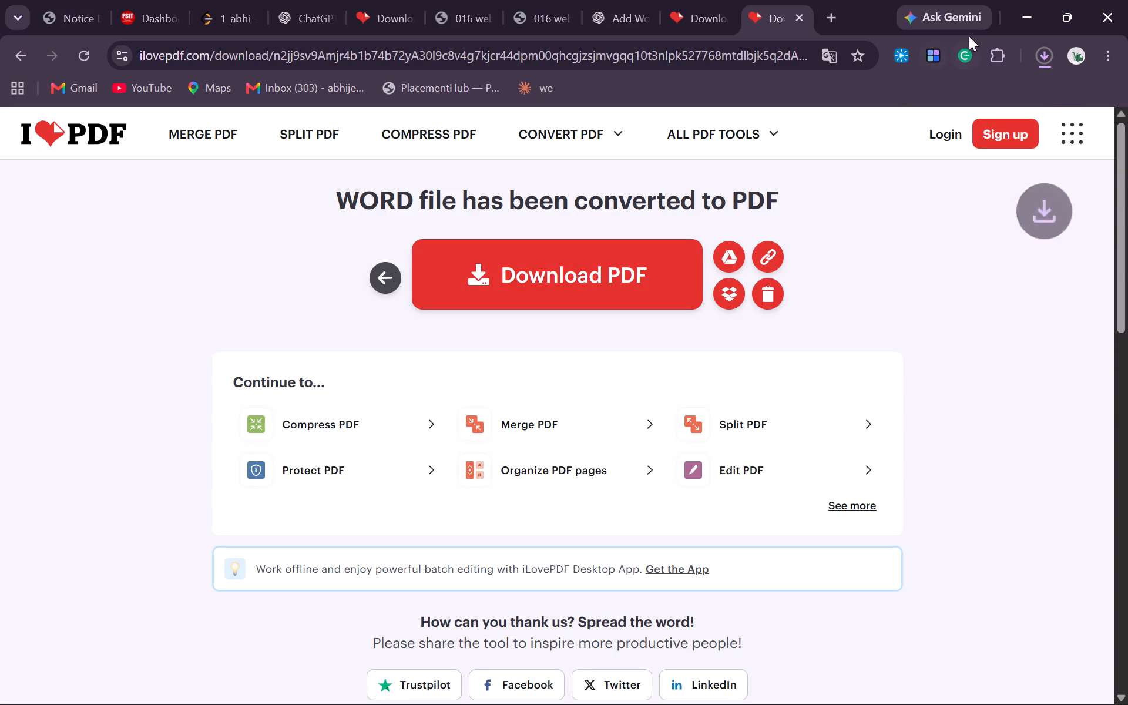
{"action": "left_click", "coordinate": [1053, 51]}
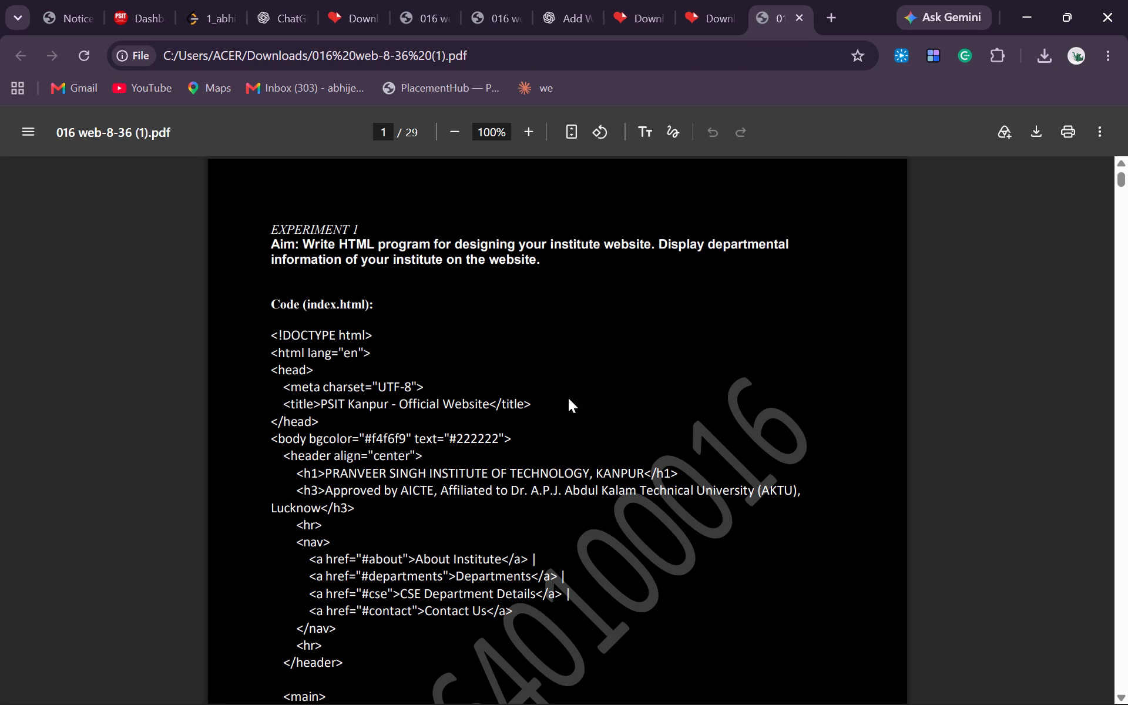
{"action": "scroll", "coordinate": [568, 398], "scroll_direction": "down", "scroll_amount": 7}
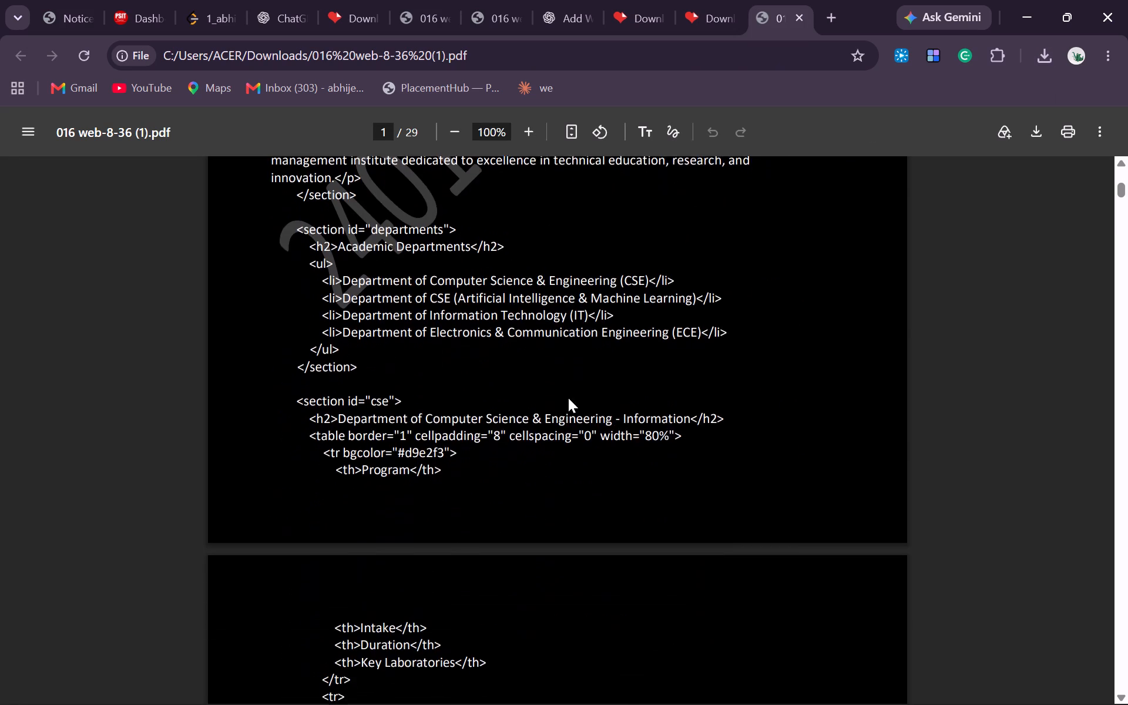
{"action": "scroll", "coordinate": [568, 398], "scroll_direction": "down", "scroll_amount": 10}
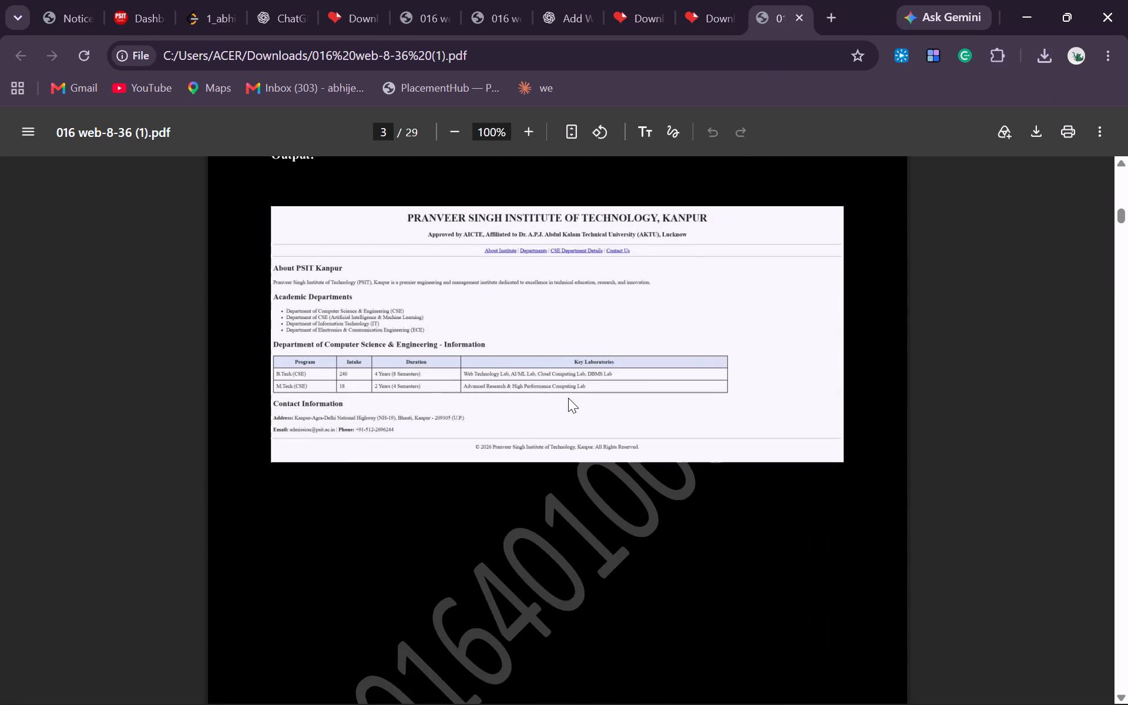
{"action": "scroll", "coordinate": [568, 398], "scroll_direction": "down", "scroll_amount": 8}
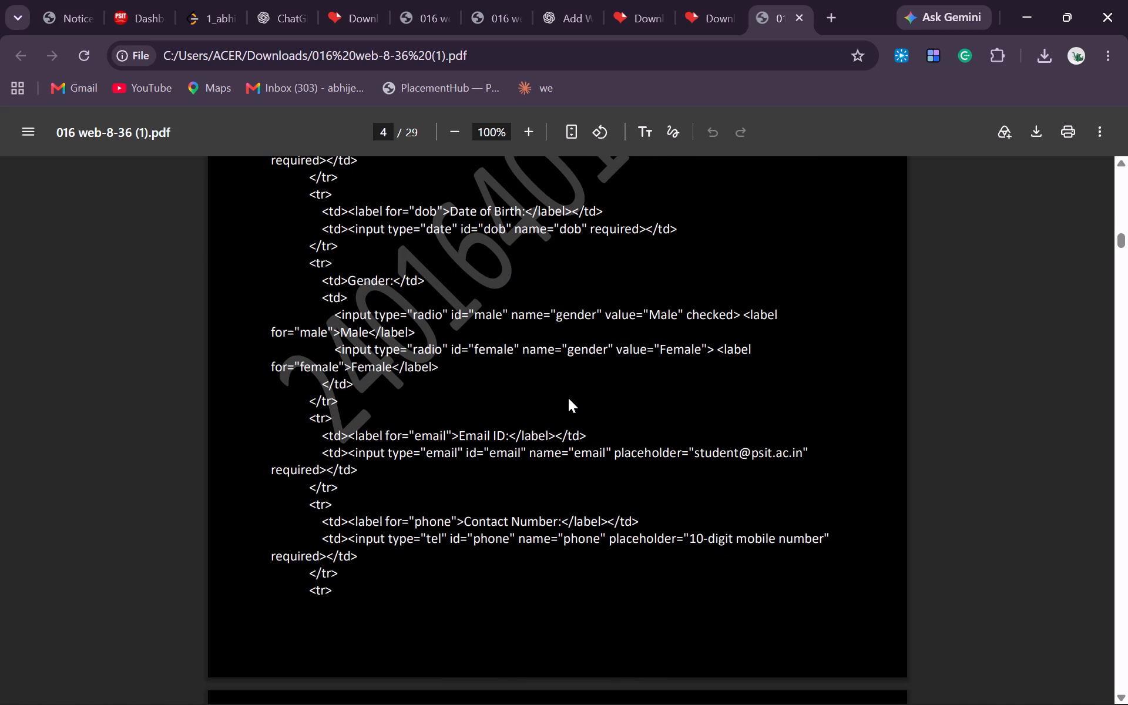
{"action": "scroll", "coordinate": [545, 466], "scroll_direction": "up", "scroll_amount": 3}
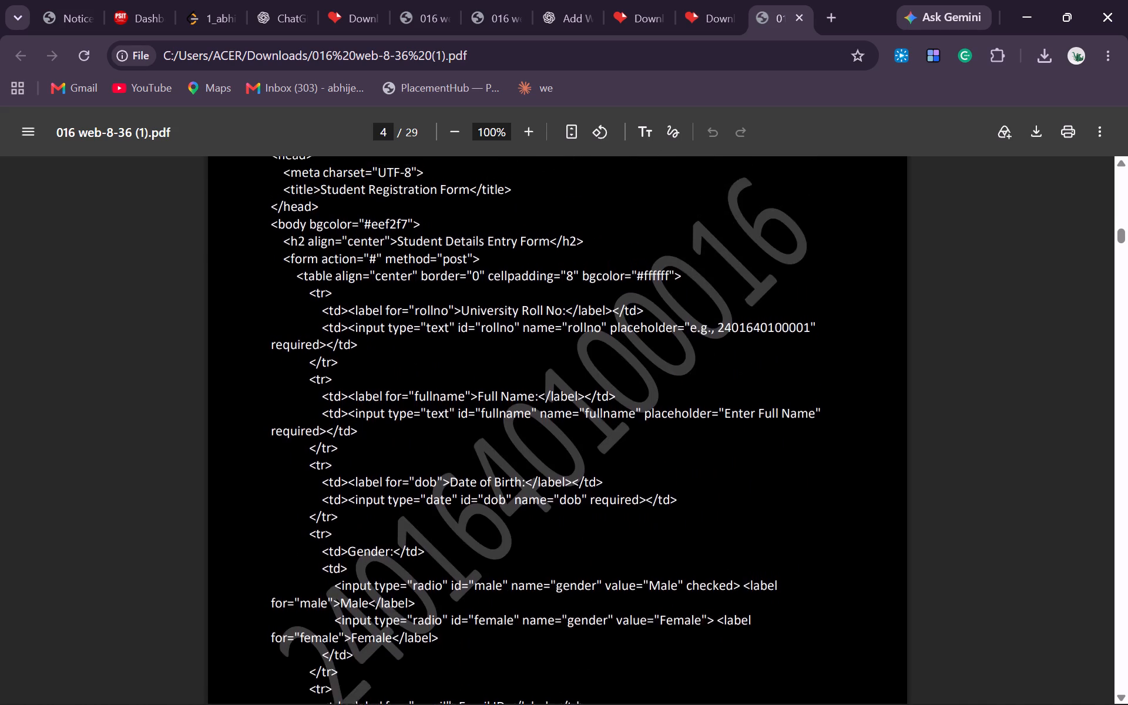
{"action": "scroll", "coordinate": [545, 466], "scroll_direction": "down", "scroll_amount": 15}
{"action": "scroll", "coordinate": [545, 466], "scroll_direction": "down", "scroll_amount": 9}
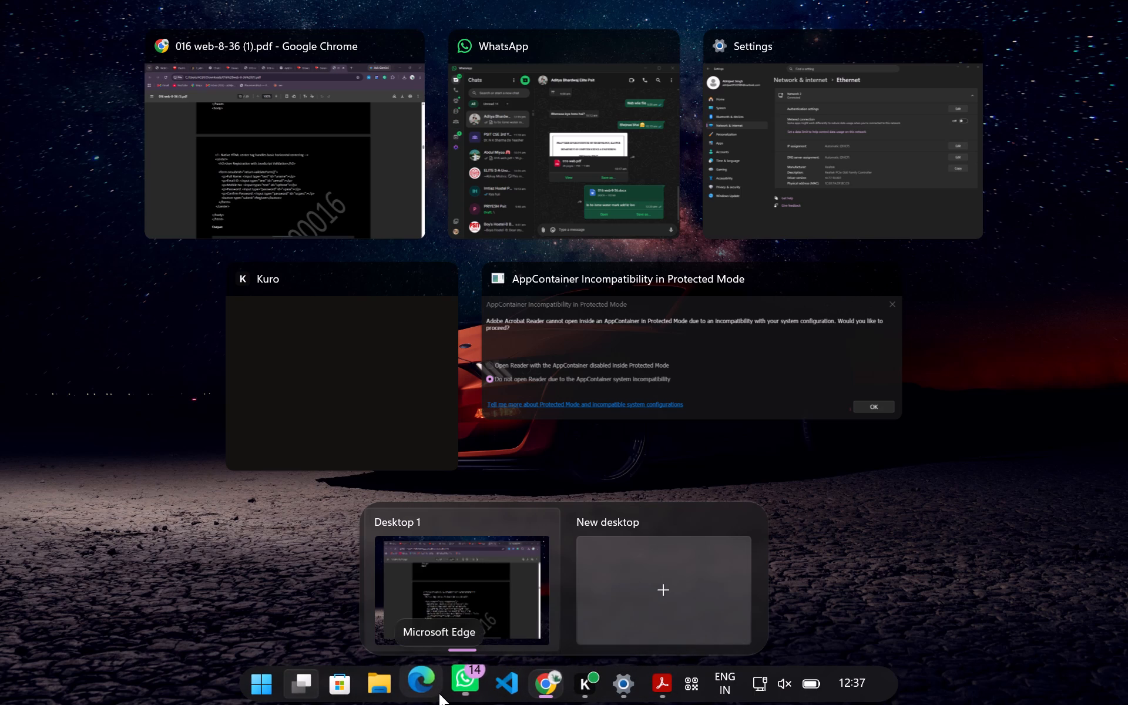
Open the 016 web Word document from the Downloads folder and look through its pages.
{"action": "left_click", "coordinate": [391, 693]}
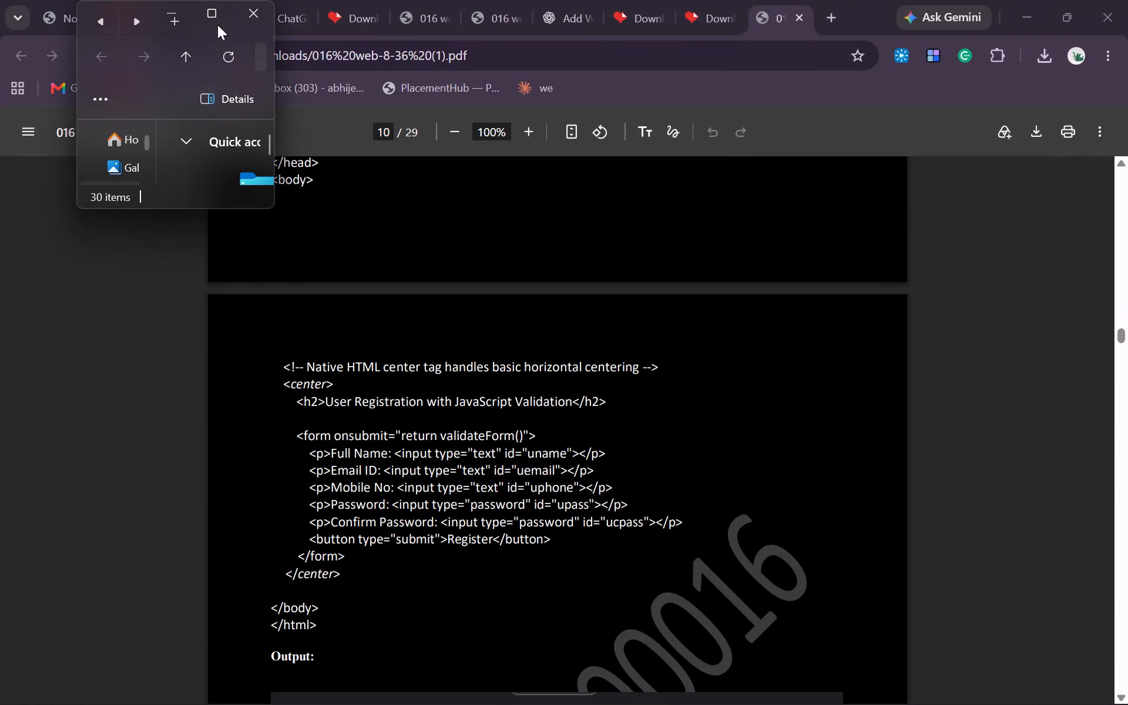
{"action": "left_click", "coordinate": [215, 9]}
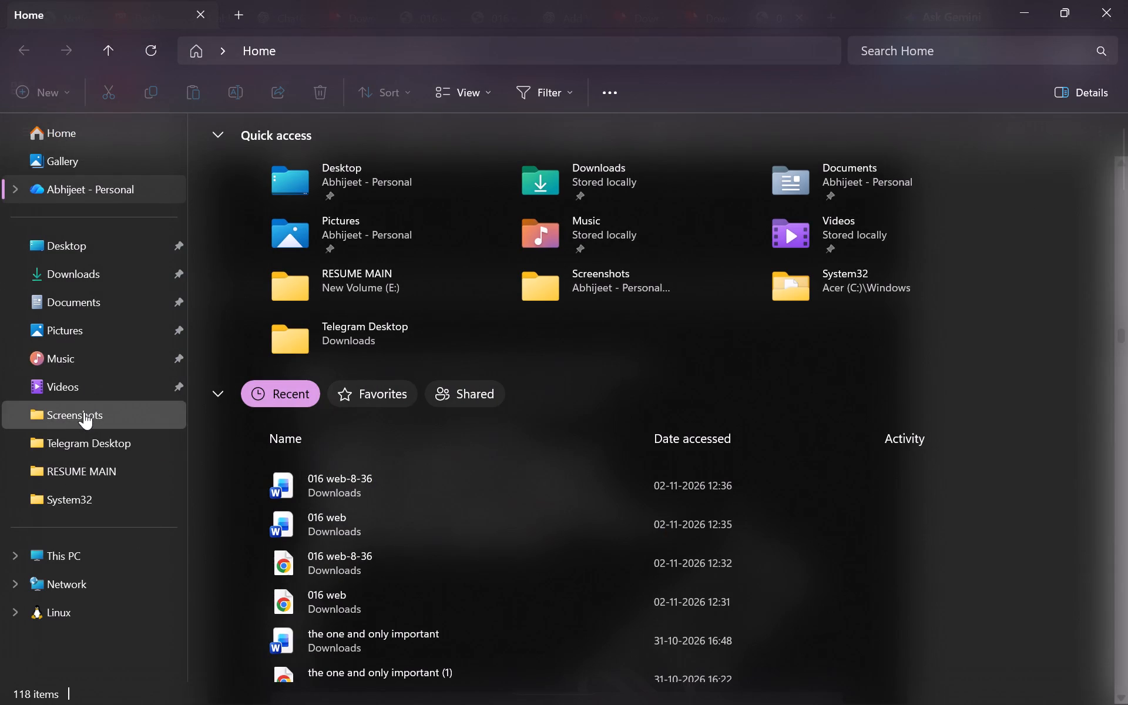
{"action": "left_click", "coordinate": [98, 283]}
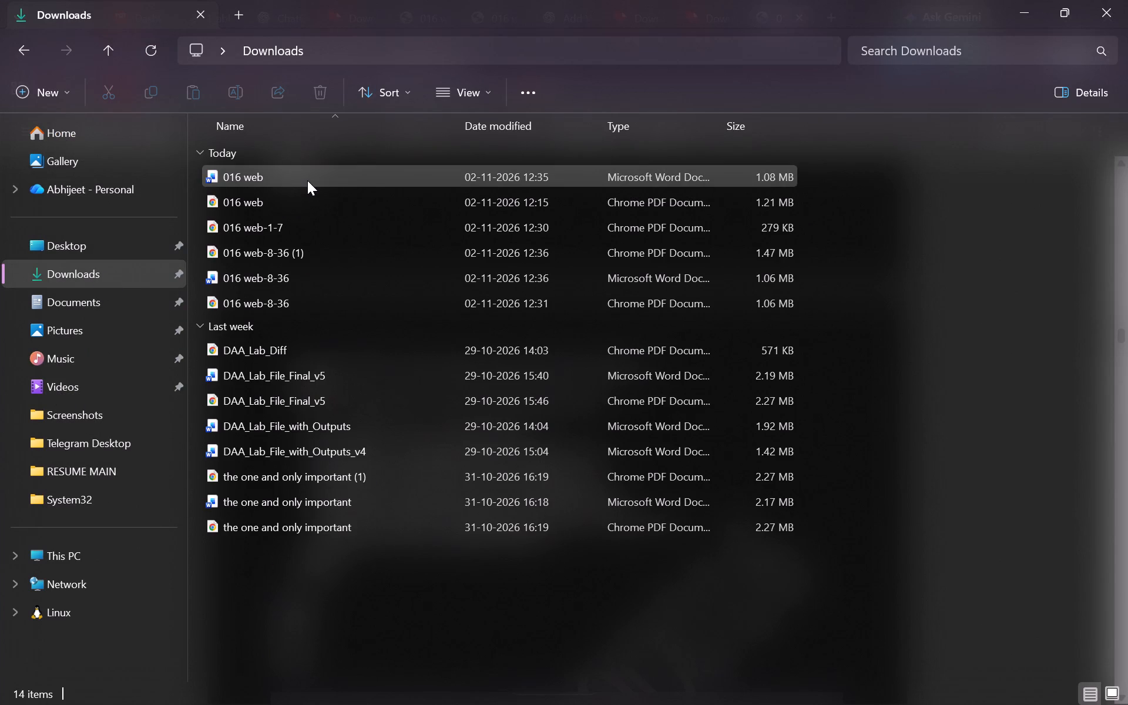
{"action": "double_click", "coordinate": [307, 180]}
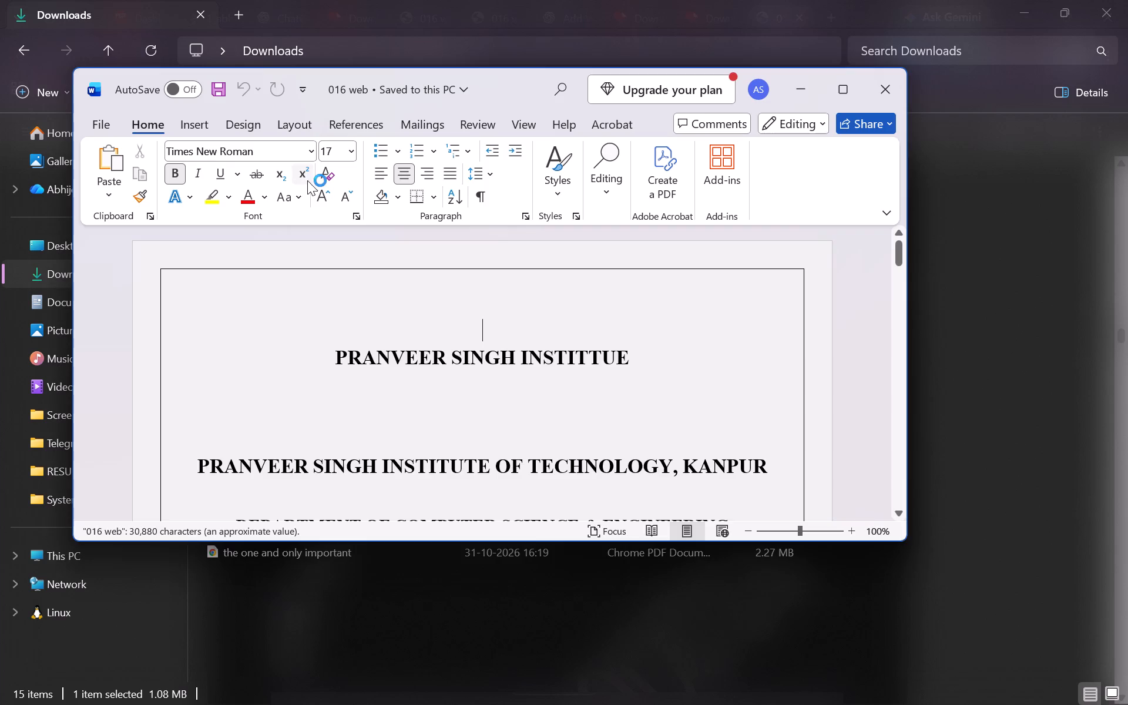
{"action": "scroll", "coordinate": [374, 422], "scroll_direction": "down", "scroll_amount": 20}
{"action": "scroll", "coordinate": [374, 422], "scroll_direction": "down", "scroll_amount": 20}
{"action": "scroll", "coordinate": [374, 422], "scroll_direction": "down", "scroll_amount": 4}
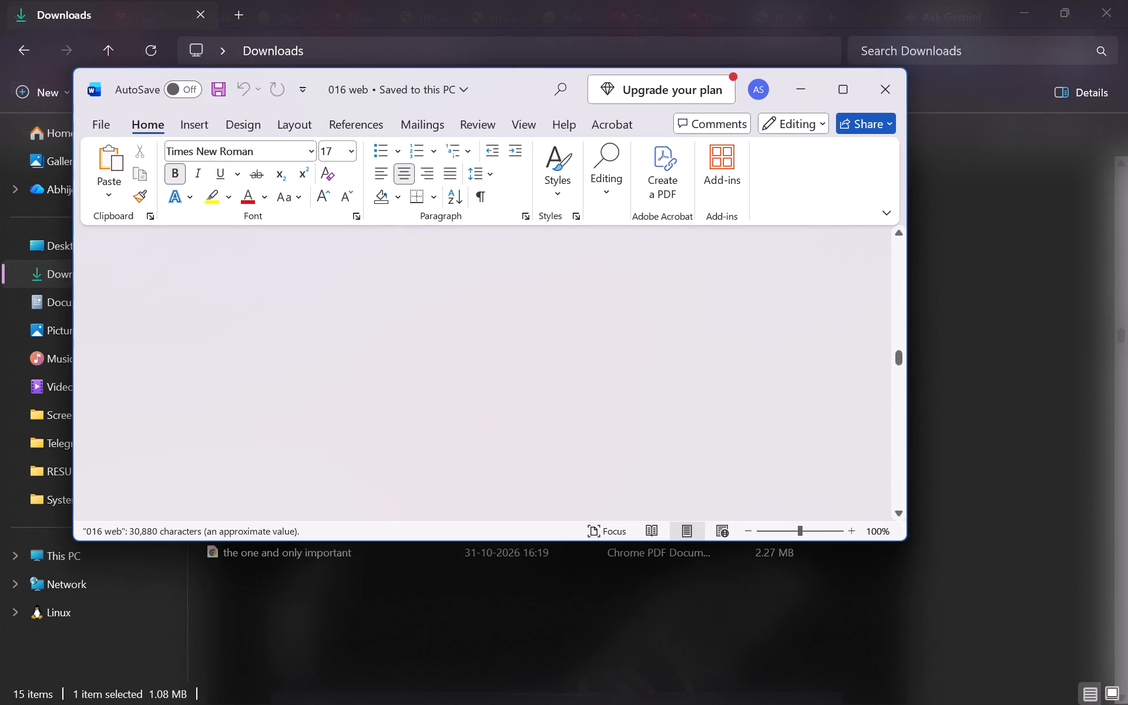
{"action": "scroll", "coordinate": [374, 422], "scroll_direction": "down", "scroll_amount": 8}
{"action": "left_click", "coordinate": [1093, 352]}
{"action": "scroll", "coordinate": [1093, 352], "scroll_direction": "down", "scroll_amount": 2}
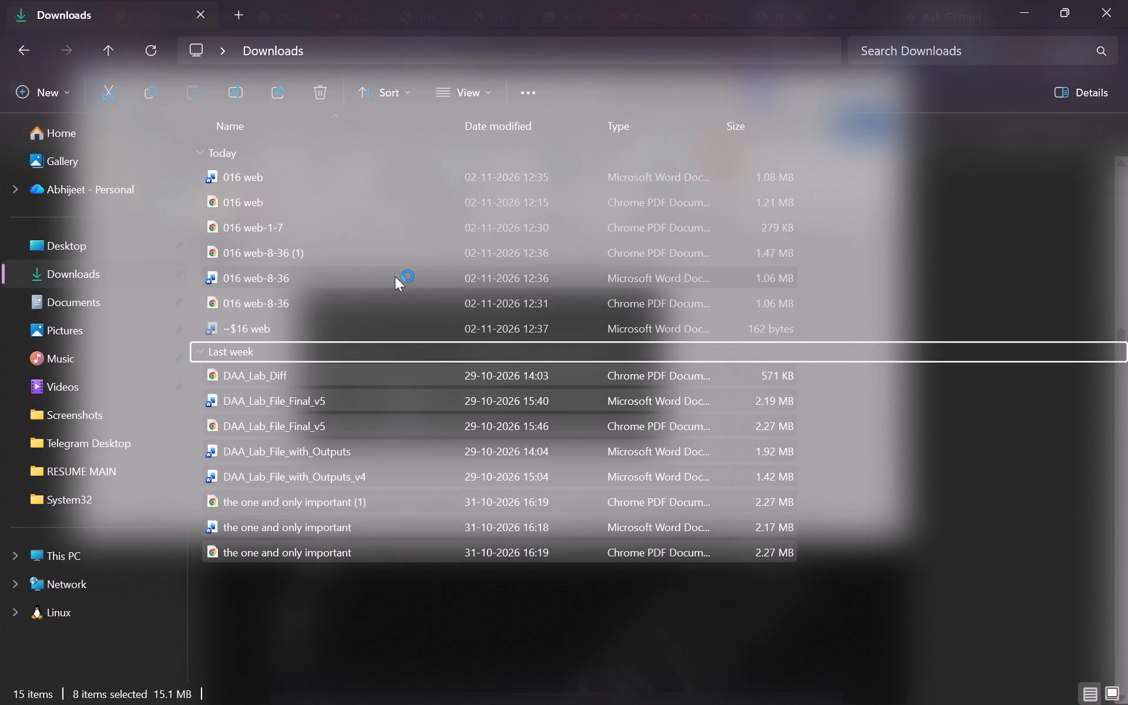
Open the 016 web-8-36 Word document from Downloads, check the watermark through to its last page, and close it.
{"action": "double_click", "coordinate": [375, 273]}
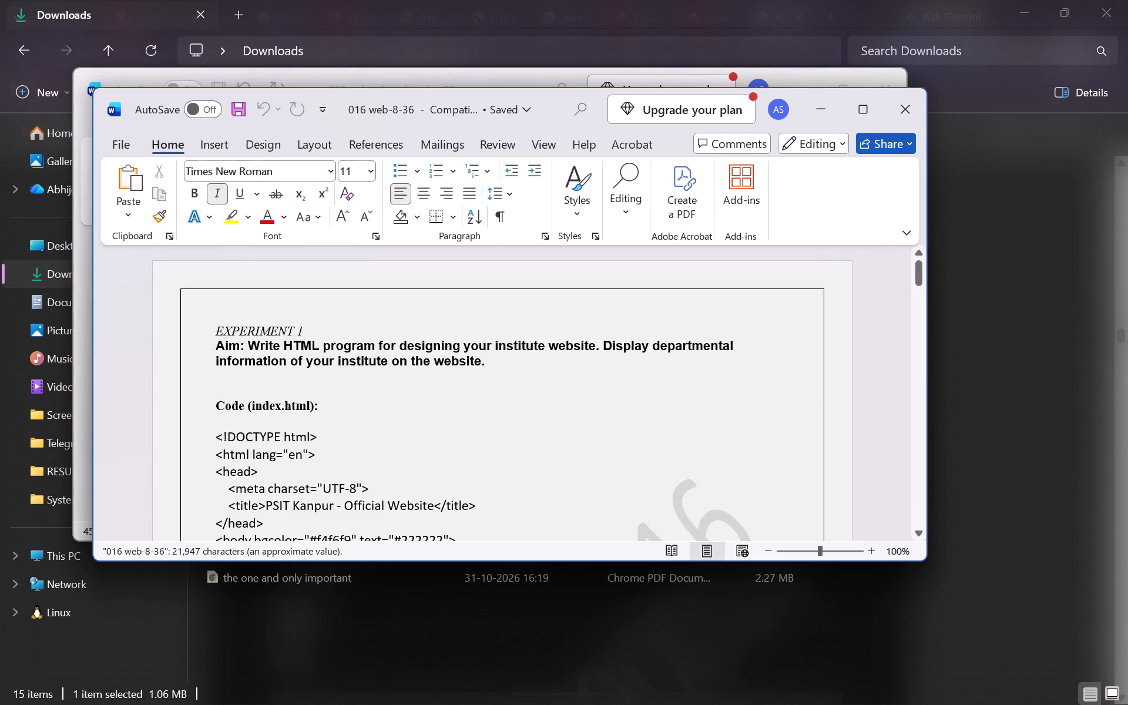
{"action": "scroll", "coordinate": [436, 391], "scroll_direction": "down", "scroll_amount": 14}
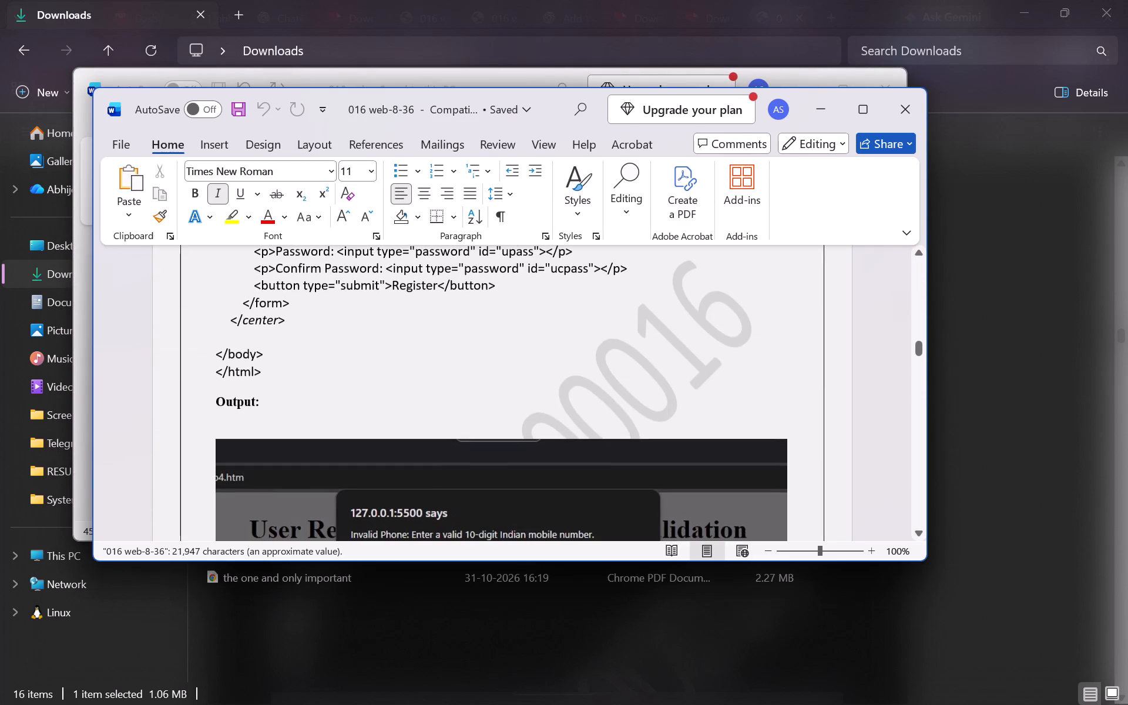
{"action": "scroll", "coordinate": [436, 391], "scroll_direction": "down", "scroll_amount": 8}
{"action": "scroll", "coordinate": [436, 391], "scroll_direction": "down", "scroll_amount": 20}
{"action": "scroll", "coordinate": [436, 391], "scroll_direction": "down", "scroll_amount": 6}
{"action": "scroll", "coordinate": [436, 391], "scroll_direction": "down", "scroll_amount": 17}
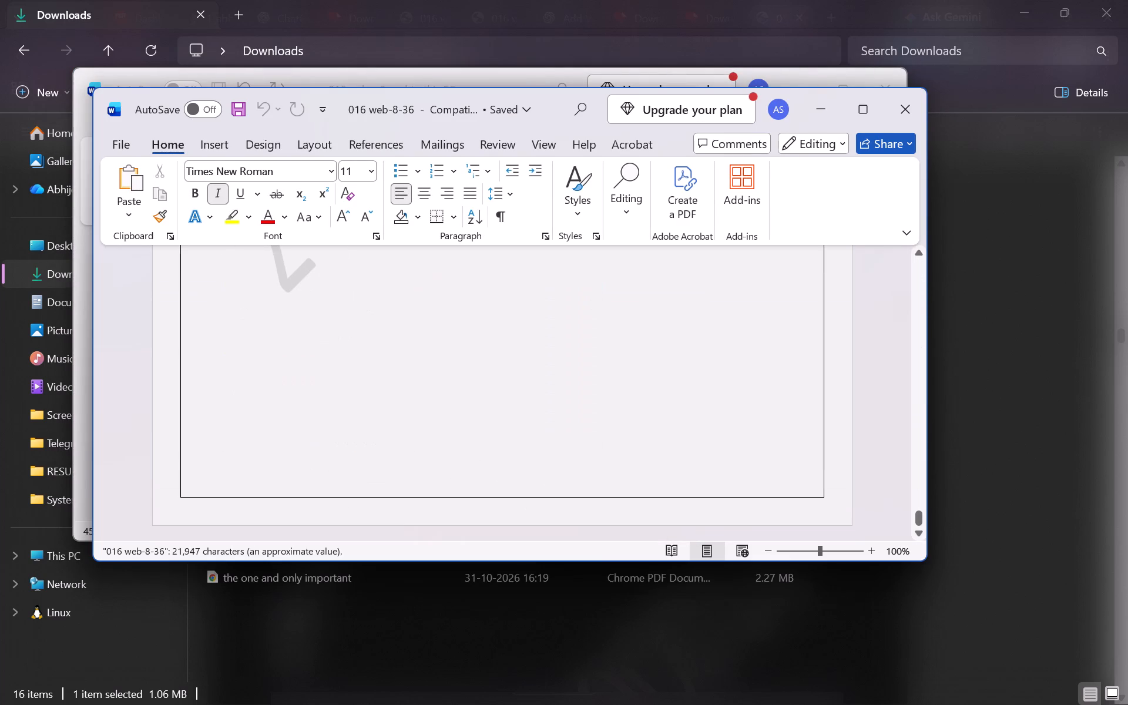
{"action": "scroll", "coordinate": [436, 391], "scroll_direction": "down", "scroll_amount": 10}
{"action": "scroll", "coordinate": [882, 105], "scroll_direction": "down", "scroll_amount": 20}
{"action": "scroll", "coordinate": [882, 105], "scroll_direction": "down", "scroll_amount": 13}
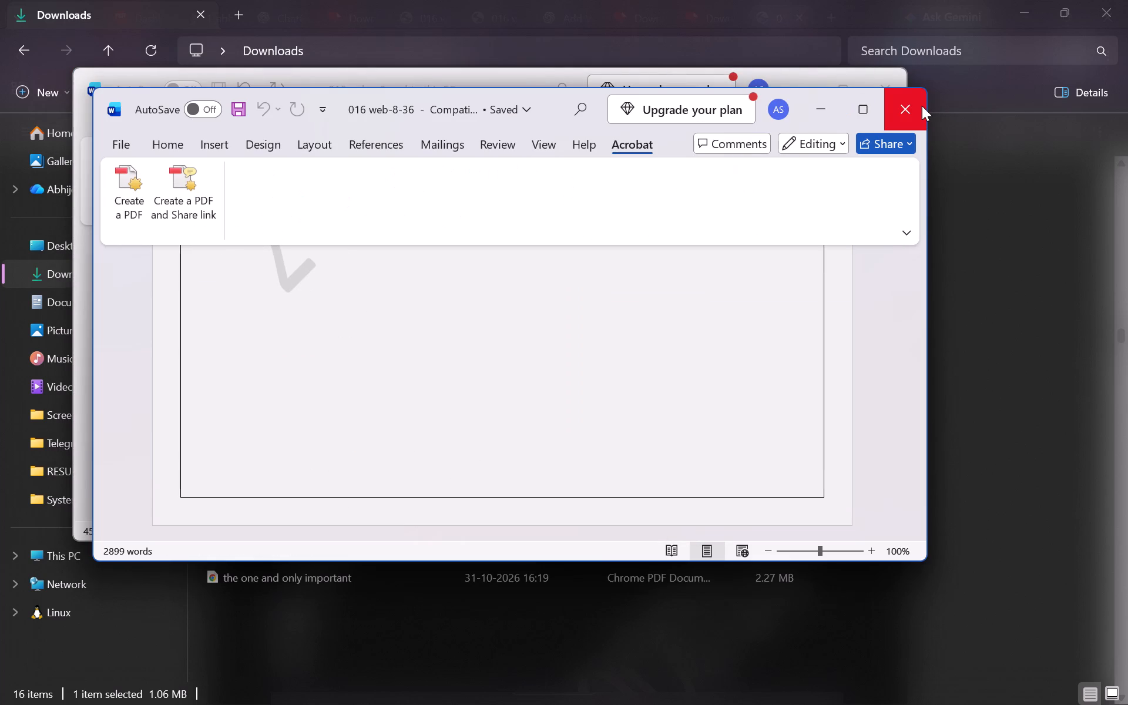
{"action": "left_click", "coordinate": [922, 106]}
Look through the remaining pages of the 016 web Word document and close it.
{"action": "scroll", "coordinate": [358, 401], "scroll_direction": "down", "scroll_amount": 4}
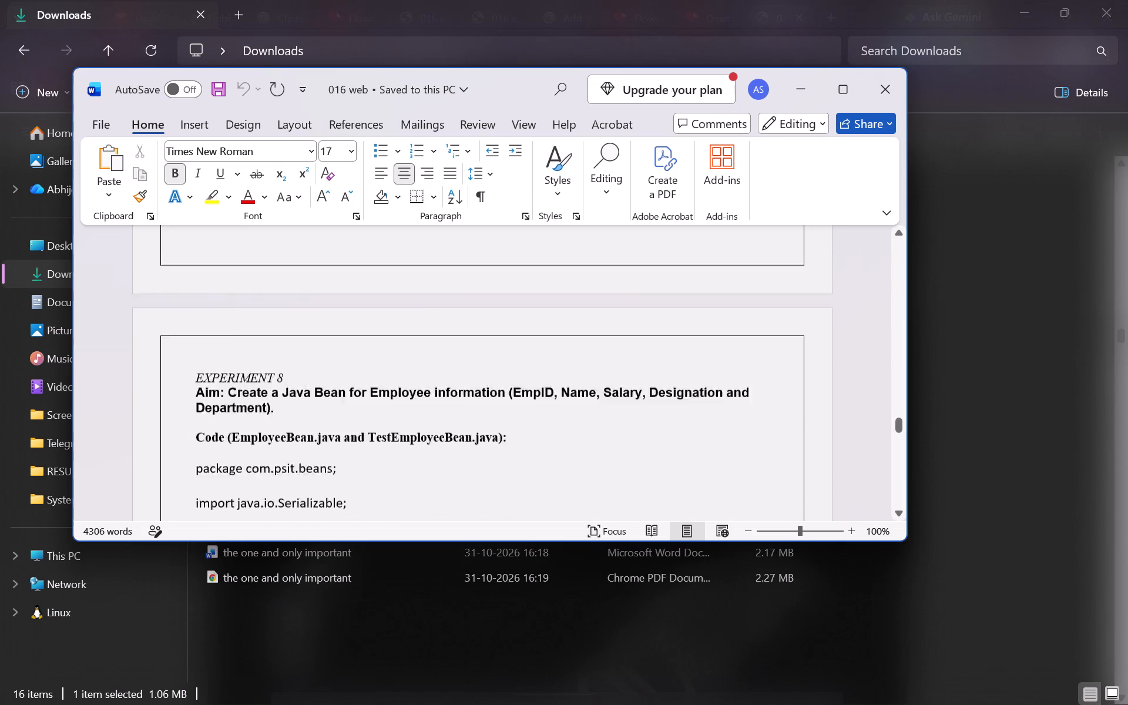
{"action": "scroll", "coordinate": [358, 401], "scroll_direction": "down", "scroll_amount": 6}
{"action": "left_click", "coordinate": [897, 95]}
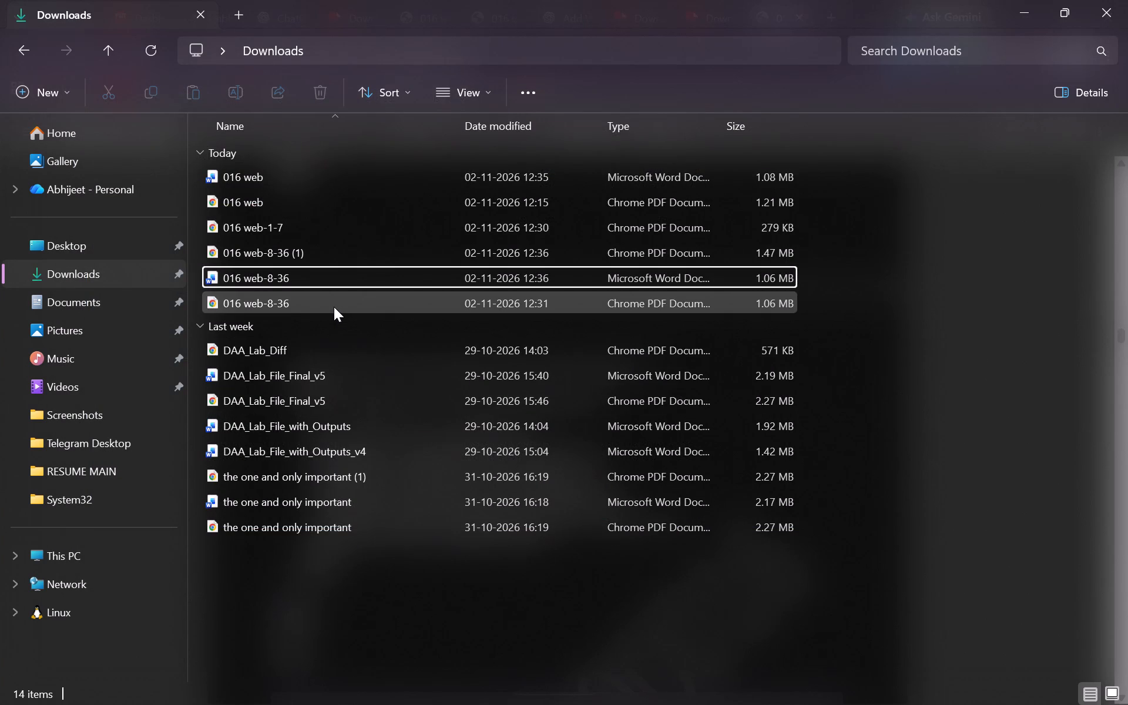
Open the original 016 web-8-36 PDF from Downloads, view its first pages, and close it.
{"action": "double_click", "coordinate": [334, 307]}
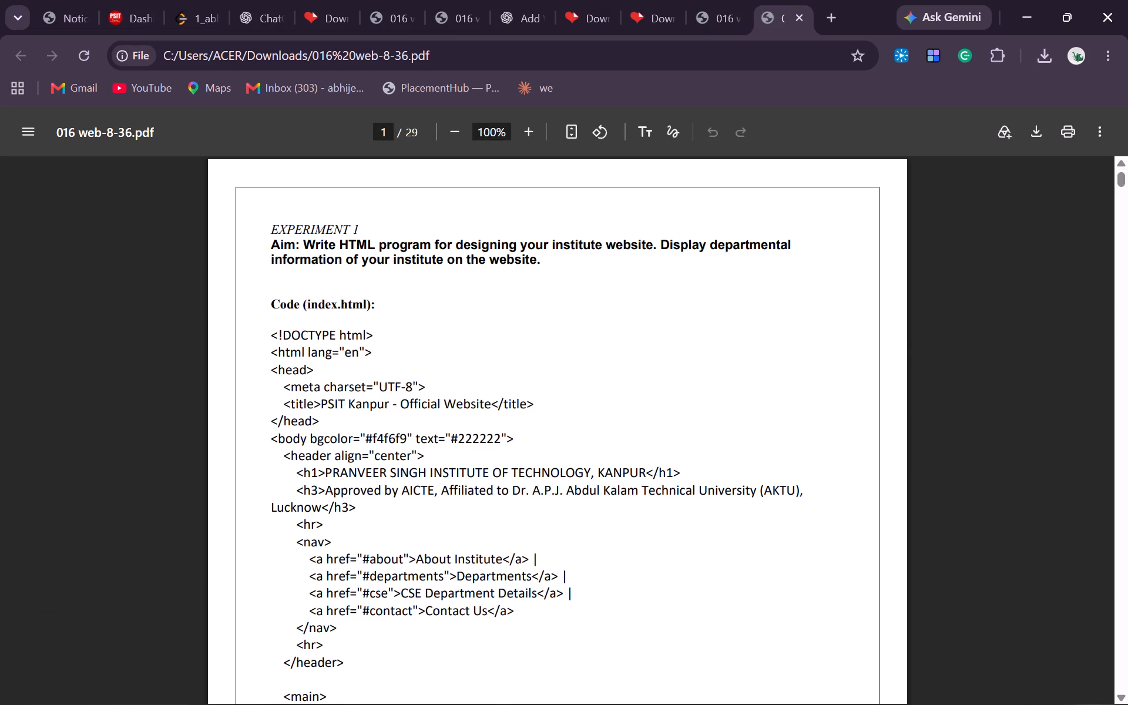
{"action": "scroll", "coordinate": [391, 415], "scroll_direction": "down", "scroll_amount": 13}
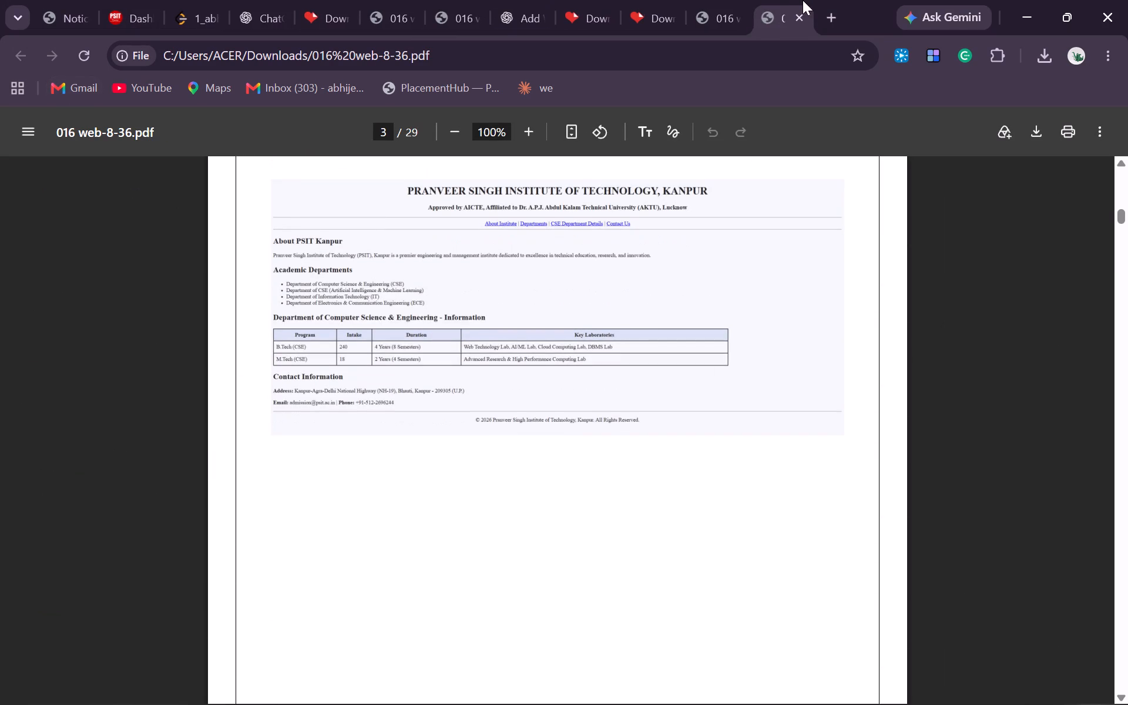
{"action": "left_click", "coordinate": [803, 15]}
Reopen the 016 web-8-36 (1) PDF from the recent downloads and check its watermarked pages.
{"action": "left_click", "coordinate": [720, 3]}
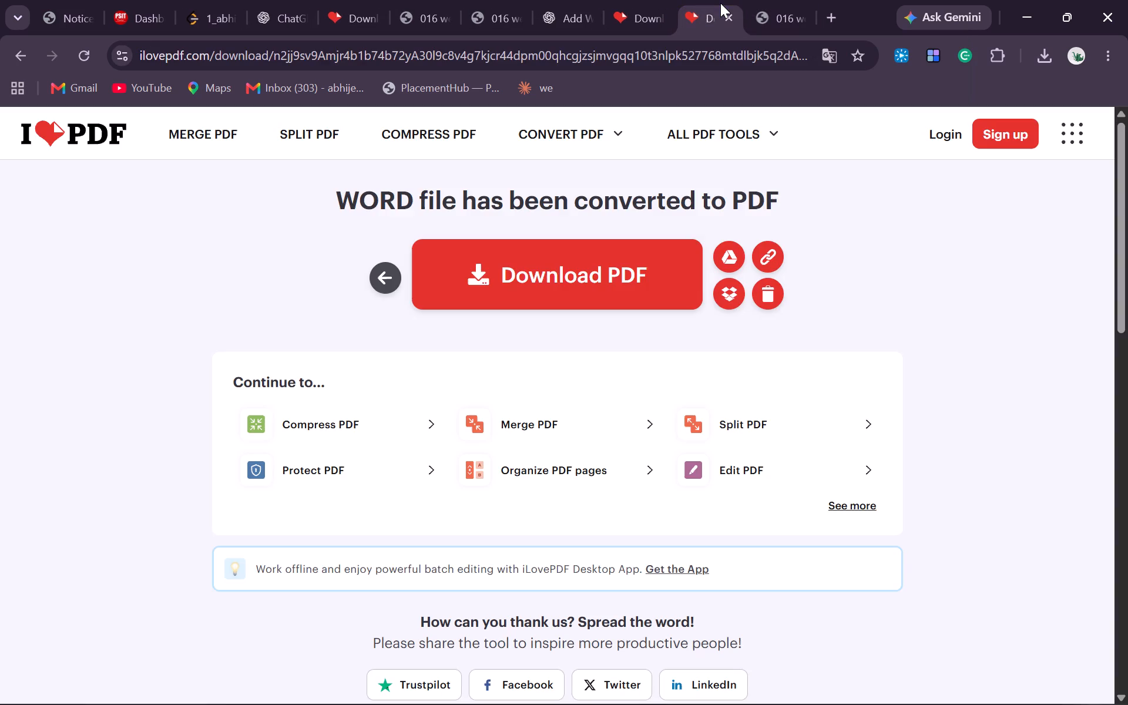
{"action": "left_click", "coordinate": [1040, 43]}
{"action": "double_click", "coordinate": [874, 129]}
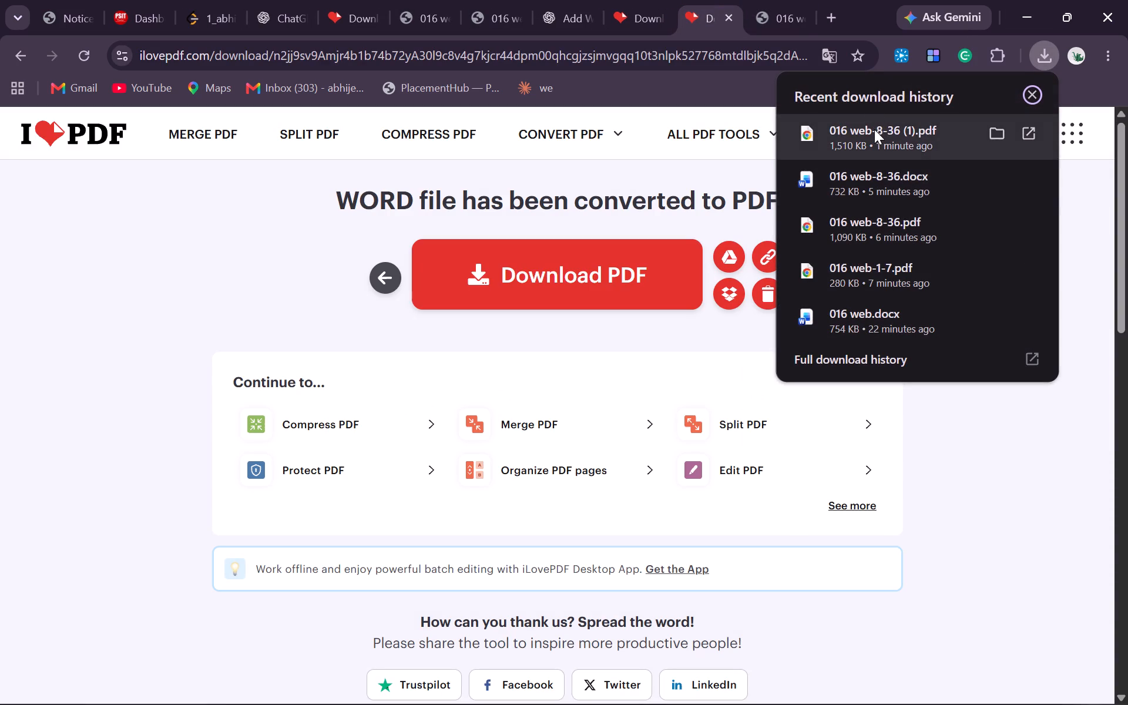
{"action": "scroll", "coordinate": [576, 418], "scroll_direction": "down", "scroll_amount": 16}
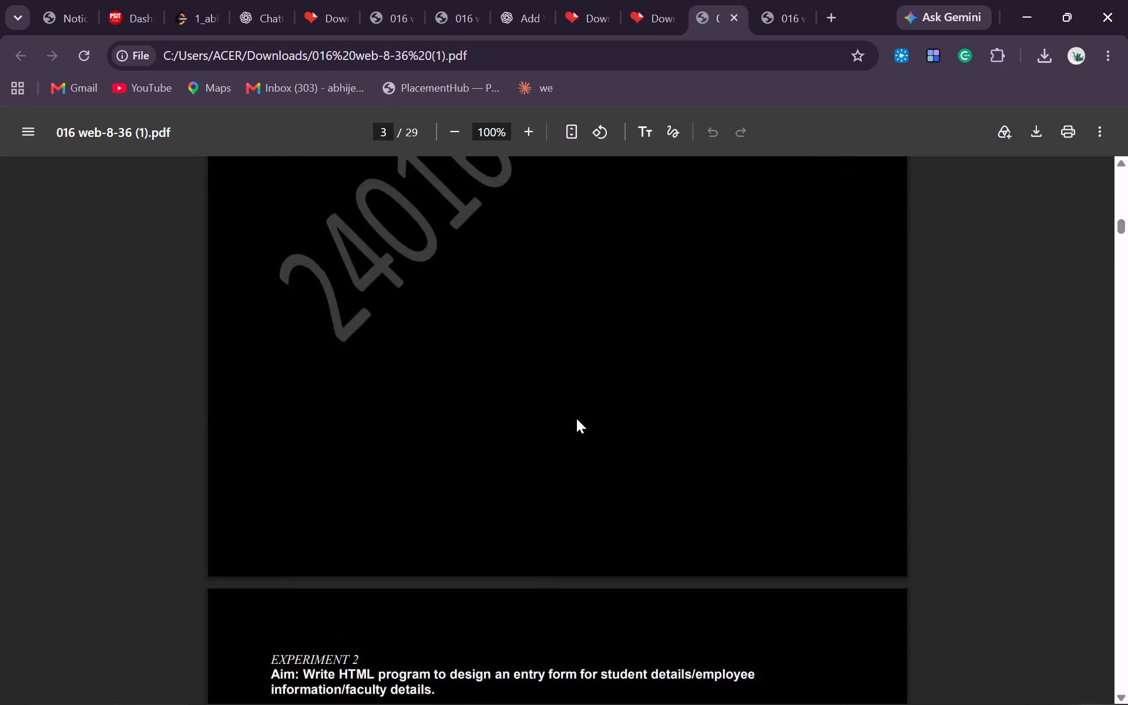
{"action": "scroll", "coordinate": [557, 386], "scroll_direction": "down", "scroll_amount": 19}
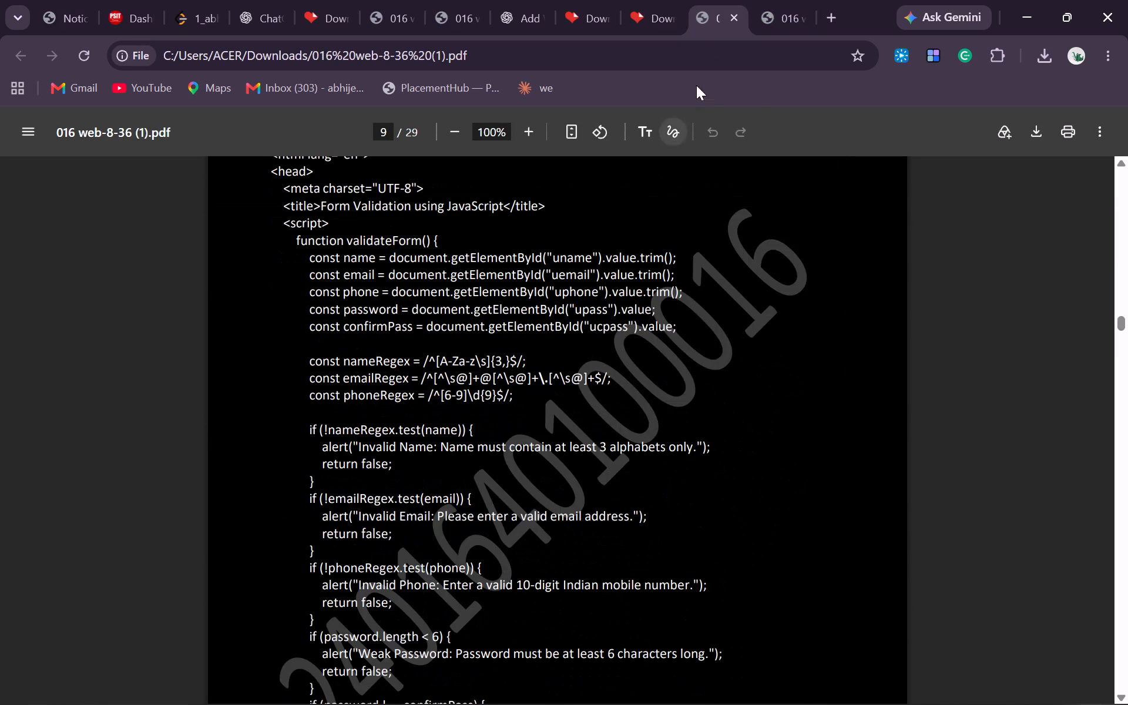
Move the 016 web-8-36 (1) PDF's browser tab beside the other 016 web PDF tabs.
{"action": "left_click_drag", "start_coordinate": [723, 1], "coordinate": [471, 330]}
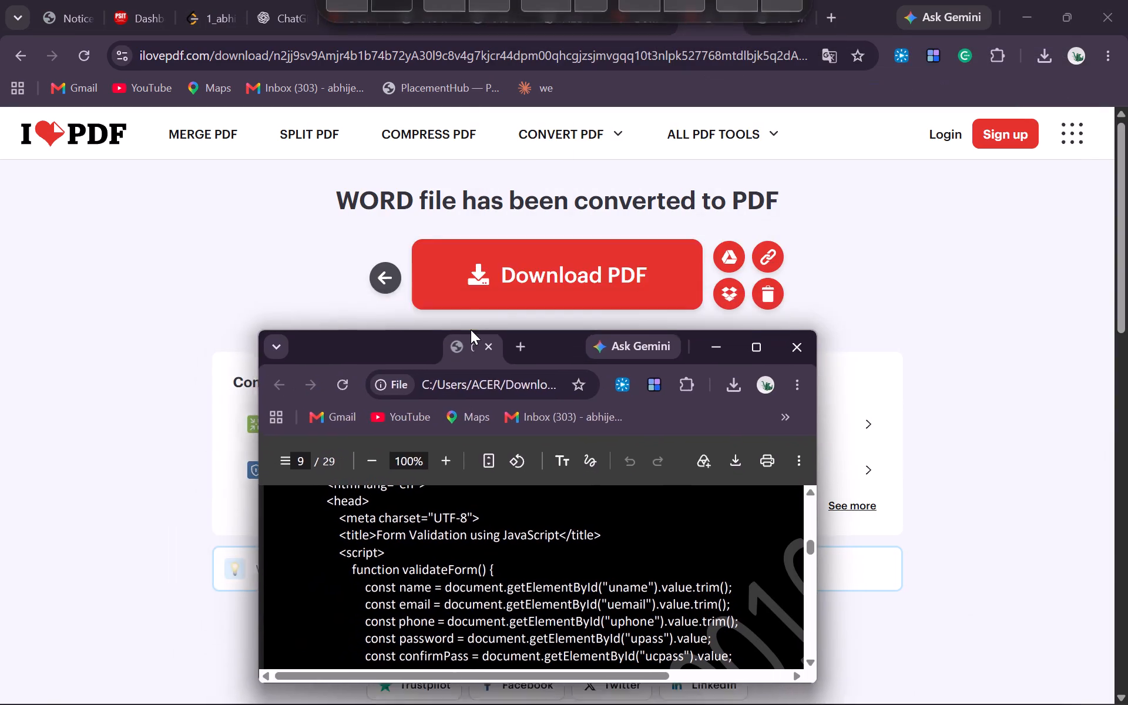
{"action": "left_click_drag", "start_coordinate": [471, 330], "coordinate": [538, 6]}
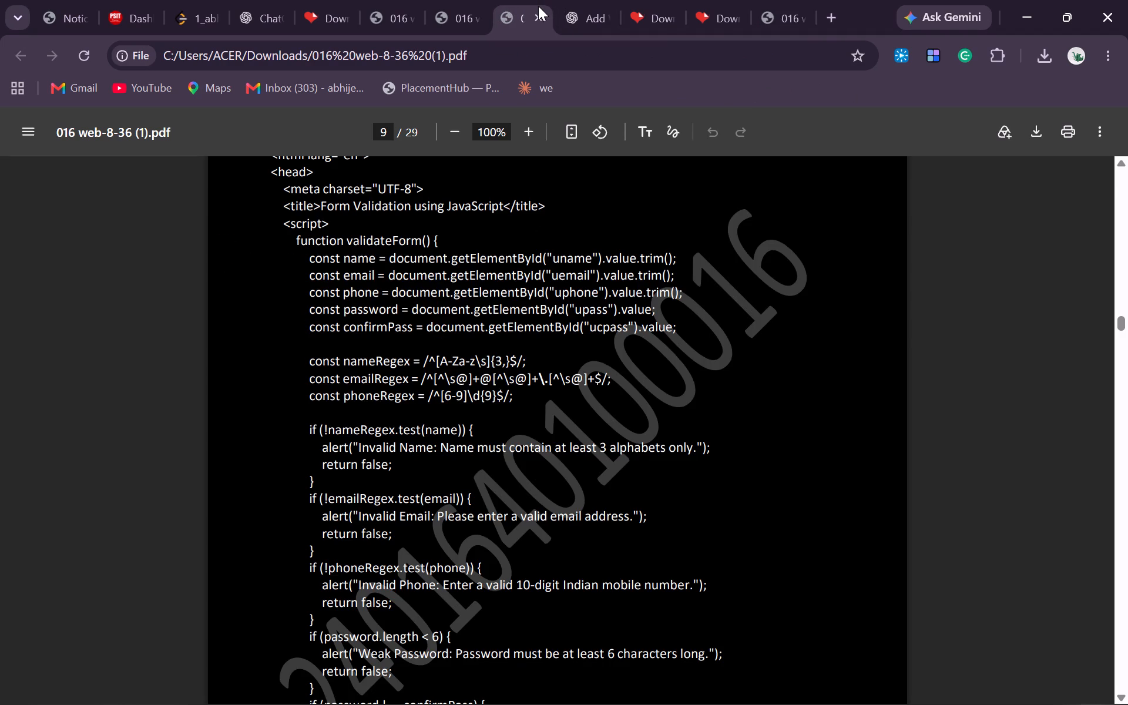
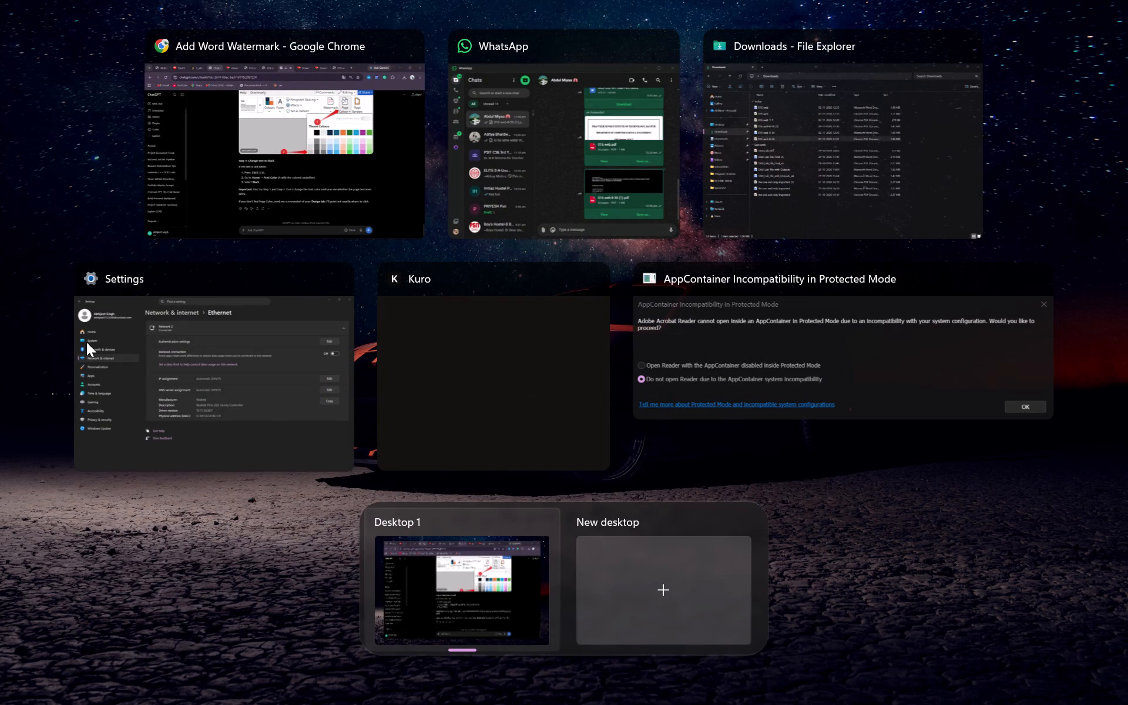
Open the 016 web-8-36 Word document from the Downloads folder and maximize its window.
{"action": "left_click", "coordinate": [866, 212]}
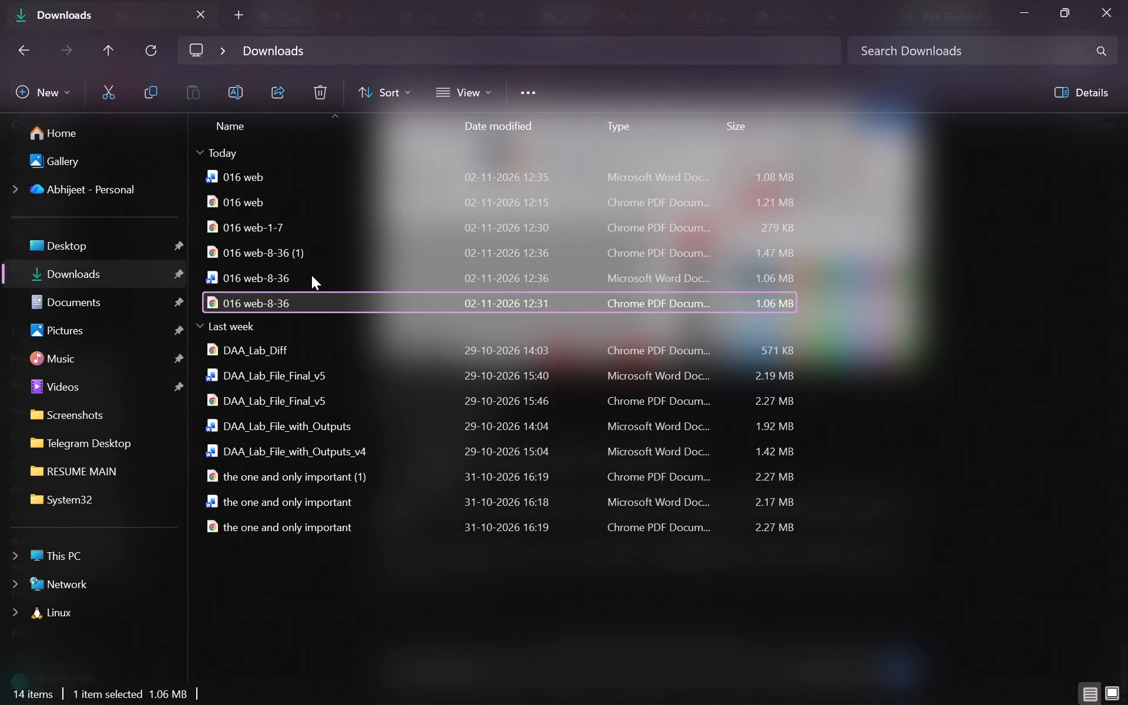
{"action": "double_click", "coordinate": [311, 275]}
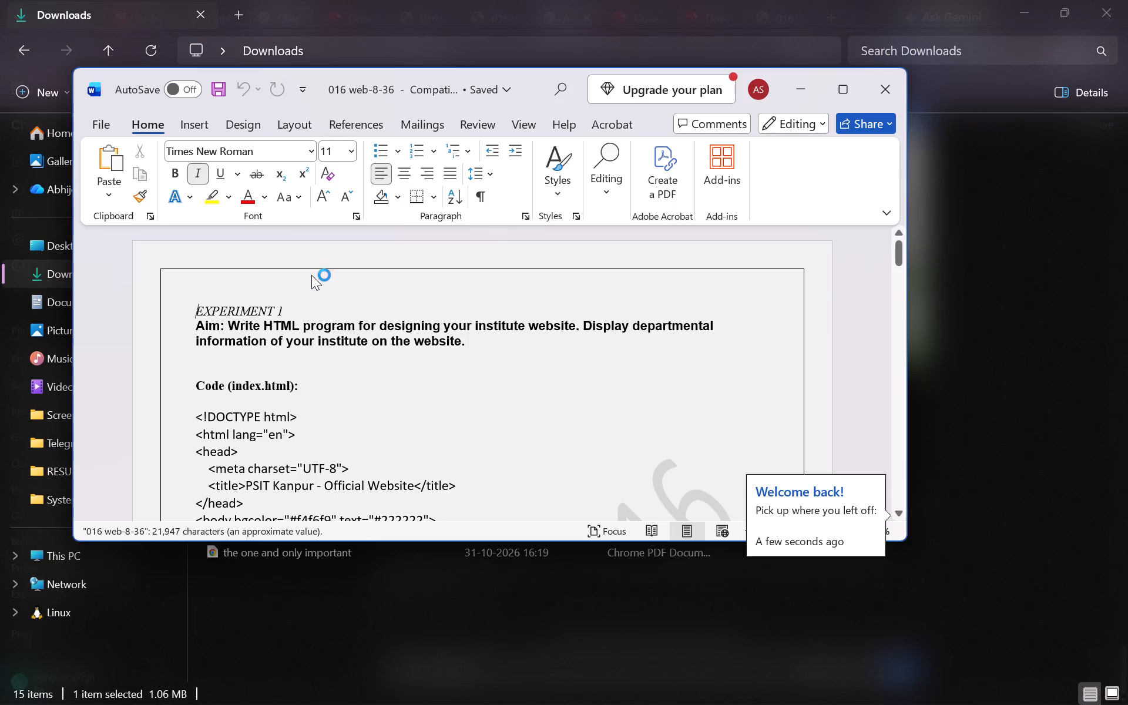
{"action": "left_click", "coordinate": [844, 84]}
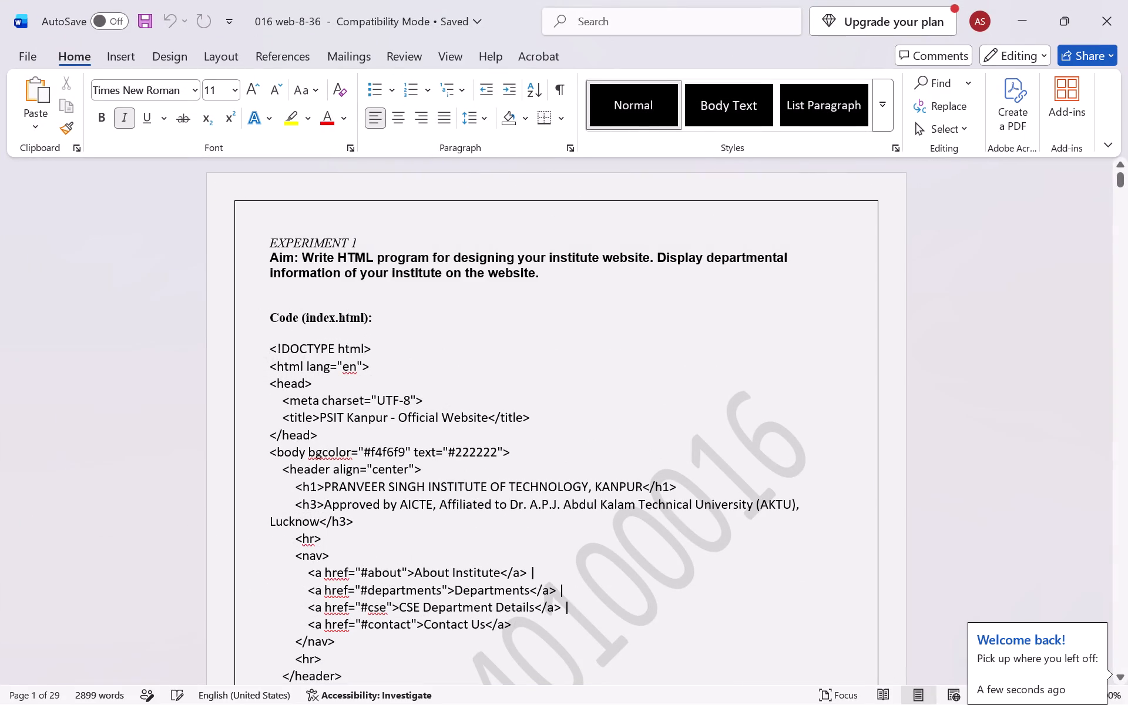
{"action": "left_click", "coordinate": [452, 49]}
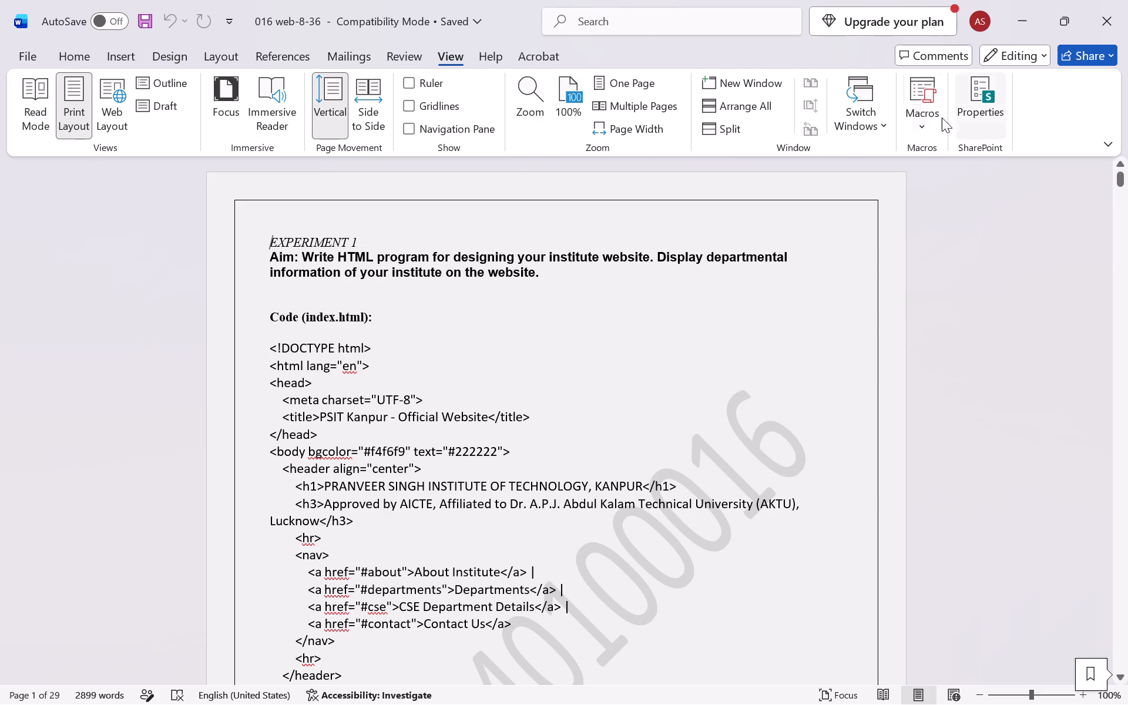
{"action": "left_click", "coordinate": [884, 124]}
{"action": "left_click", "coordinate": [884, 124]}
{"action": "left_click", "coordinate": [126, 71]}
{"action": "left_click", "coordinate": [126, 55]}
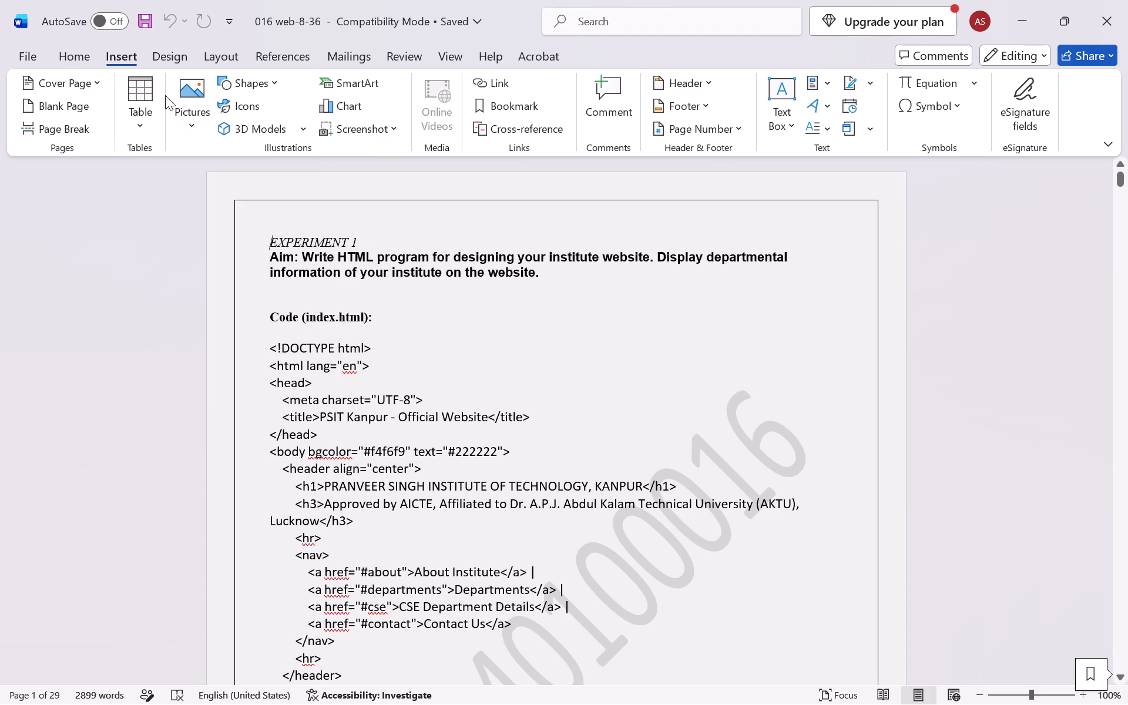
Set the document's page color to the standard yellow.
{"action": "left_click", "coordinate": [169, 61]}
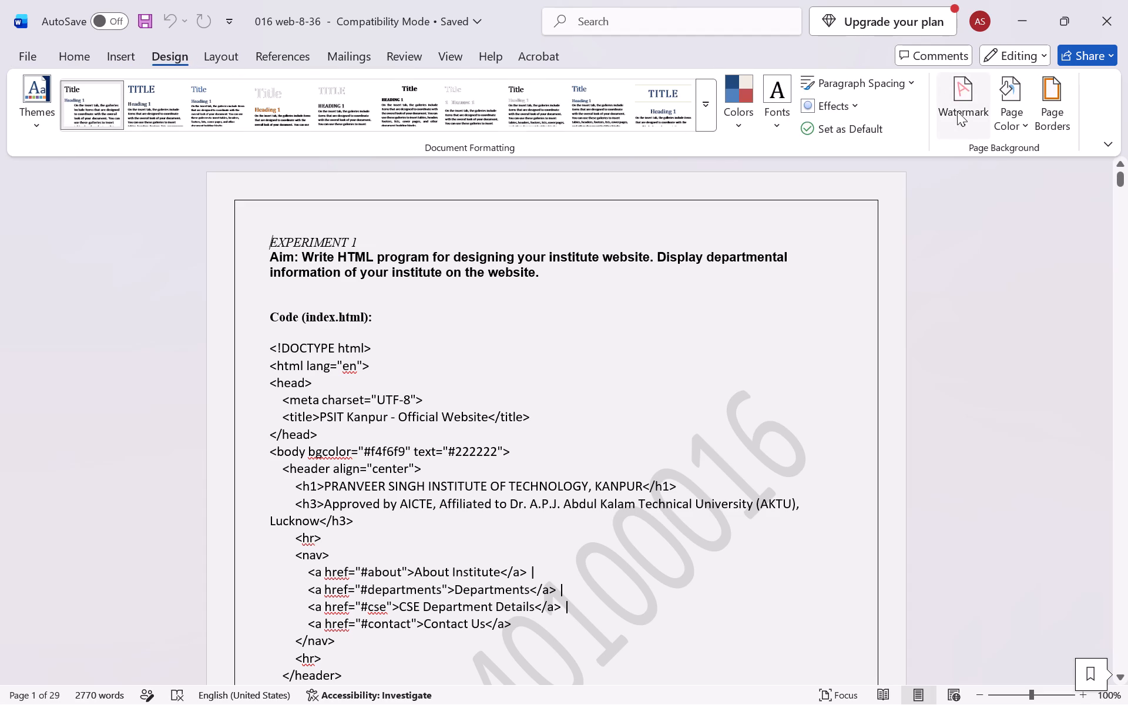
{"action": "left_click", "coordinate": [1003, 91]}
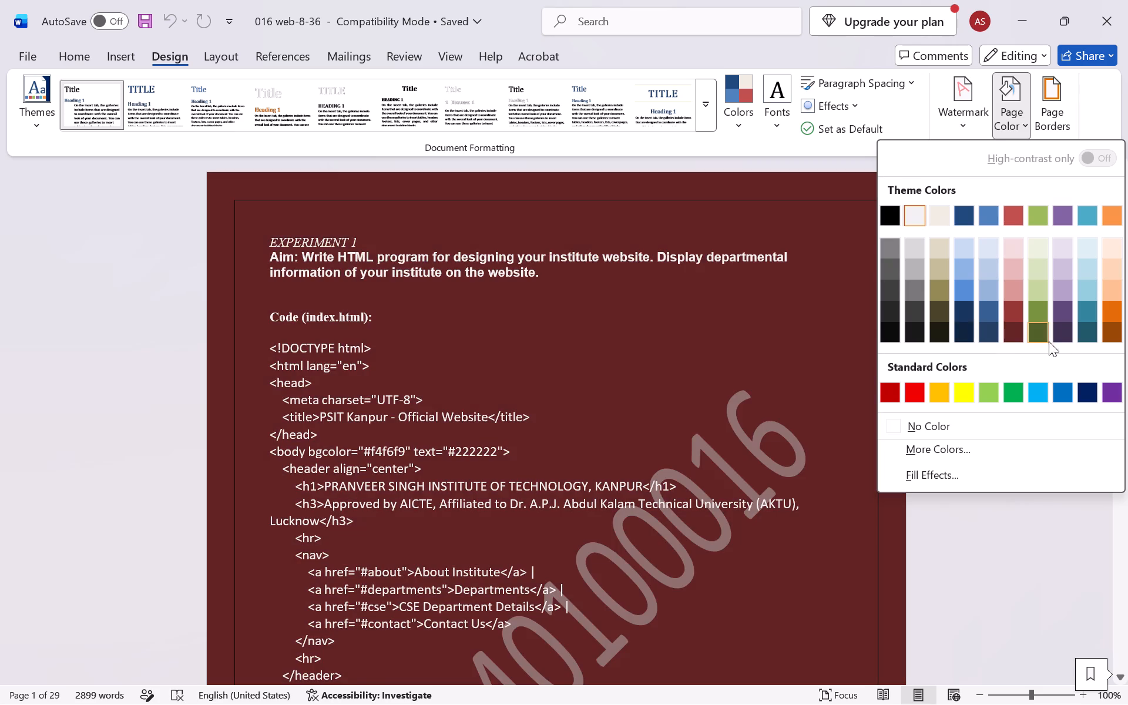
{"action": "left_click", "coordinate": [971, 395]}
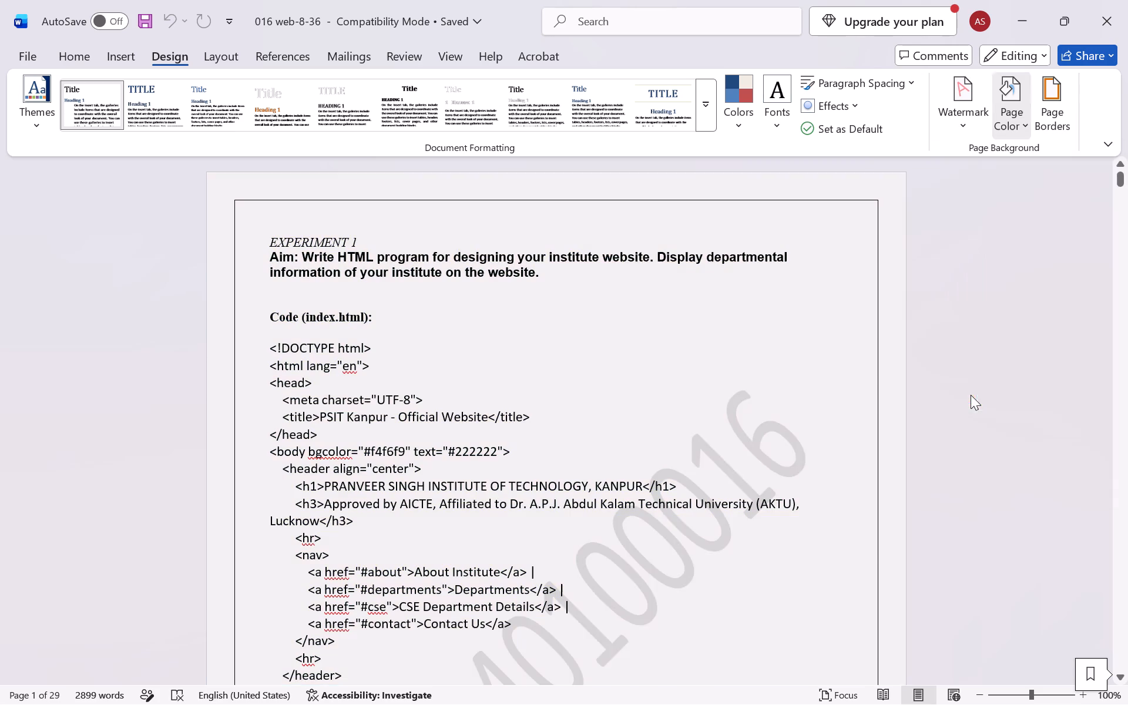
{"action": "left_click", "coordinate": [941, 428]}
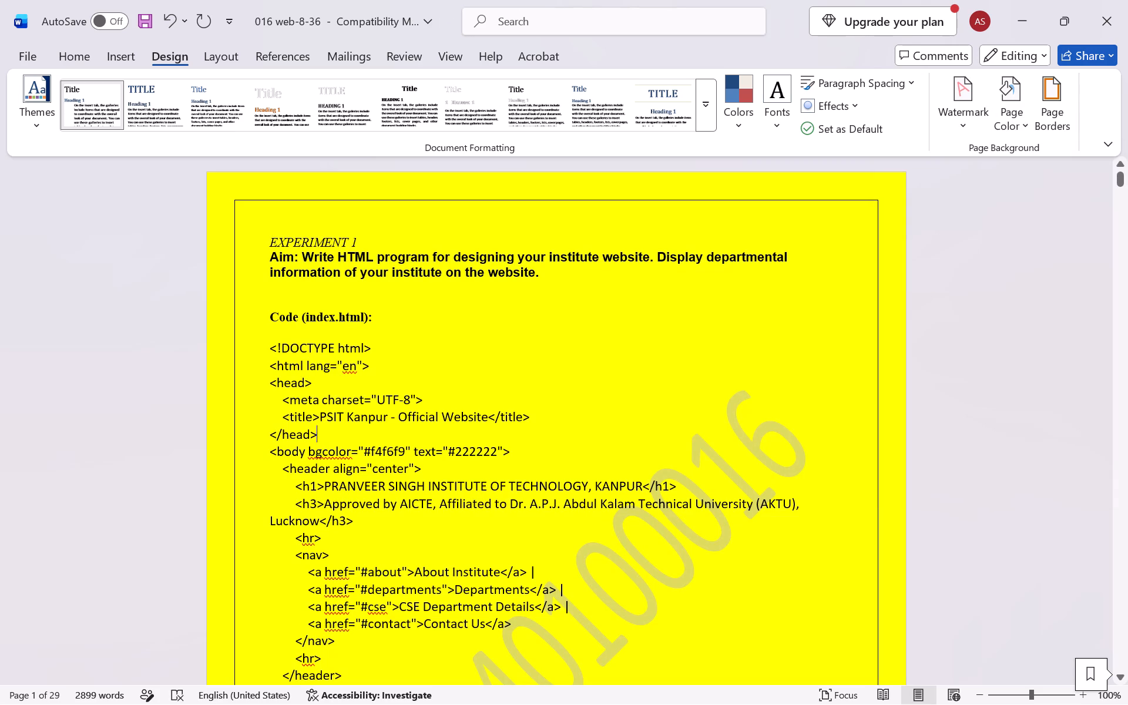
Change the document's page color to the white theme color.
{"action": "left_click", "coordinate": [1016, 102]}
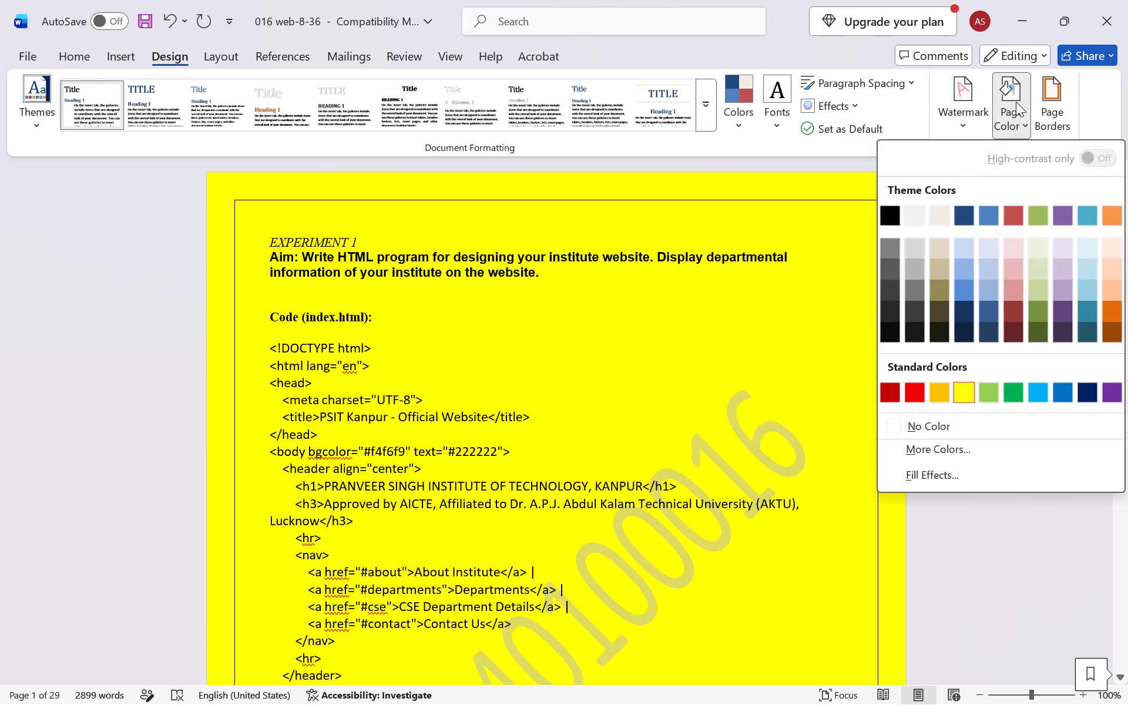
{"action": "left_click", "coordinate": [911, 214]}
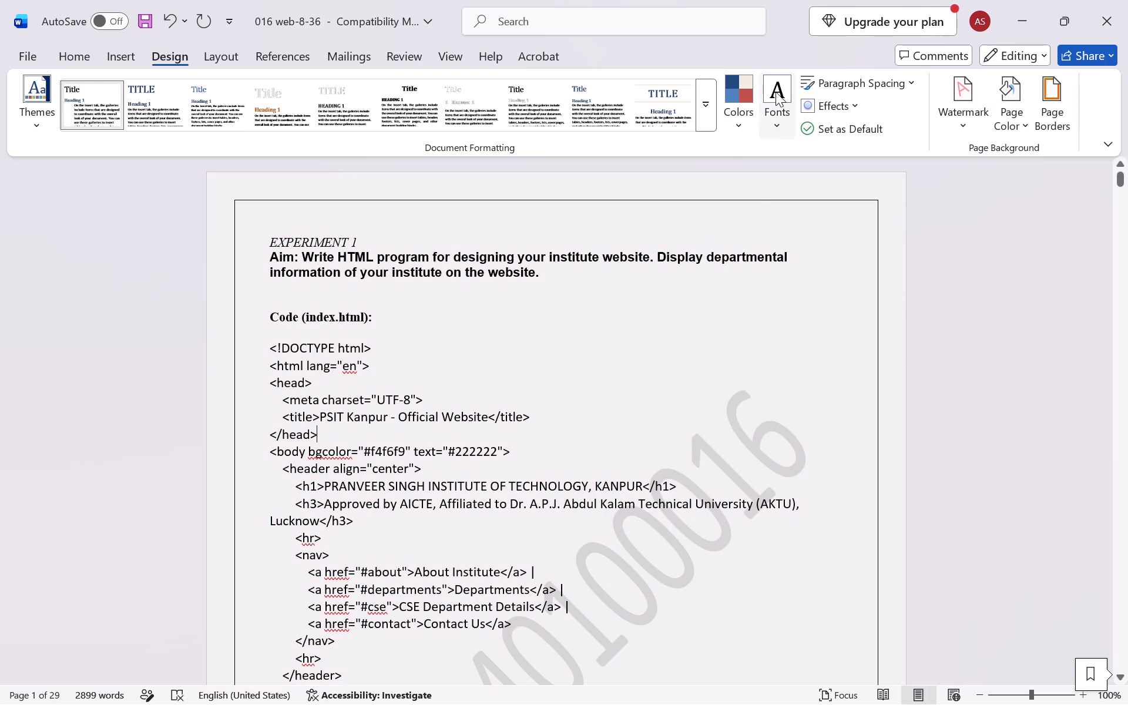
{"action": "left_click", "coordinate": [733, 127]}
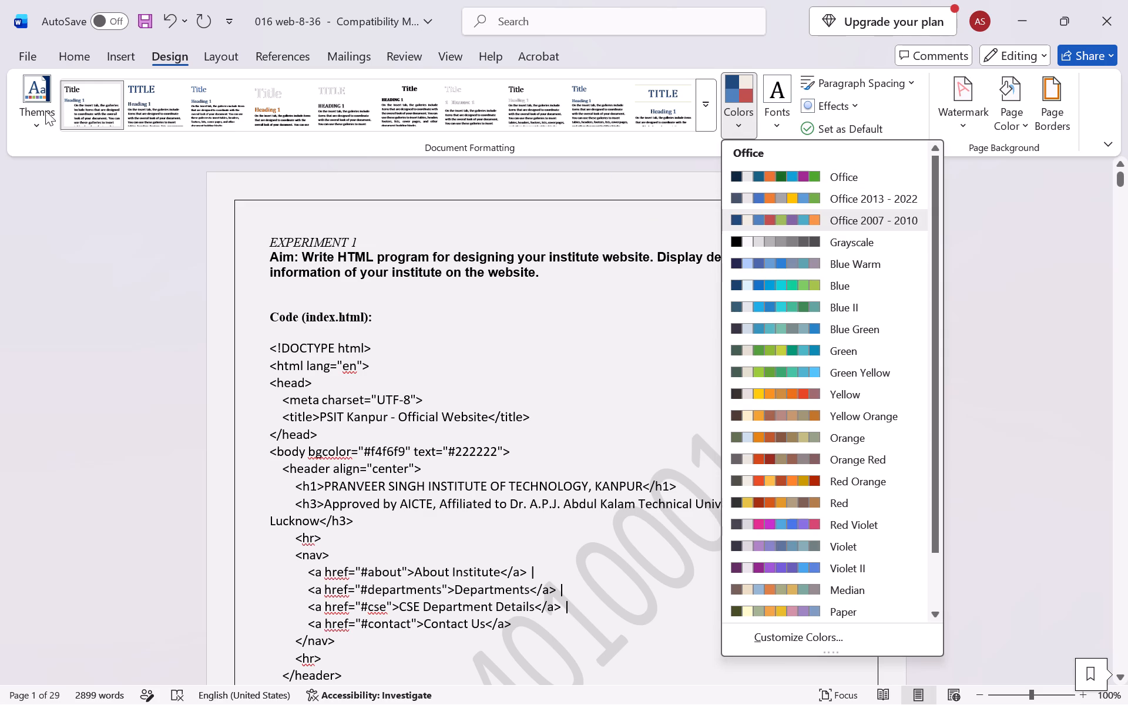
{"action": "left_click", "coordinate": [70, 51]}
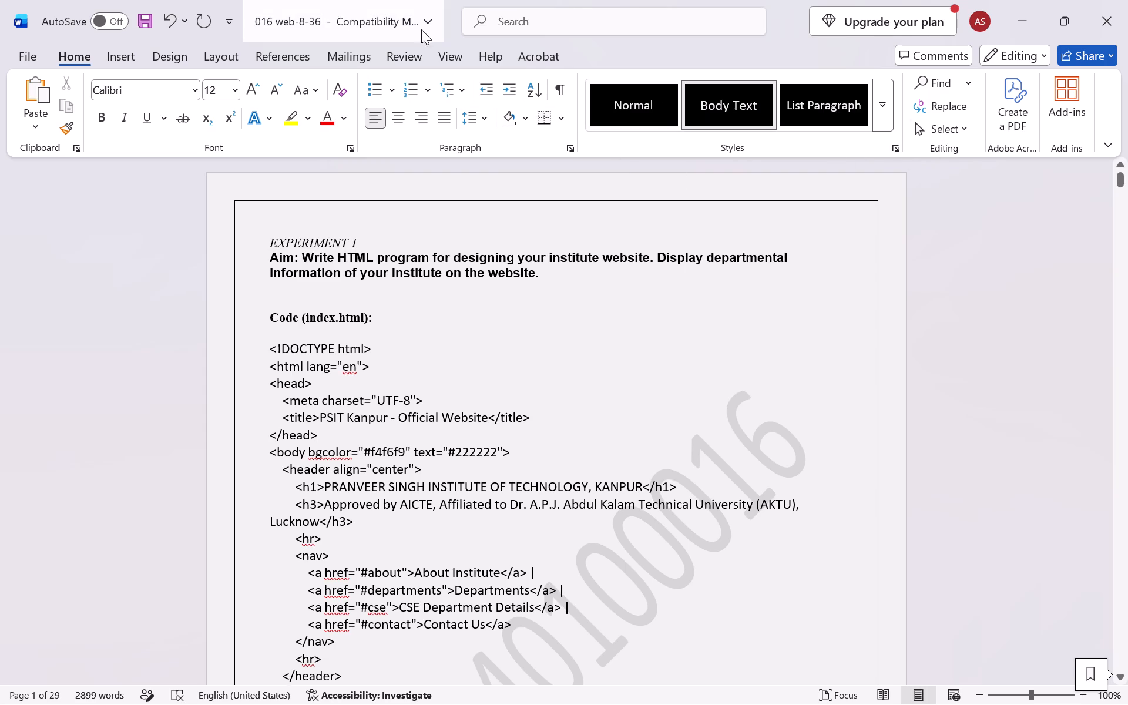
Set the document's page color to the black theme color and look over the following pages.
{"action": "left_click", "coordinate": [159, 51]}
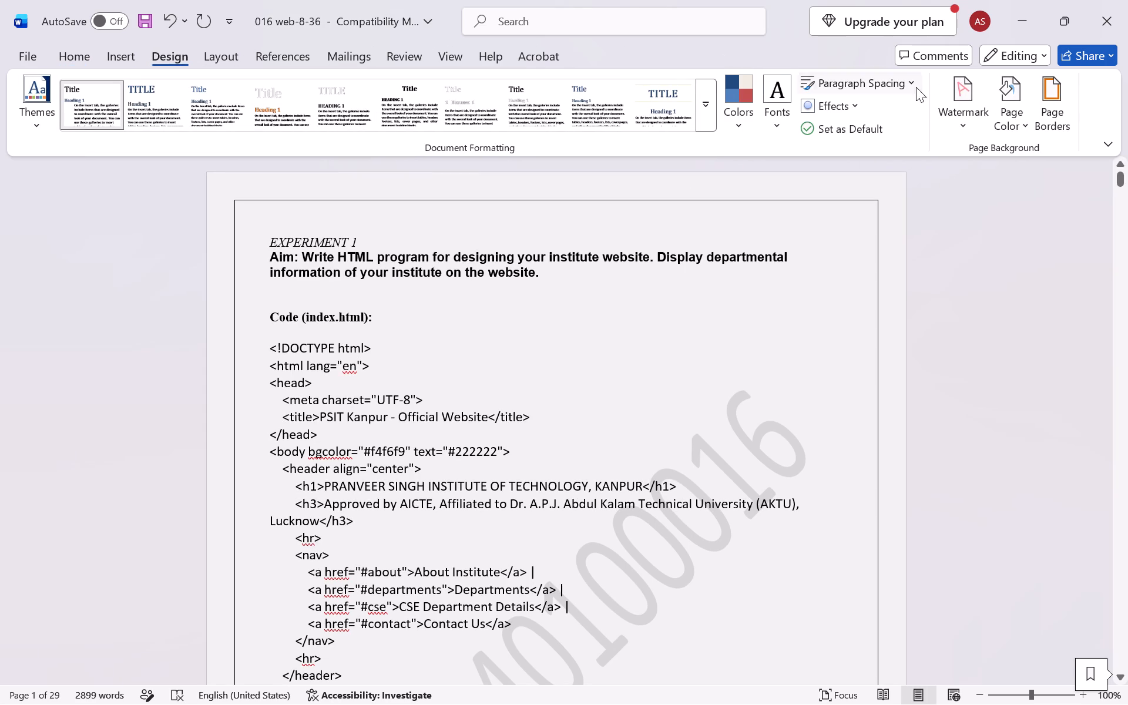
{"action": "left_click", "coordinate": [1002, 113]}
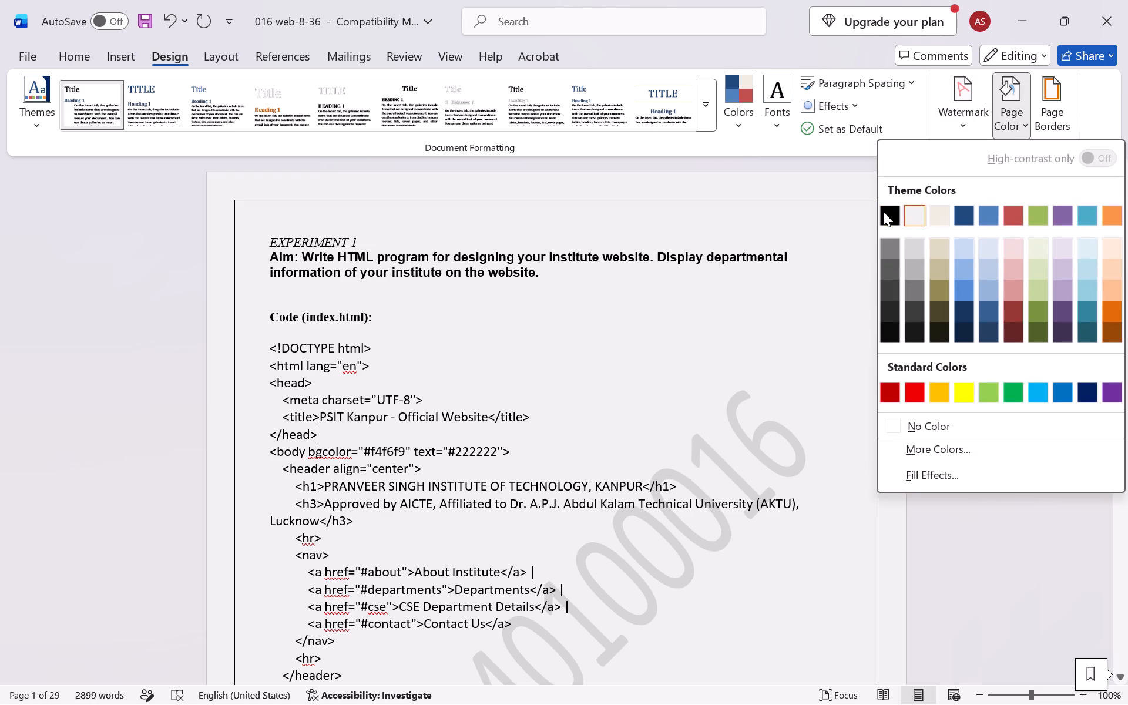
{"action": "left_click", "coordinate": [891, 211]}
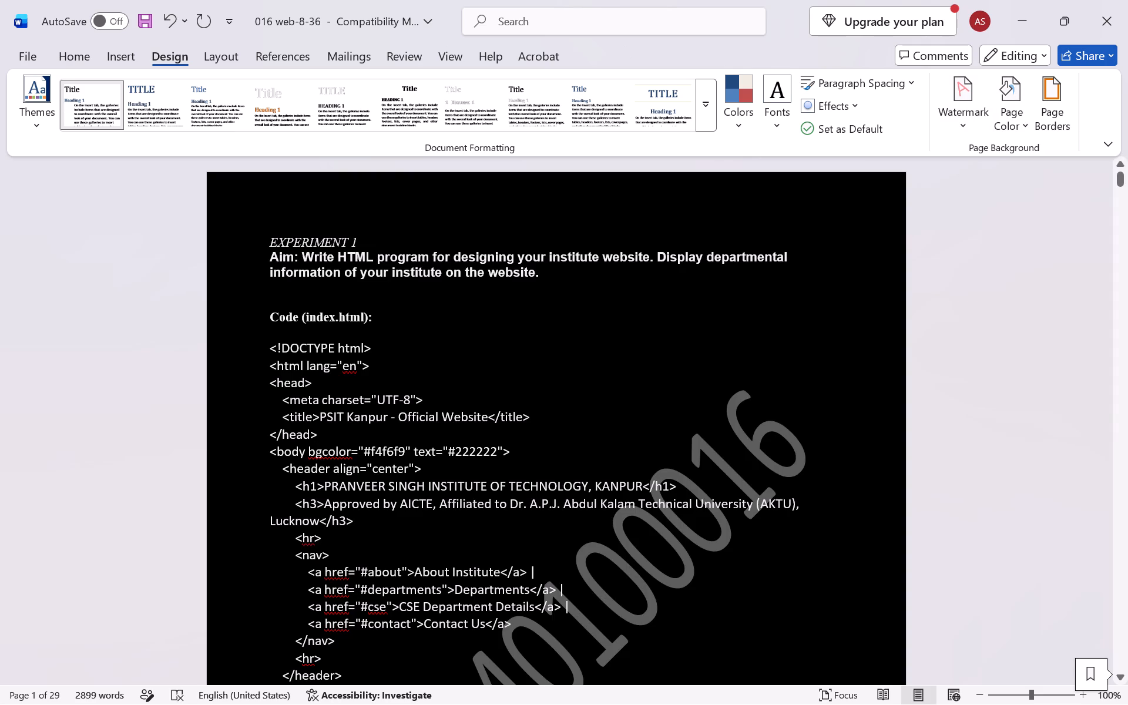
{"action": "scroll", "coordinate": [568, 432], "scroll_direction": "down", "scroll_amount": 8}
{"action": "scroll", "coordinate": [568, 432], "scroll_direction": "down", "scroll_amount": 20}
{"action": "scroll", "coordinate": [568, 432], "scroll_direction": "down", "scroll_amount": 9}
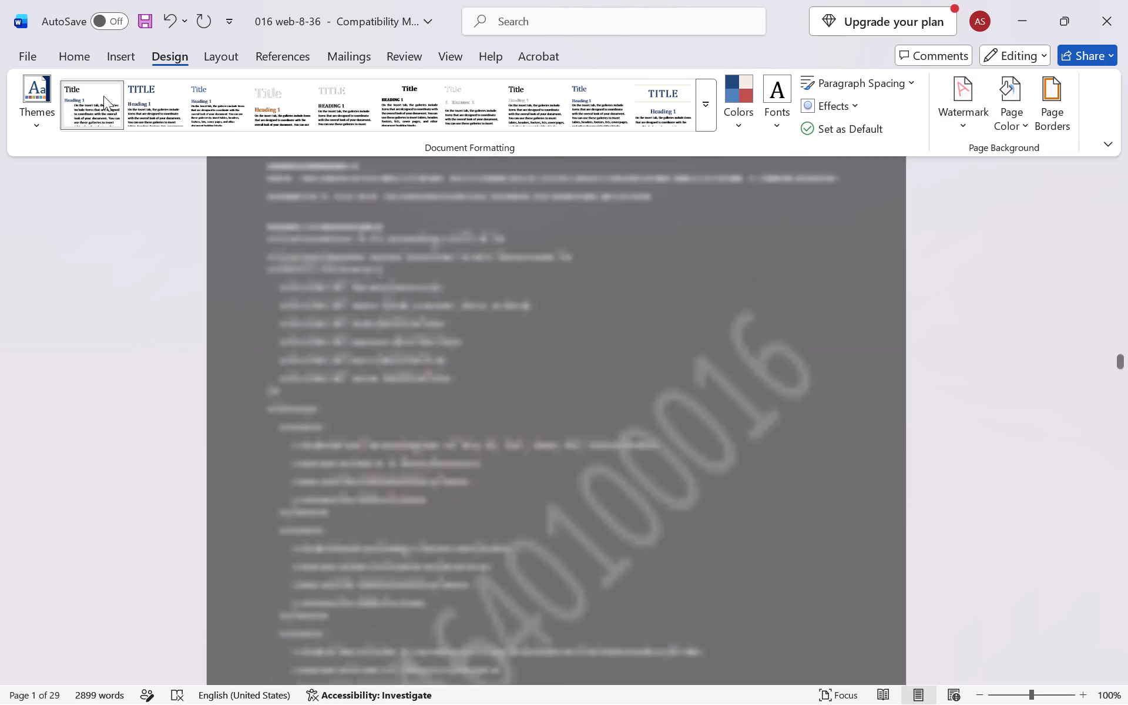
{"action": "scroll", "coordinate": [94, 83], "scroll_direction": "down", "scroll_amount": 10}
Save a copy of the document in Downloads as a Word document named "ek h file".
{"action": "left_click", "coordinate": [15, 61]}
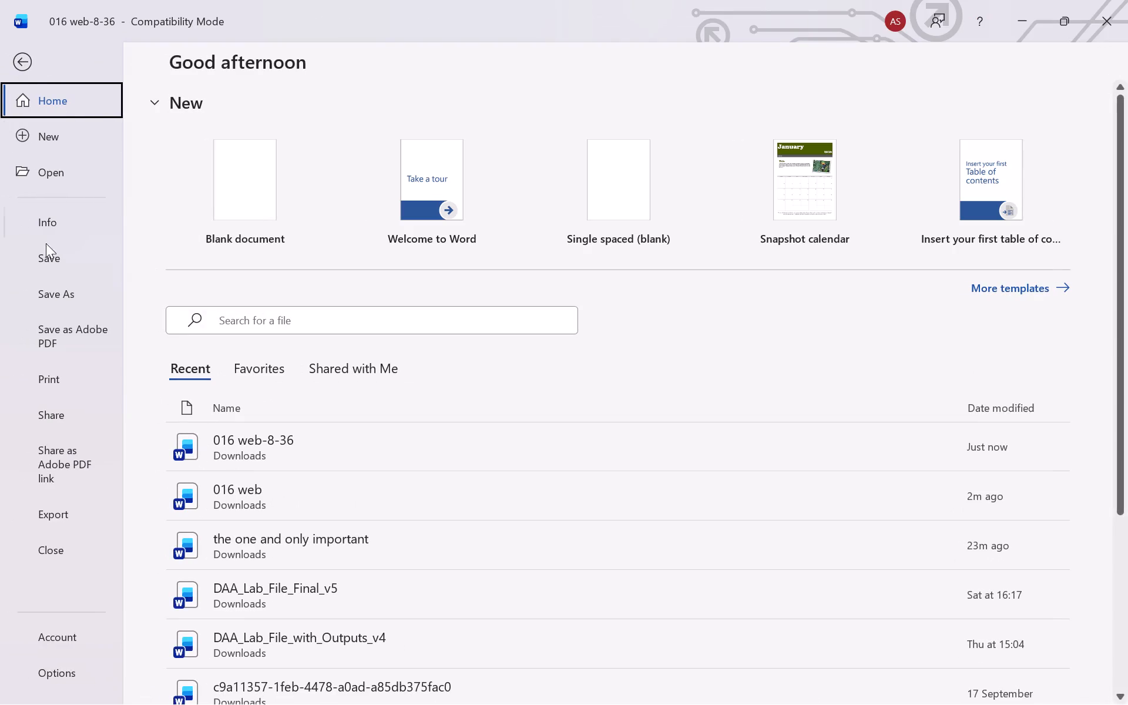
{"action": "left_click", "coordinate": [61, 292]}
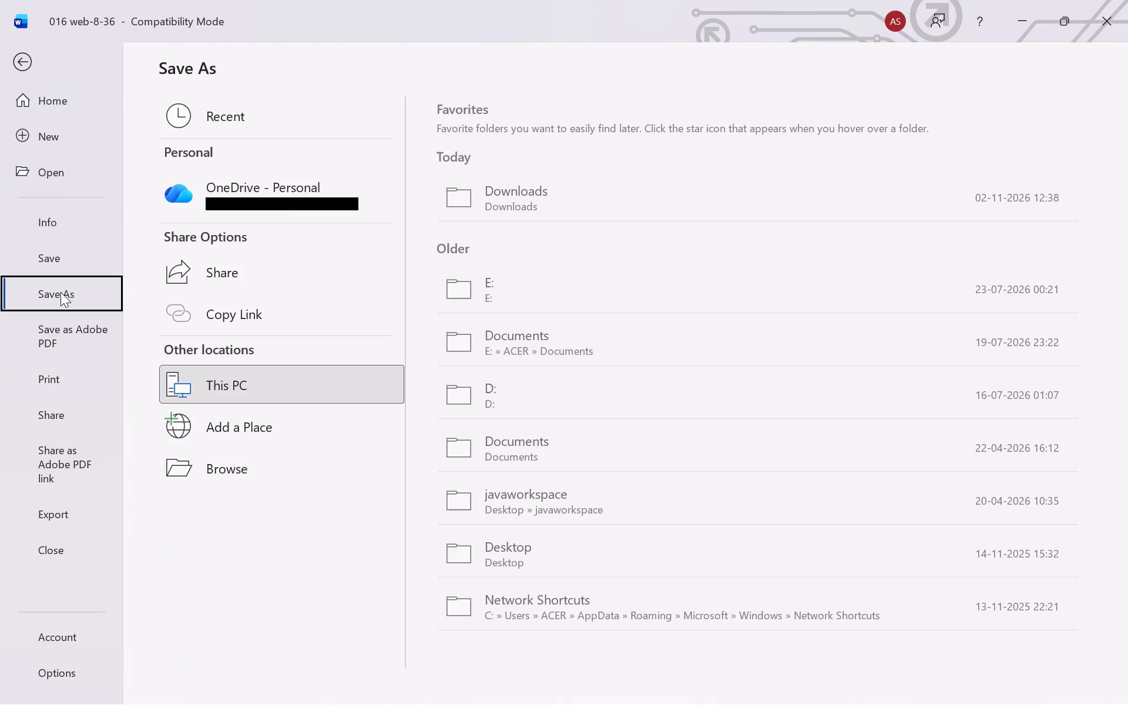
{"action": "left_click", "coordinate": [289, 465]}
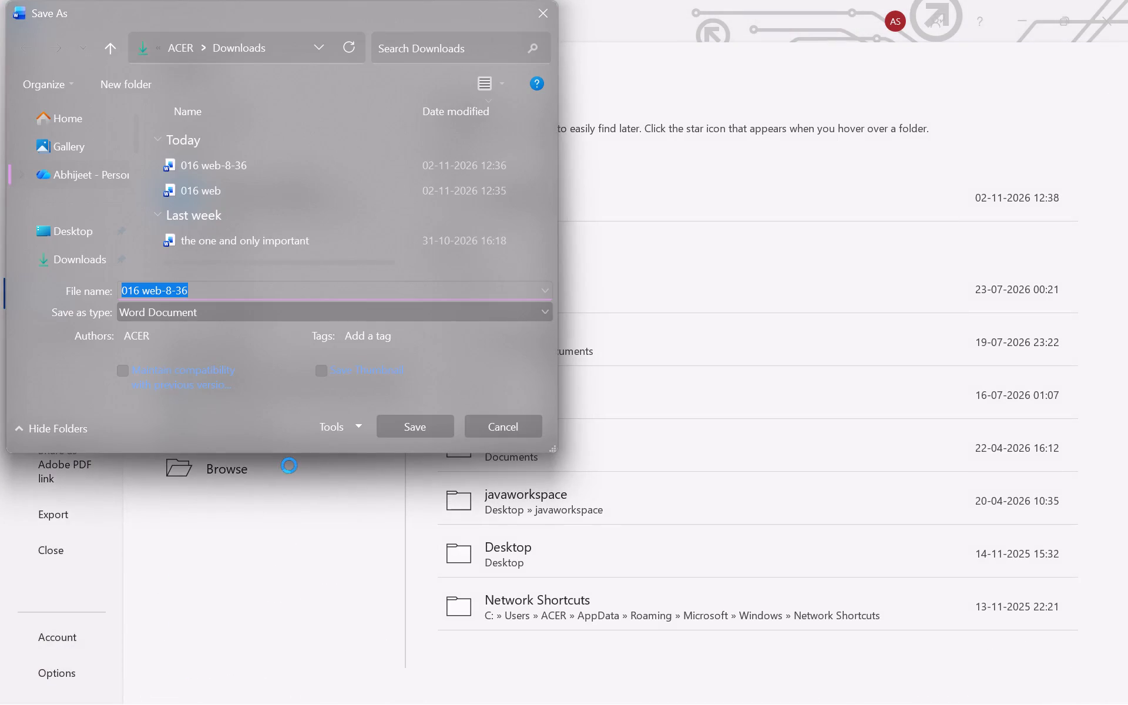
{"action": "key", "text": "BackSpace"}
{"action": "key", "text": "w"}
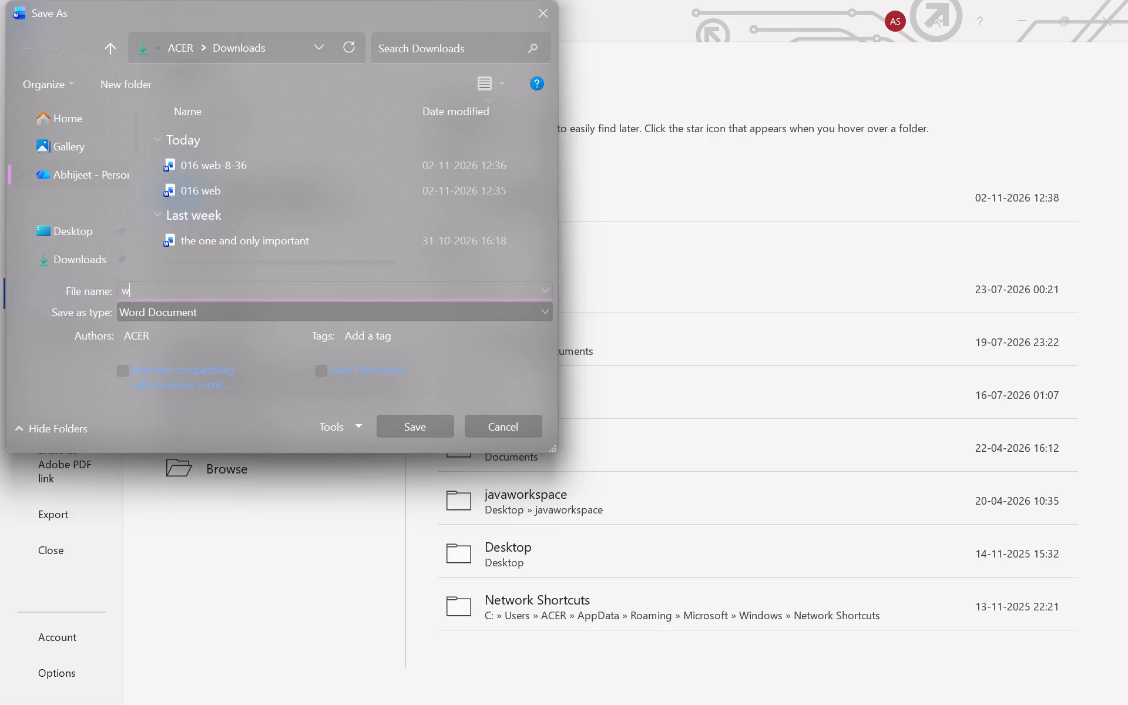
{"action": "key", "text": "BackSpace"}
{"action": "type", "text": "ek h"}
{"action": "key", "text": "space"}
{"action": "type", "text": "file"}
{"action": "key", "text": "Return"}
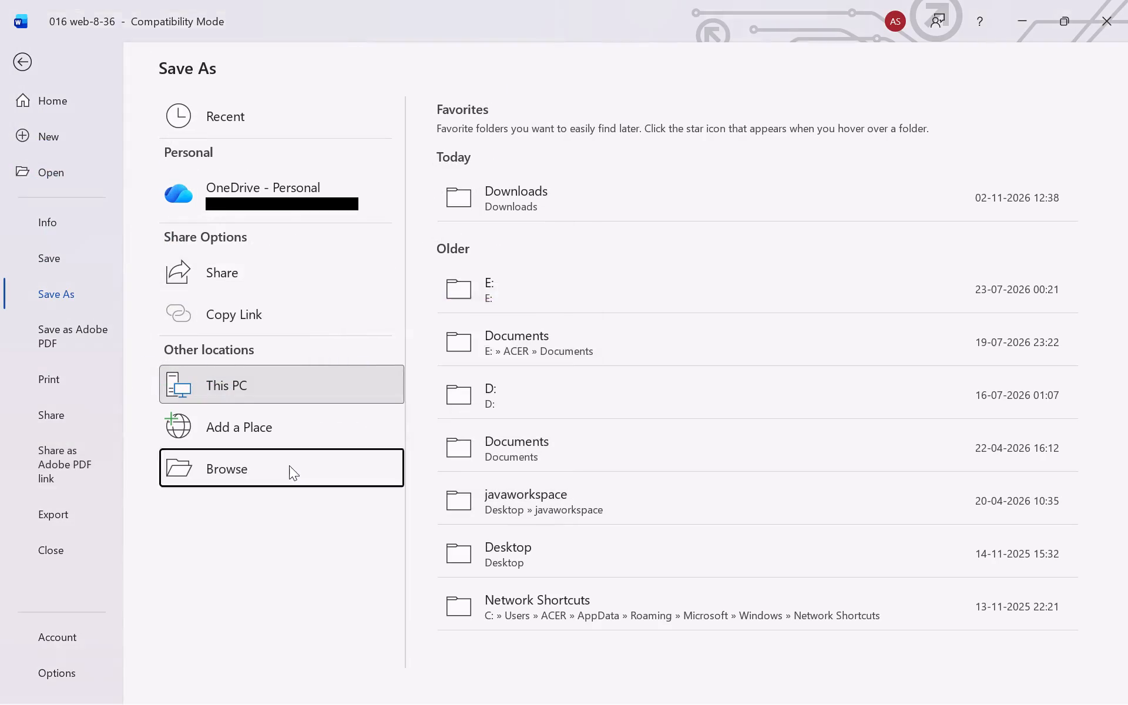
{"action": "left_click", "coordinate": [635, 397]}
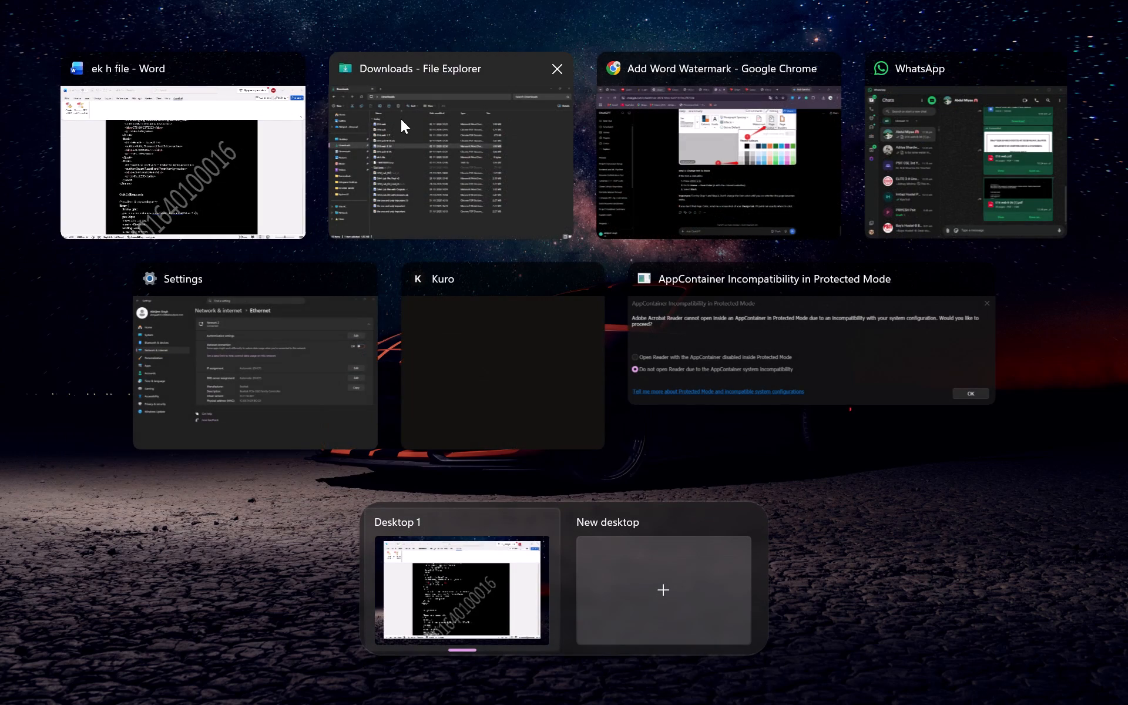
Switch to Chrome and load ek h file.docx from Downloads into iLovePDF's Word to PDF converter.
{"action": "left_click", "coordinate": [778, 193]}
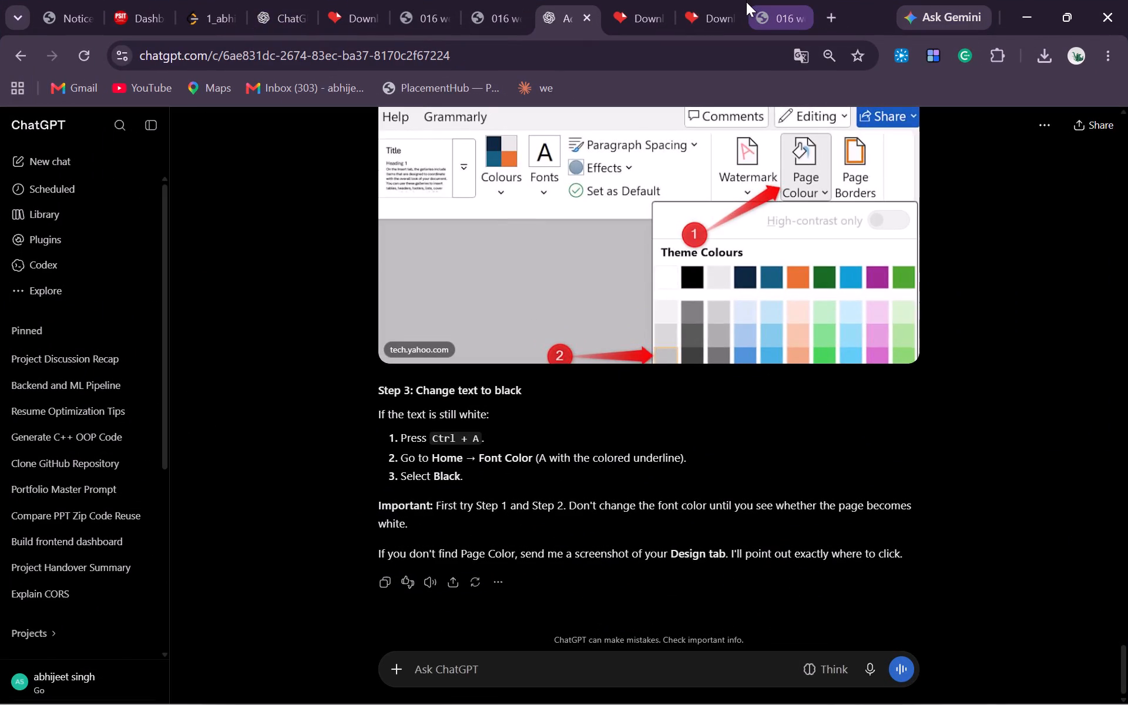
{"action": "left_click", "coordinate": [644, 0]}
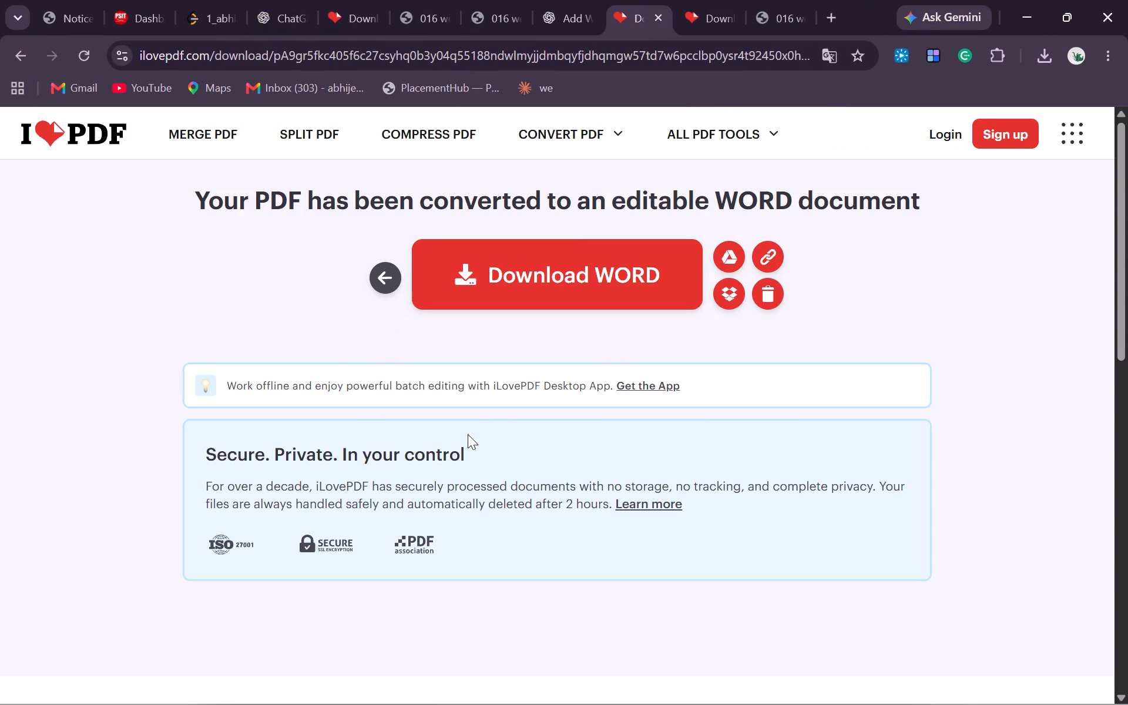
{"action": "scroll", "coordinate": [468, 434], "scroll_direction": "right", "scroll_amount": 10}
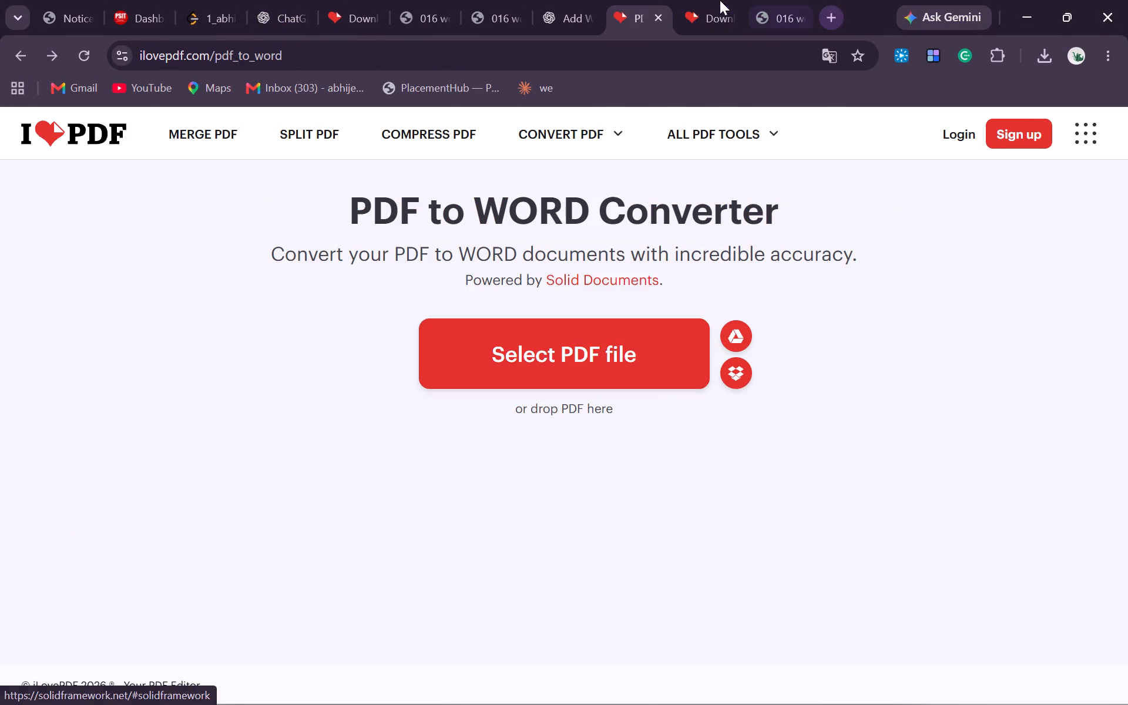
{"action": "left_click", "coordinate": [713, 0]}
{"action": "scroll", "coordinate": [445, 258], "scroll_direction": "right", "scroll_amount": 7}
{"action": "left_click", "coordinate": [488, 330]}
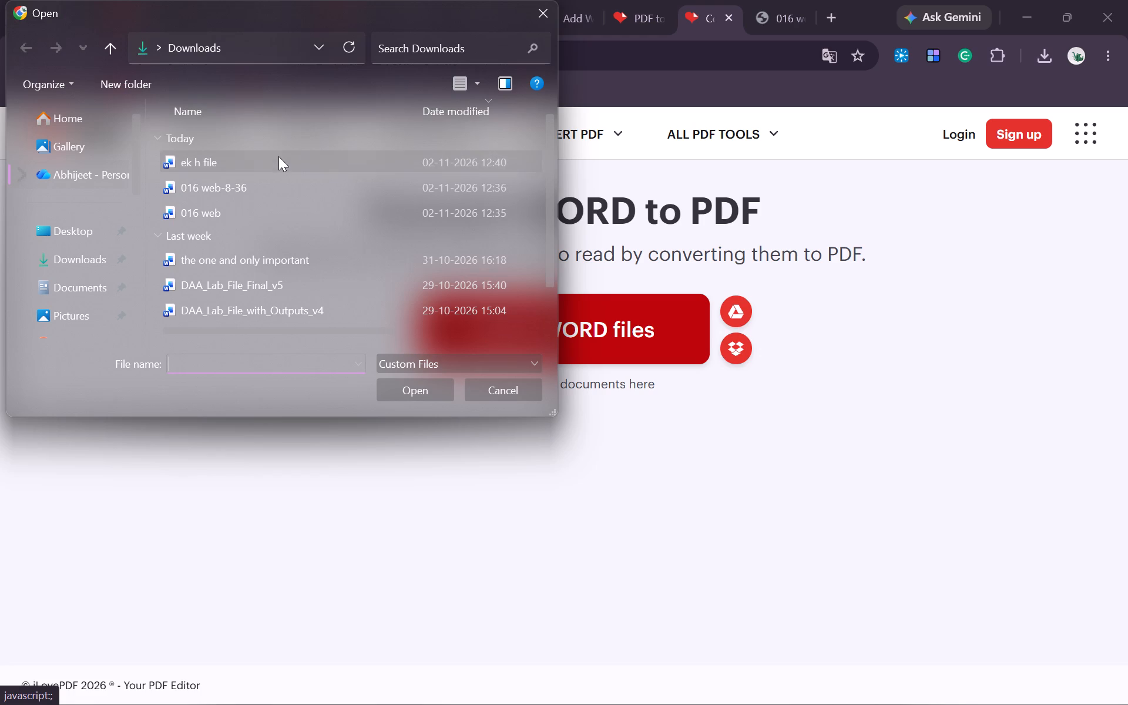
{"action": "left_click", "coordinate": [278, 156]}
{"action": "left_click", "coordinate": [418, 390]}
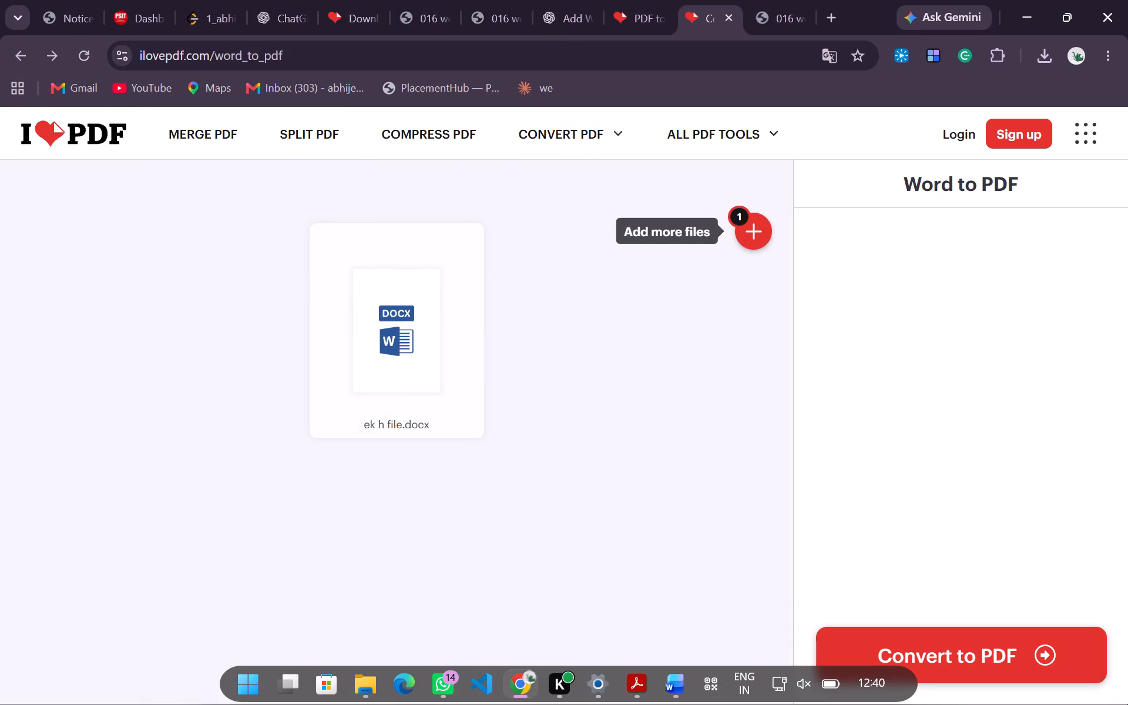
Convert ek h file.docx to PDF and download the converted file.
{"action": "left_click", "coordinate": [1008, 647]}
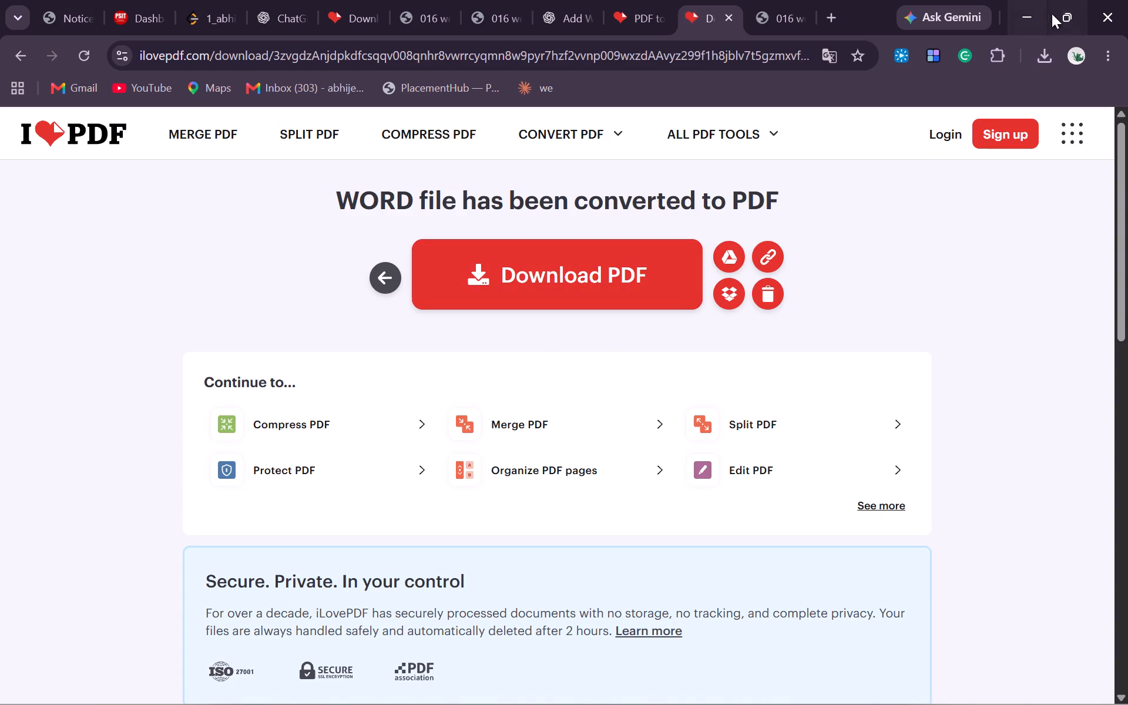
{"action": "left_click", "coordinate": [1035, 51]}
{"action": "left_click", "coordinate": [538, 262]}
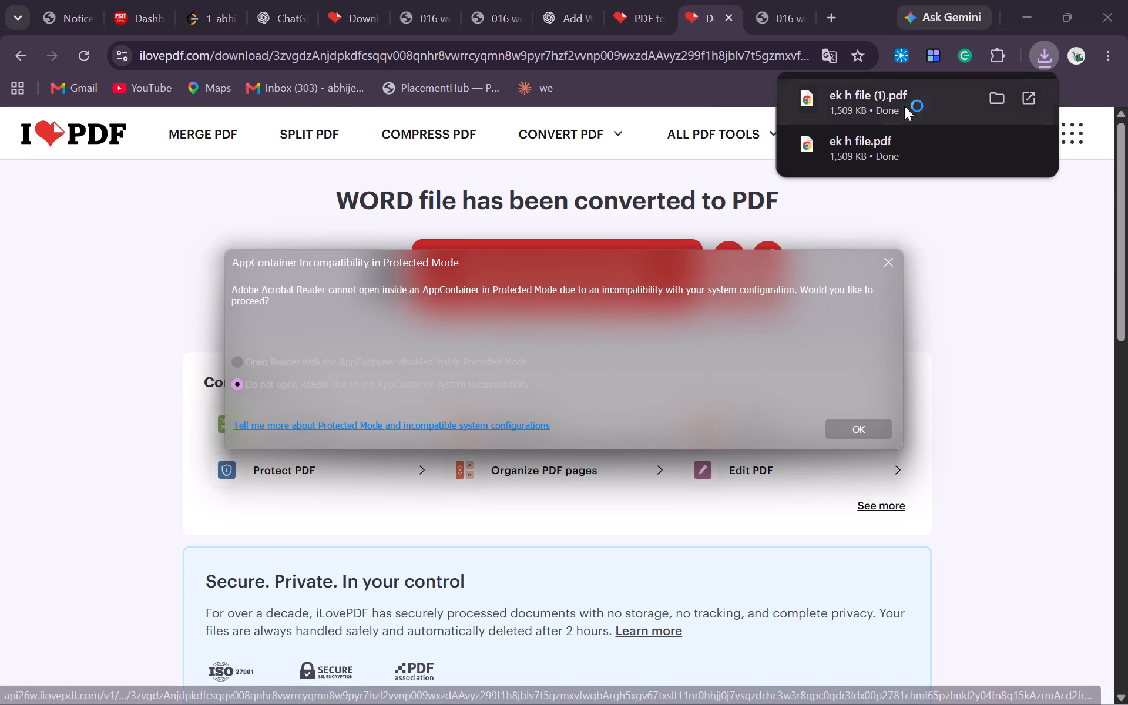
Open the downloaded ek h file (1).pdf in Chrome and look through its pages to check the background and watermark.
{"action": "double_click", "coordinate": [917, 93]}
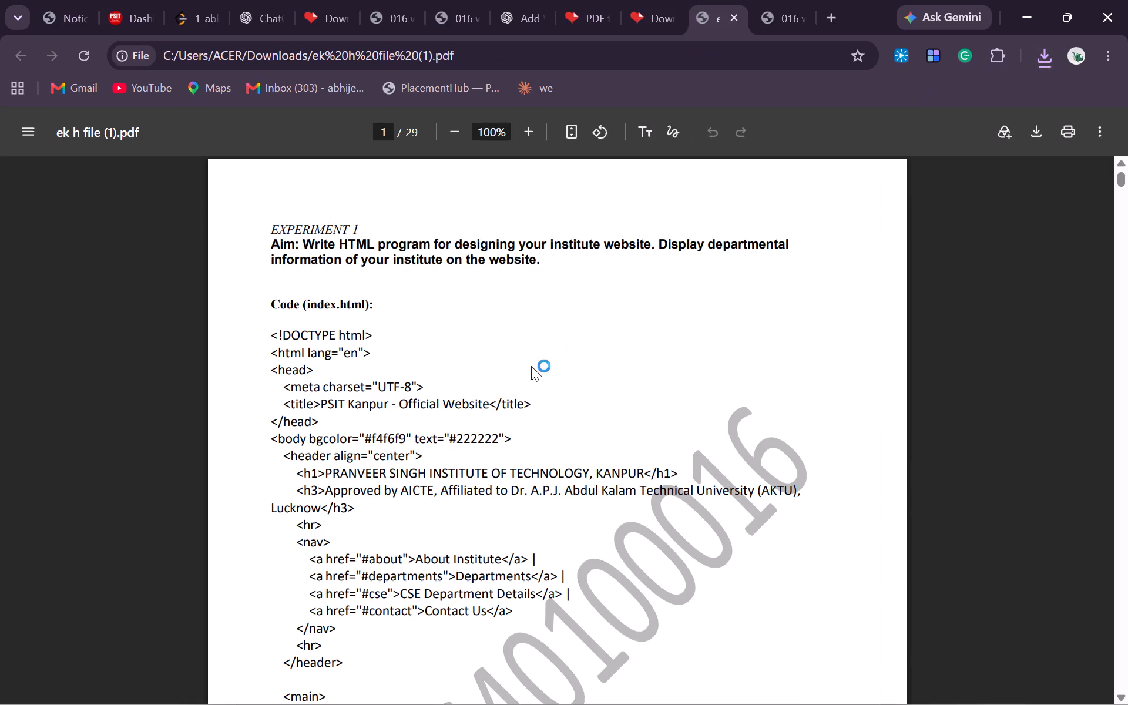
{"action": "scroll", "coordinate": [531, 366], "scroll_direction": "down", "scroll_amount": 17}
{"action": "scroll", "coordinate": [531, 366], "scroll_direction": "down", "scroll_amount": 5}
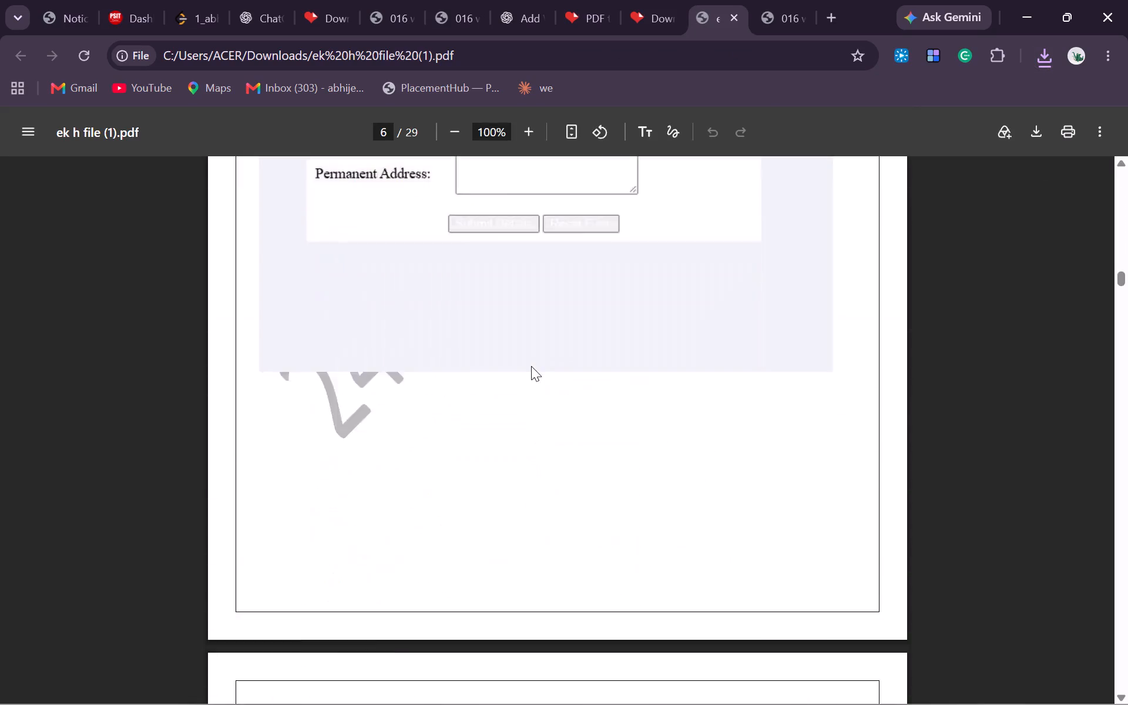
{"action": "scroll", "coordinate": [531, 366], "scroll_direction": "down", "scroll_amount": 20}
{"action": "scroll", "coordinate": [531, 366], "scroll_direction": "down", "scroll_amount": 12}
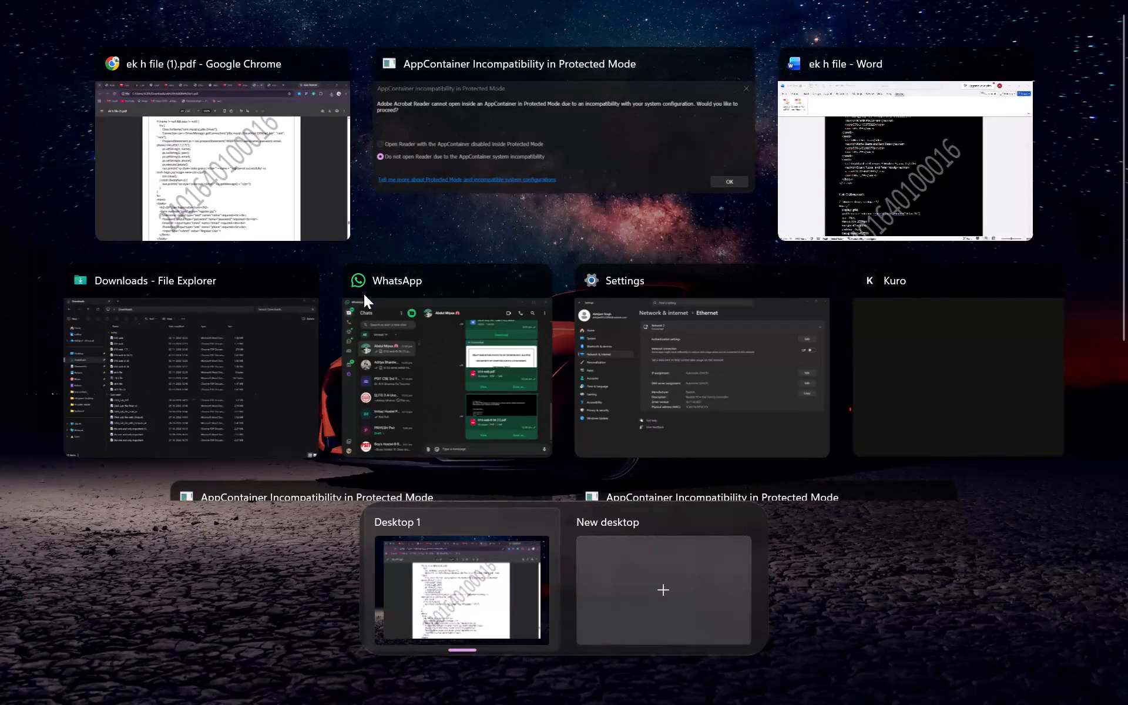
{"action": "left_click", "coordinate": [120, 165]}
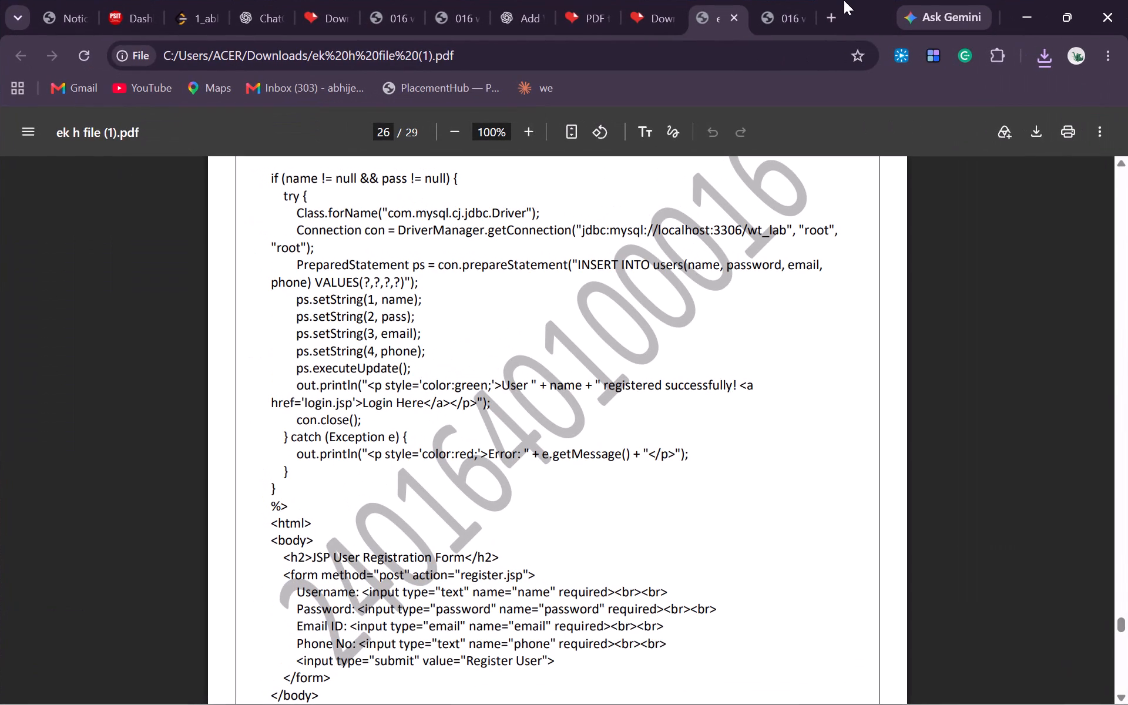
Search the web for "merge pdf" in a new browser tab and open iLovePDF's Merge PDF tool.
{"action": "left_click", "coordinate": [840, 14]}
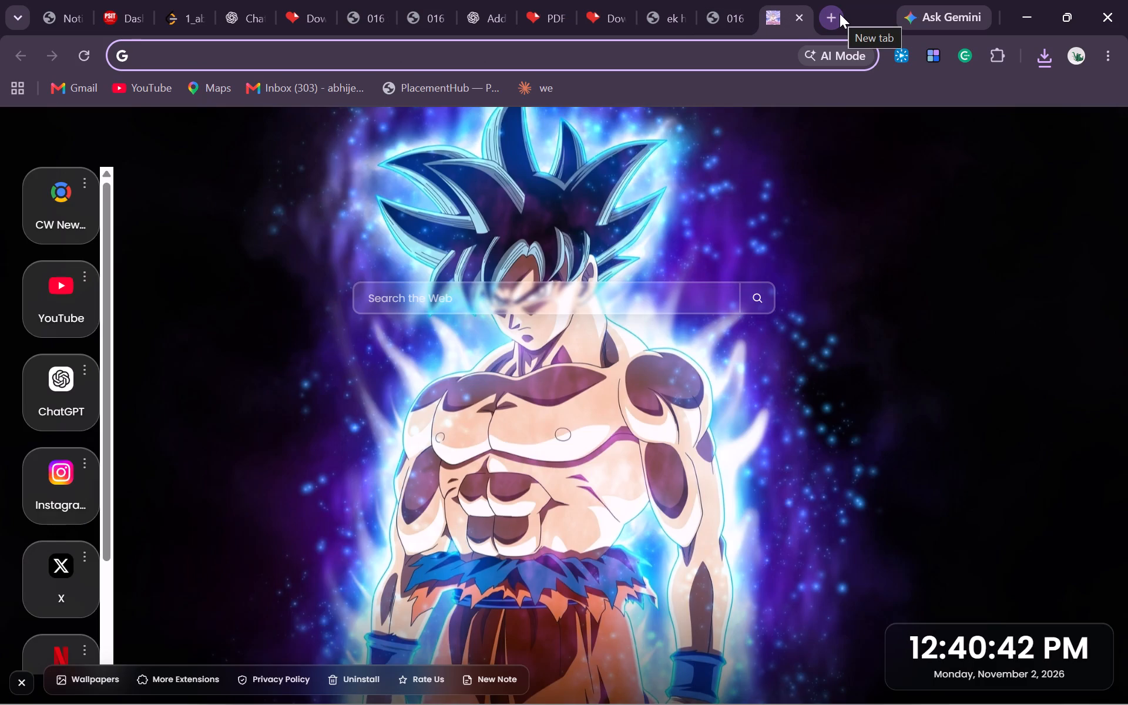
{"action": "type", "text": "merge"}
{"action": "key", "text": "space"}
{"action": "type", "text": "dpf"}
{"action": "key", "text": "Return"}
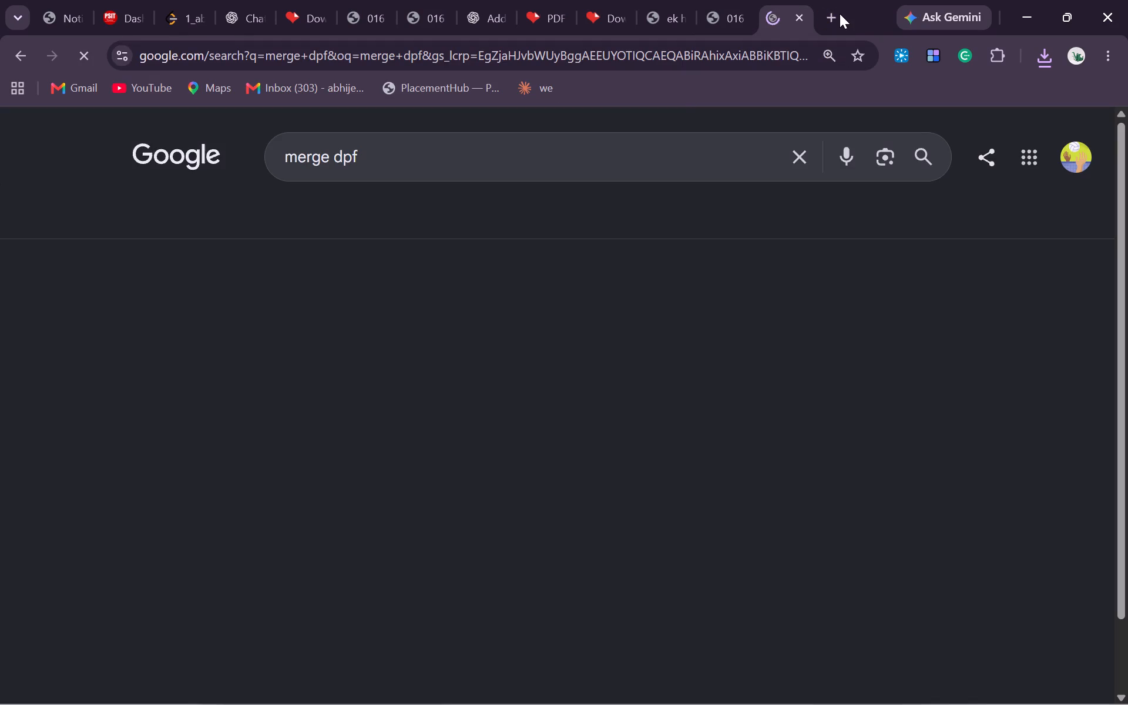
{"action": "left_click", "coordinate": [512, 170]}
{"action": "key", "text": "BackSpace"}
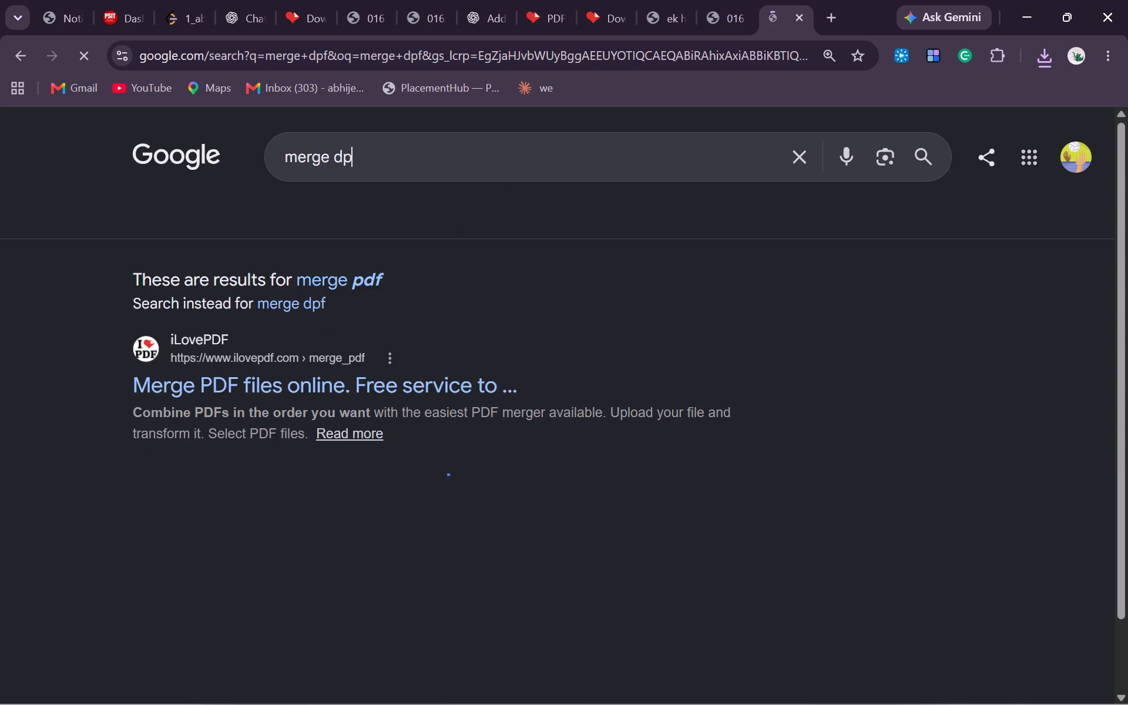
{"action": "key", "text": "BackSpace"}
{"action": "key", "text": "BackSpace"}
{"action": "type", "text": "pdf"}
{"action": "key", "text": "Return"}
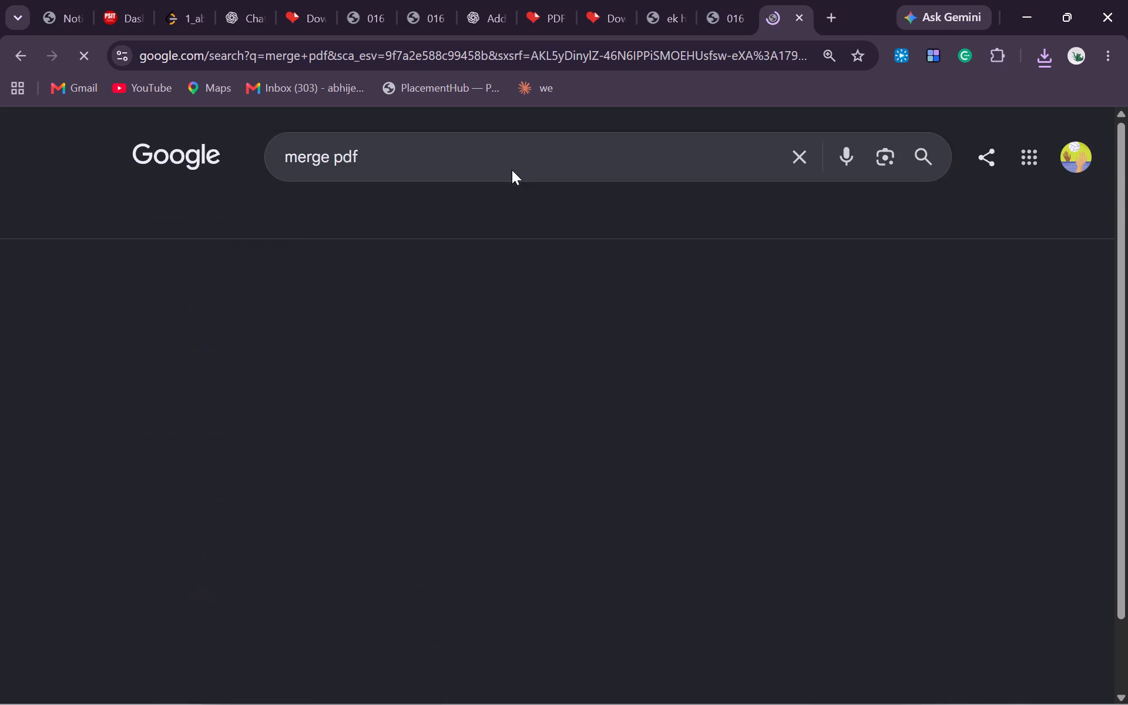
{"action": "left_click", "coordinate": [221, 332]}
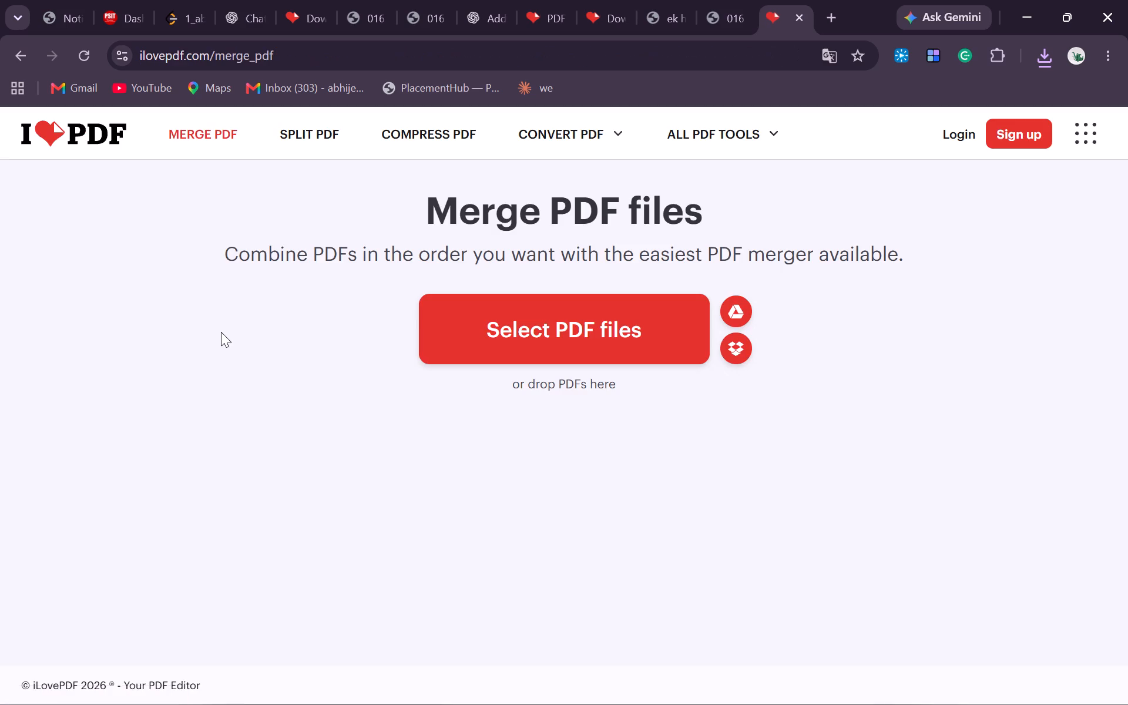
Add 016 web-1-7.pdf and, after it, ek h file (1).pdf from Downloads as the files to merge.
{"action": "left_click", "coordinate": [576, 317]}
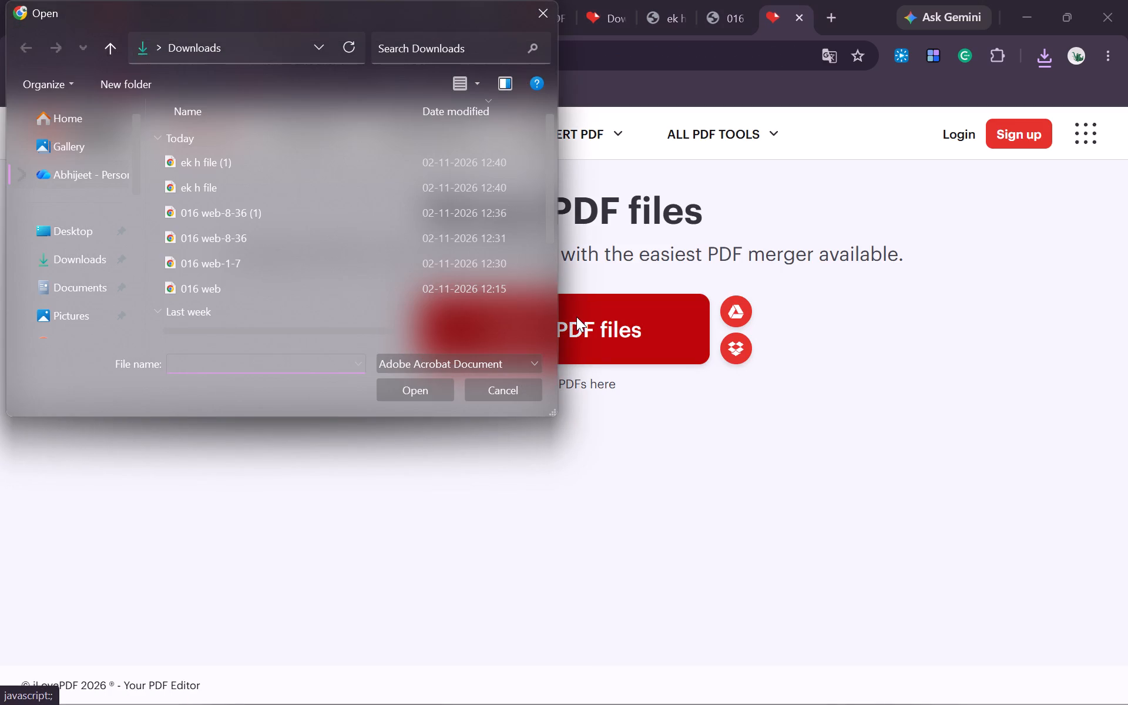
{"action": "left_click", "coordinate": [279, 150]}
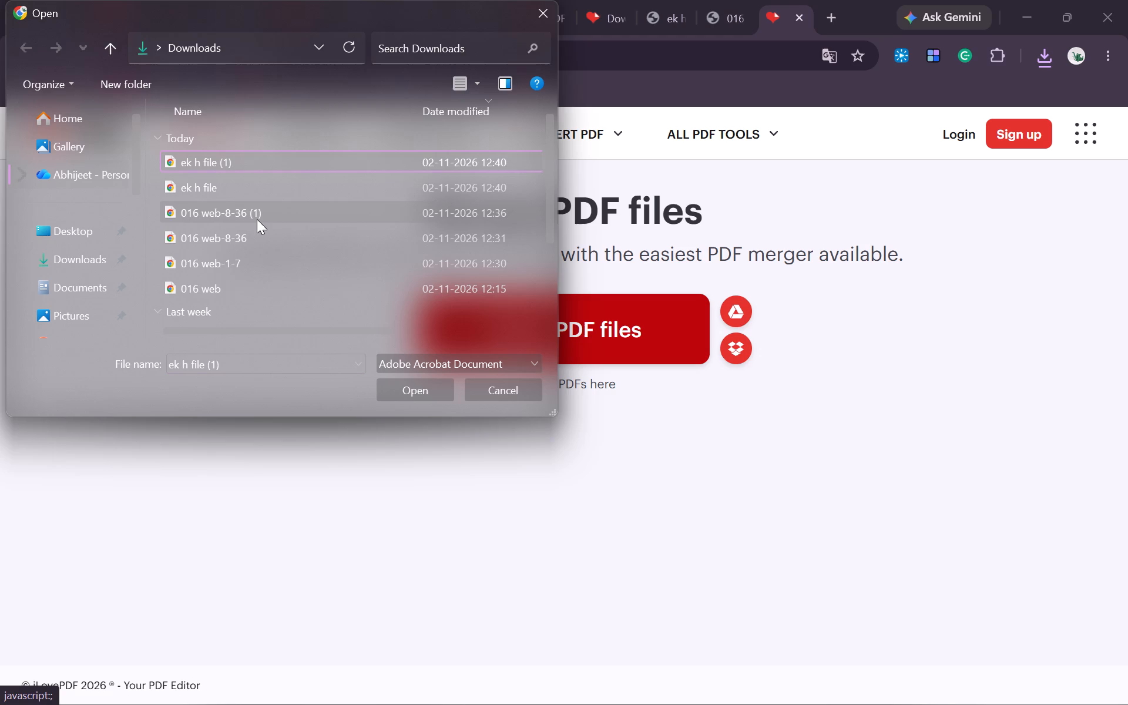
{"action": "scroll", "coordinate": [257, 219], "scroll_direction": "down", "scroll_amount": 1}
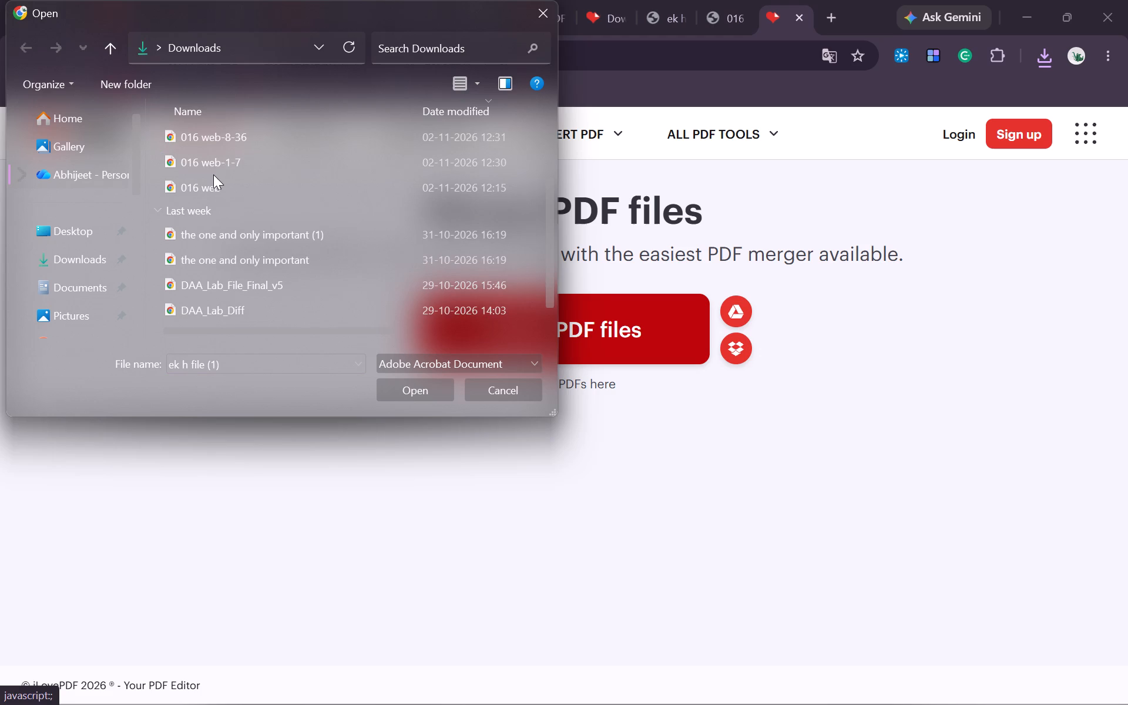
{"action": "left_click", "coordinate": [224, 170]}
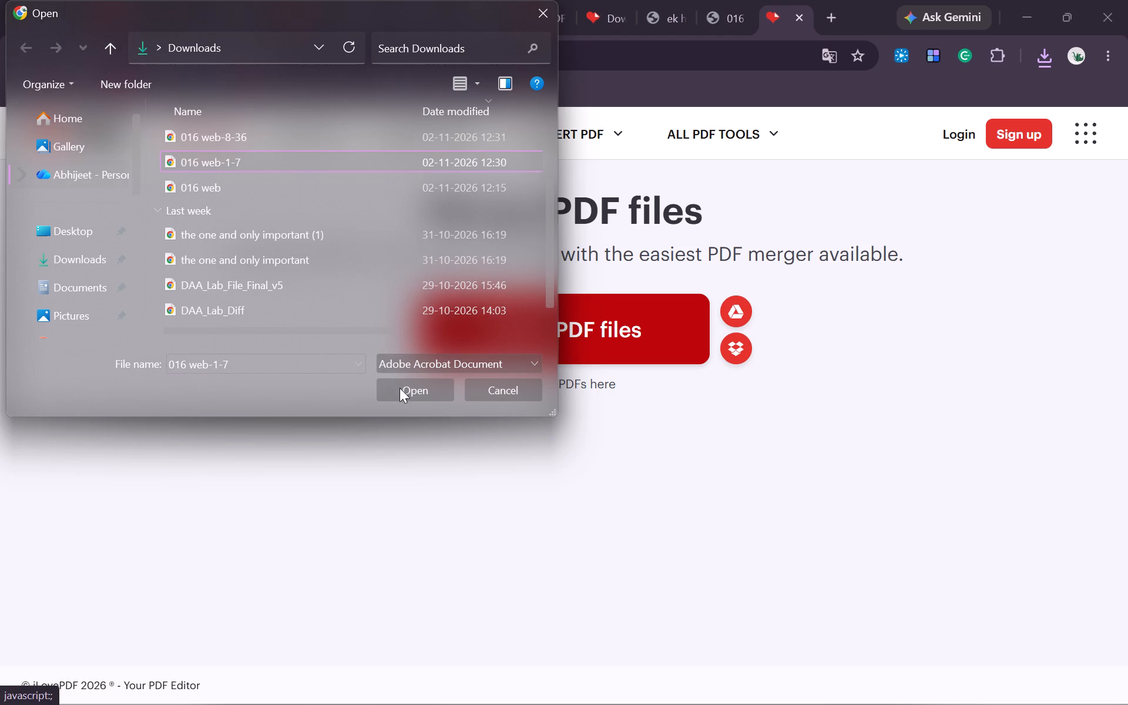
{"action": "left_click", "coordinate": [402, 396]}
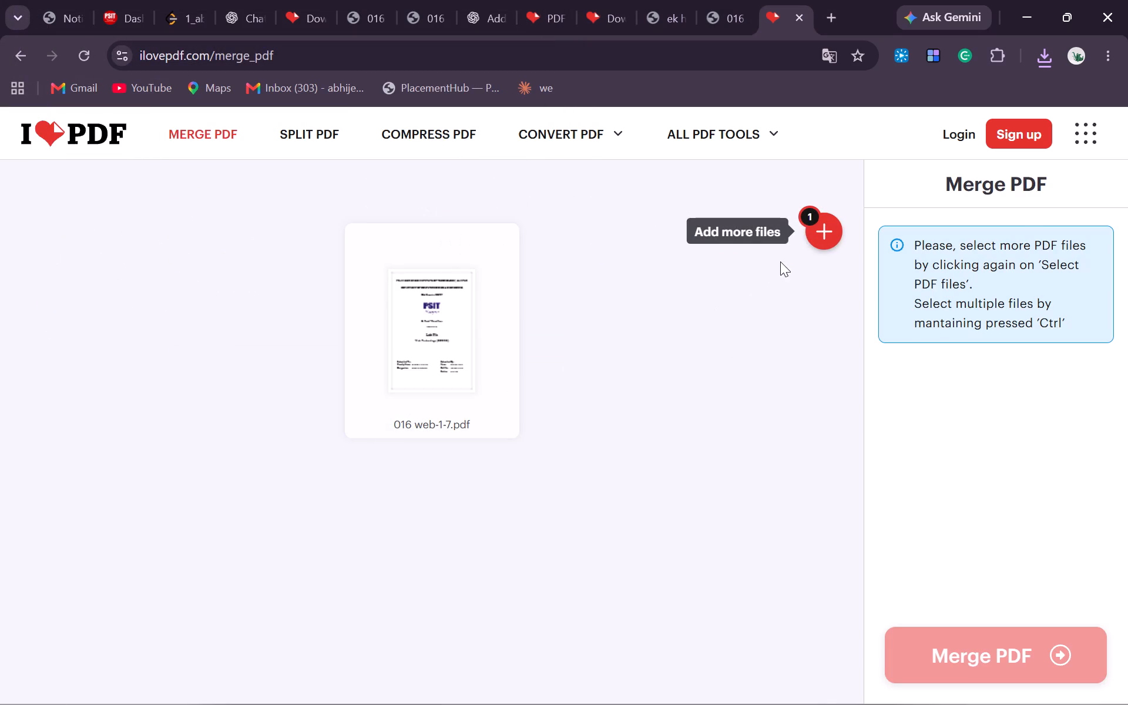
{"action": "left_click", "coordinate": [832, 240]}
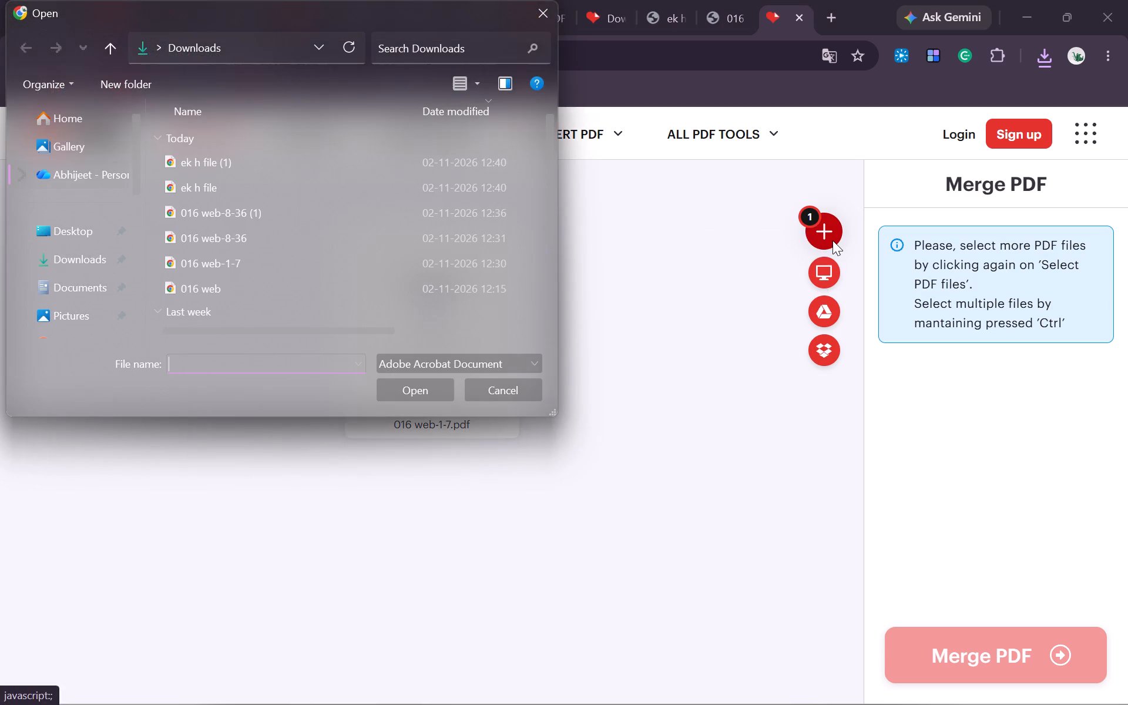
{"action": "left_click", "coordinate": [220, 162]}
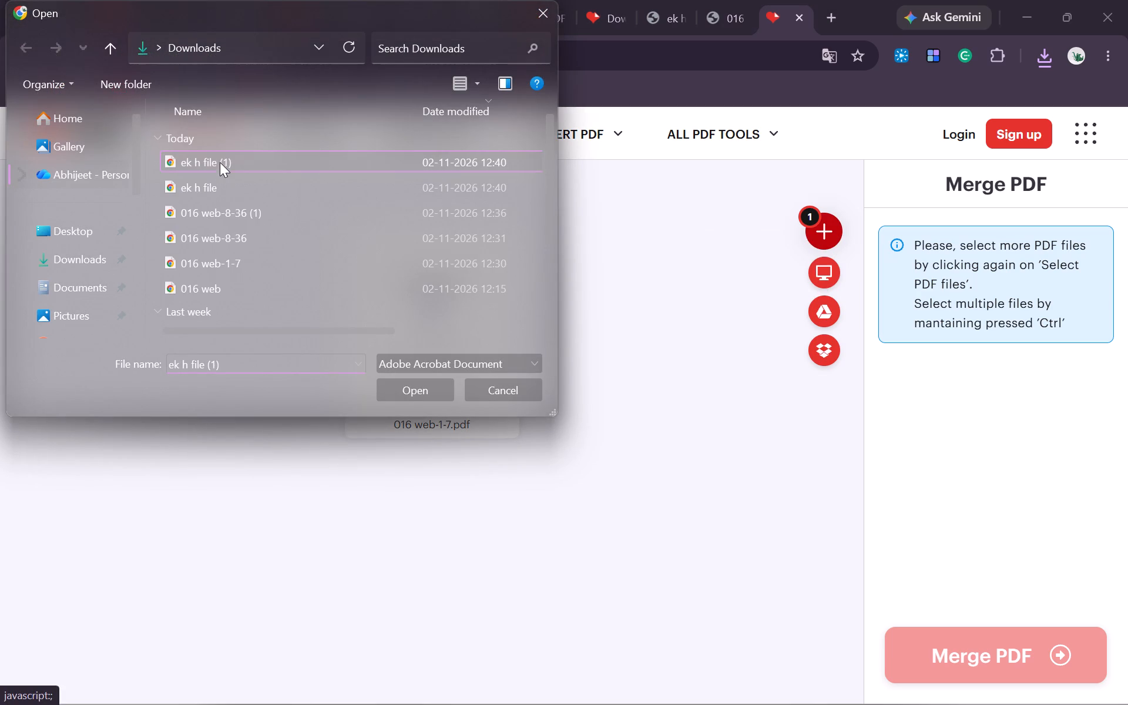
{"action": "left_click", "coordinate": [388, 390]}
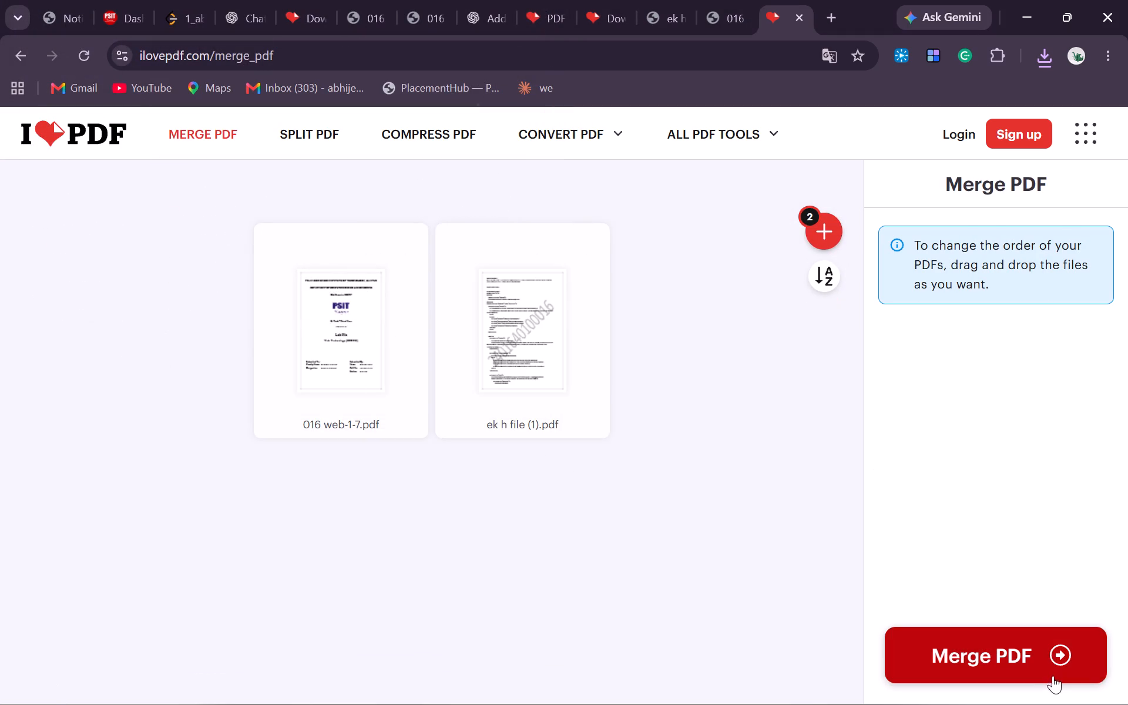
Merge the two PDFs, download the merged file, and dismiss the Acrobat Reader prompt without opening Reader.
{"action": "left_click", "coordinate": [1046, 656]}
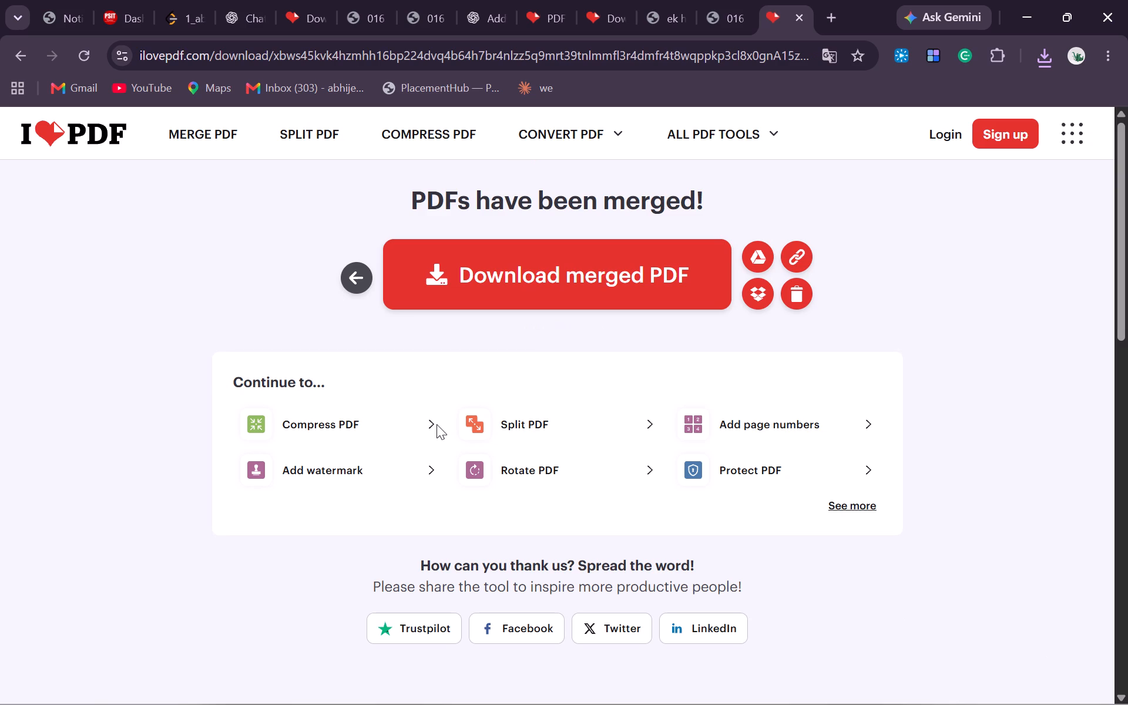
{"action": "left_click", "coordinate": [510, 306]}
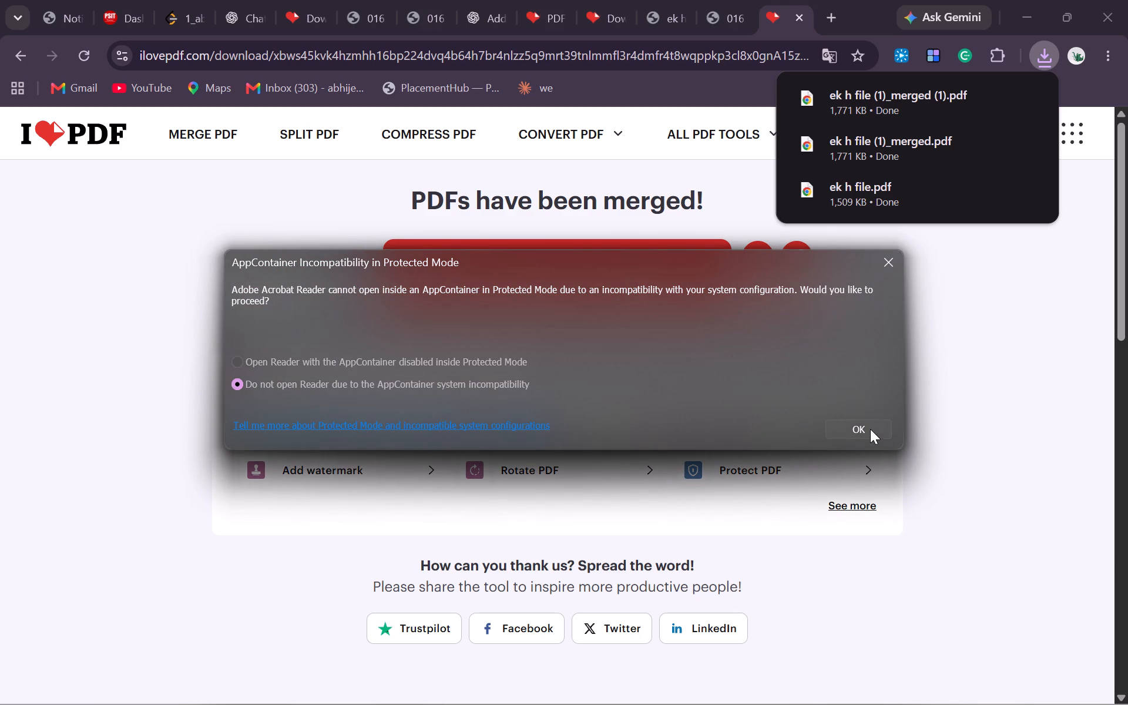
{"action": "left_click", "coordinate": [870, 429]}
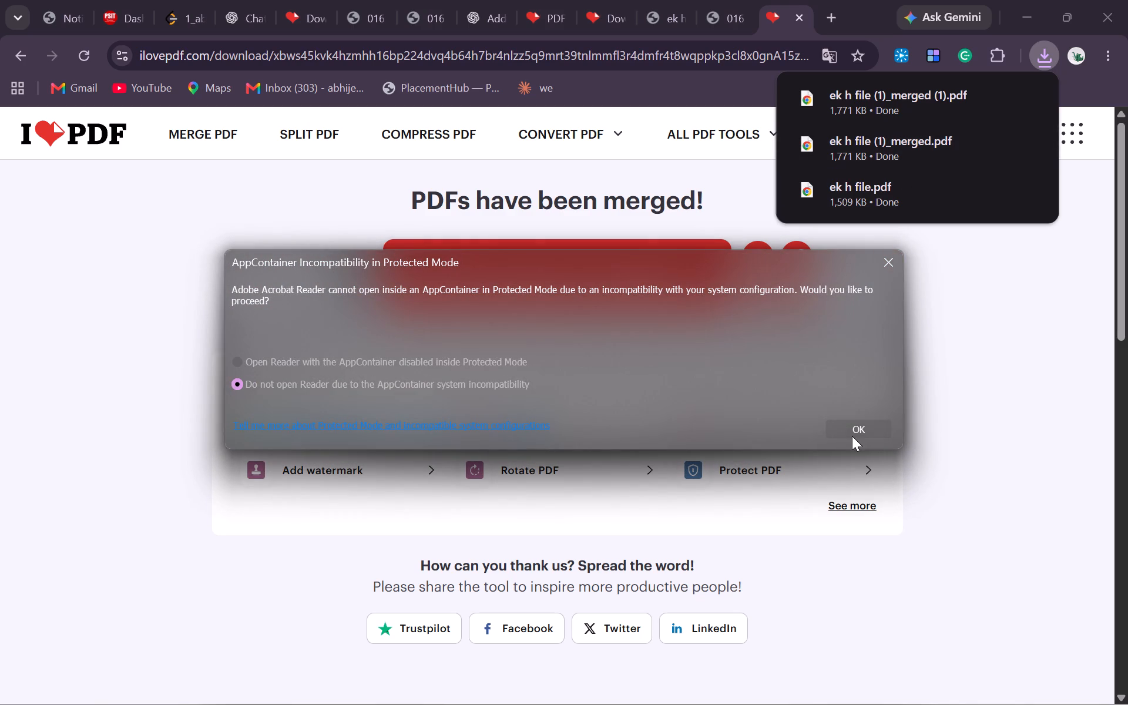
Dismiss the Acrobat Reader prompt, open the downloaded ek h file (1)_merged (1).pdf, and check its page order and watermark.
{"action": "left_click", "coordinate": [852, 436]}
{"action": "left_click", "coordinate": [852, 431]}
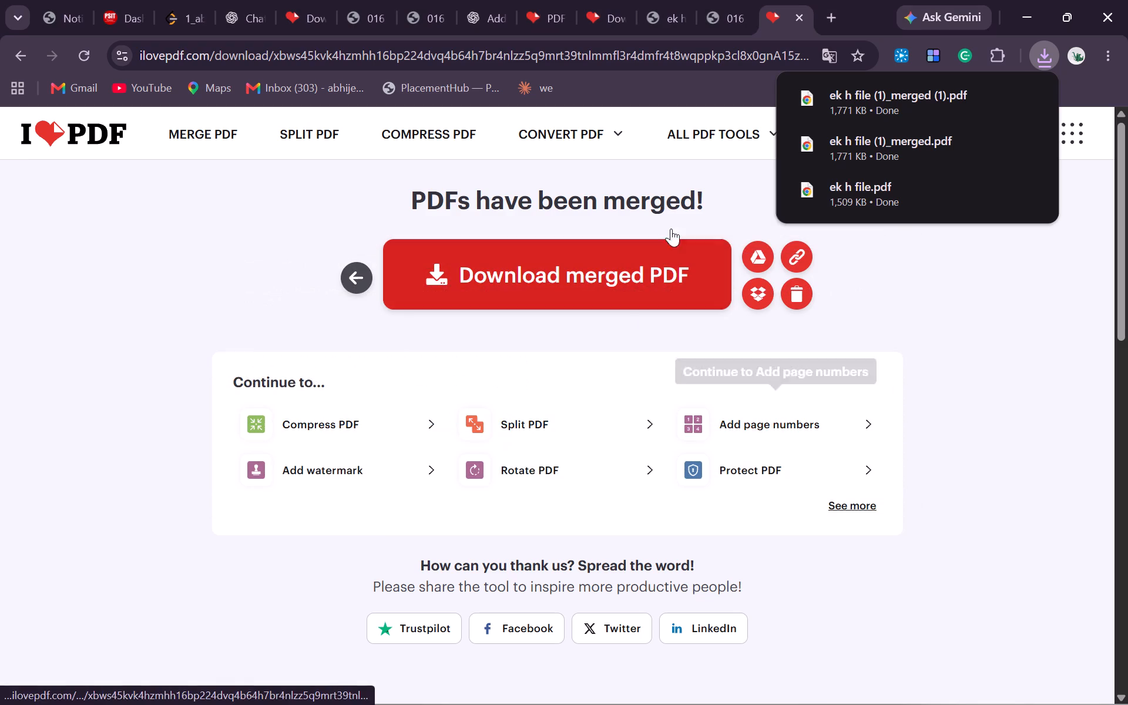
{"action": "double_click", "coordinate": [922, 101]}
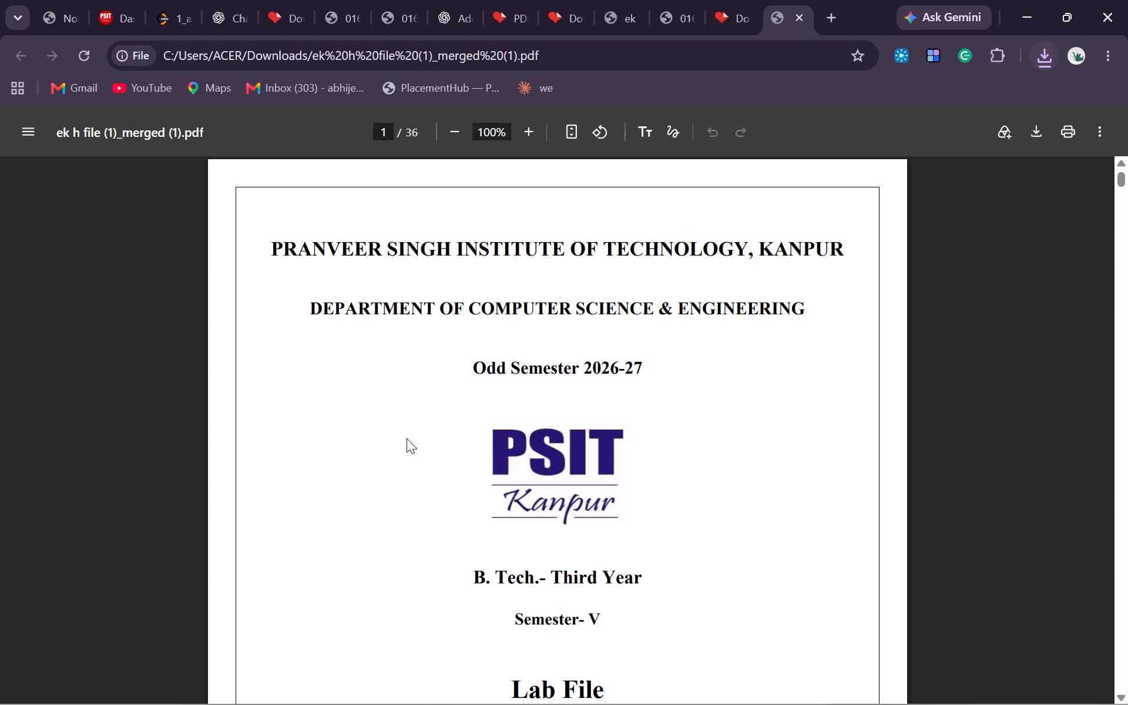
{"action": "scroll", "coordinate": [405, 439], "scroll_direction": "down", "scroll_amount": 13}
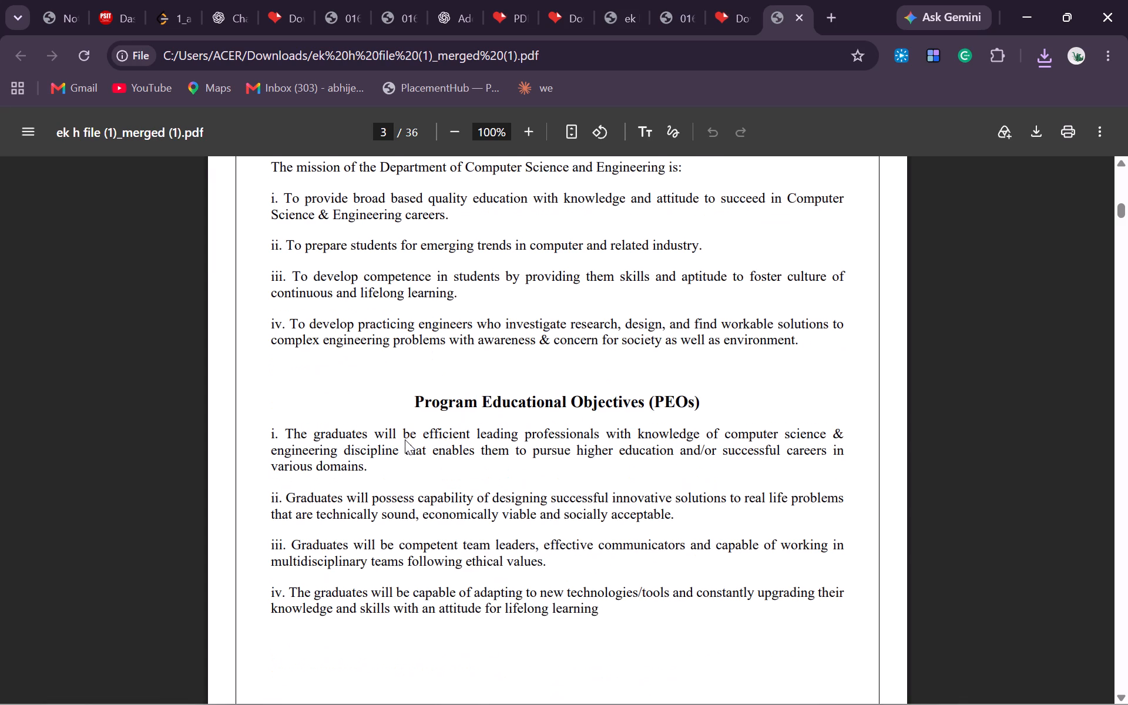
{"action": "scroll", "coordinate": [405, 439], "scroll_direction": "down", "scroll_amount": 16}
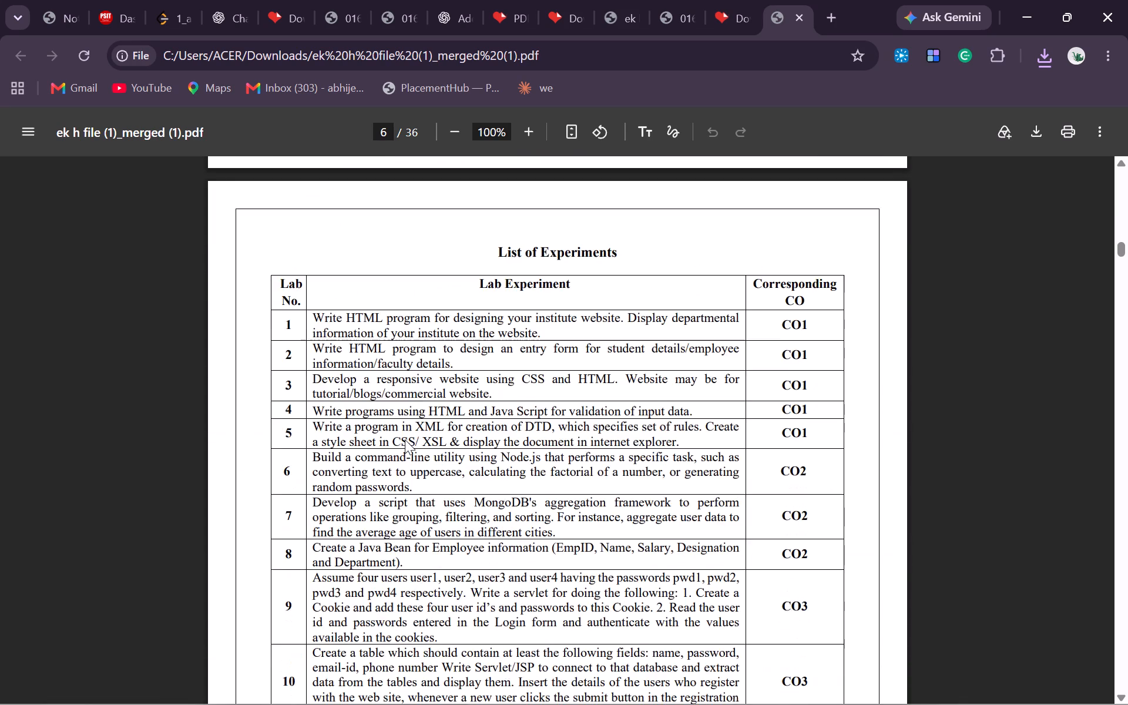
{"action": "scroll", "coordinate": [405, 439], "scroll_direction": "down", "scroll_amount": 10}
{"action": "scroll", "coordinate": [405, 439], "scroll_direction": "up", "scroll_amount": 1}
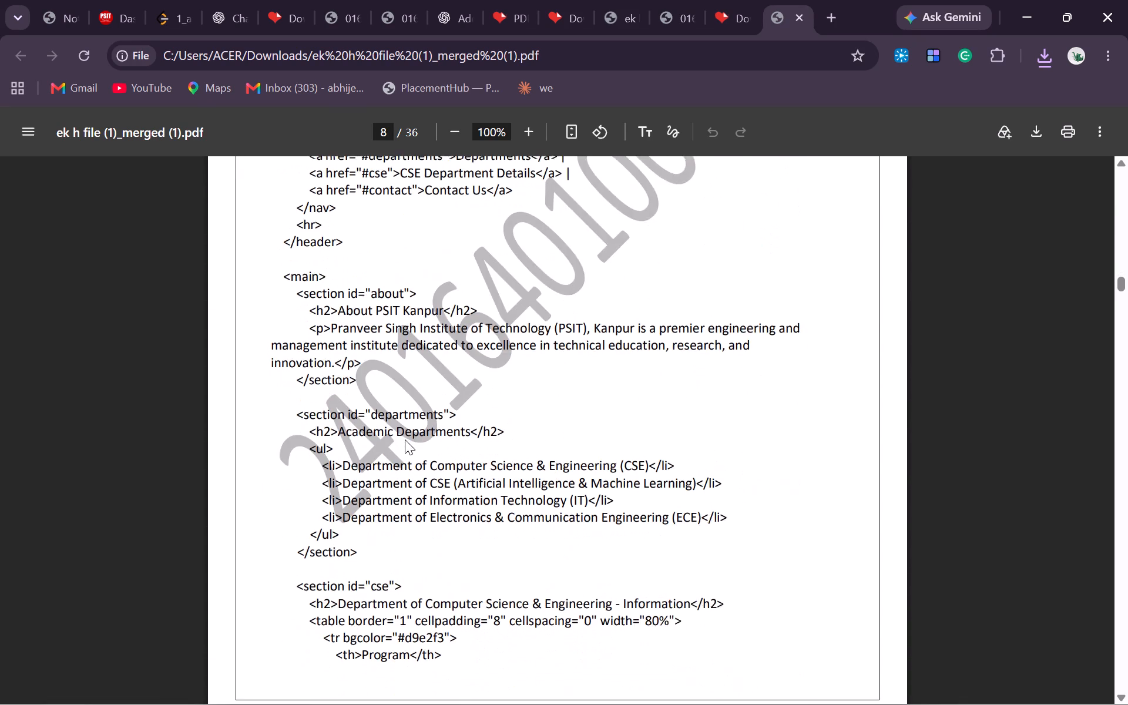
{"action": "scroll", "coordinate": [405, 439], "scroll_direction": "up", "scroll_amount": 1}
{"action": "scroll", "coordinate": [405, 439], "scroll_direction": "down", "scroll_amount": 20}
{"action": "scroll", "coordinate": [405, 439], "scroll_direction": "down", "scroll_amount": 4}
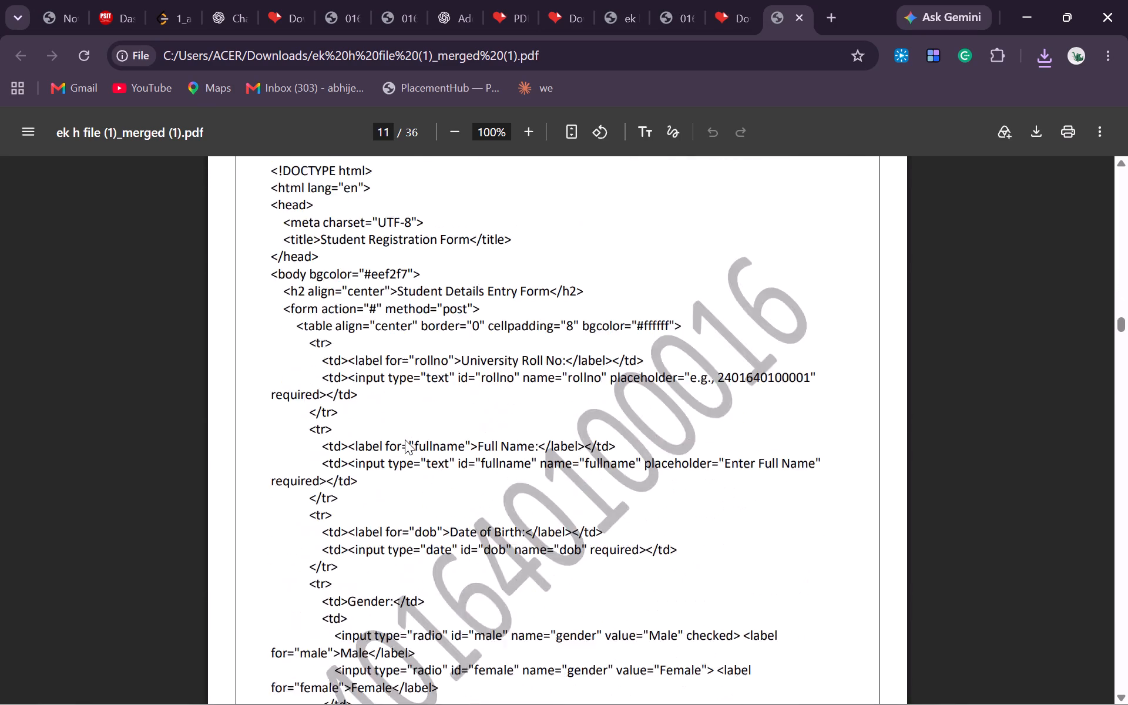
{"action": "scroll", "coordinate": [405, 439], "scroll_direction": "down", "scroll_amount": 5}
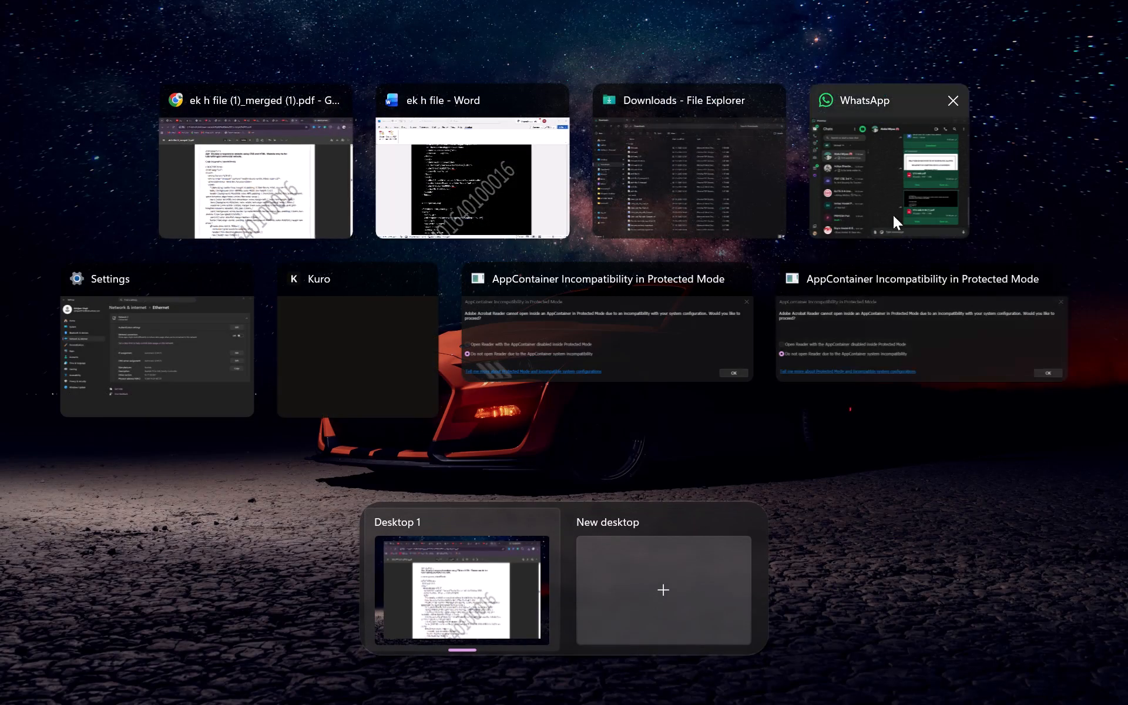
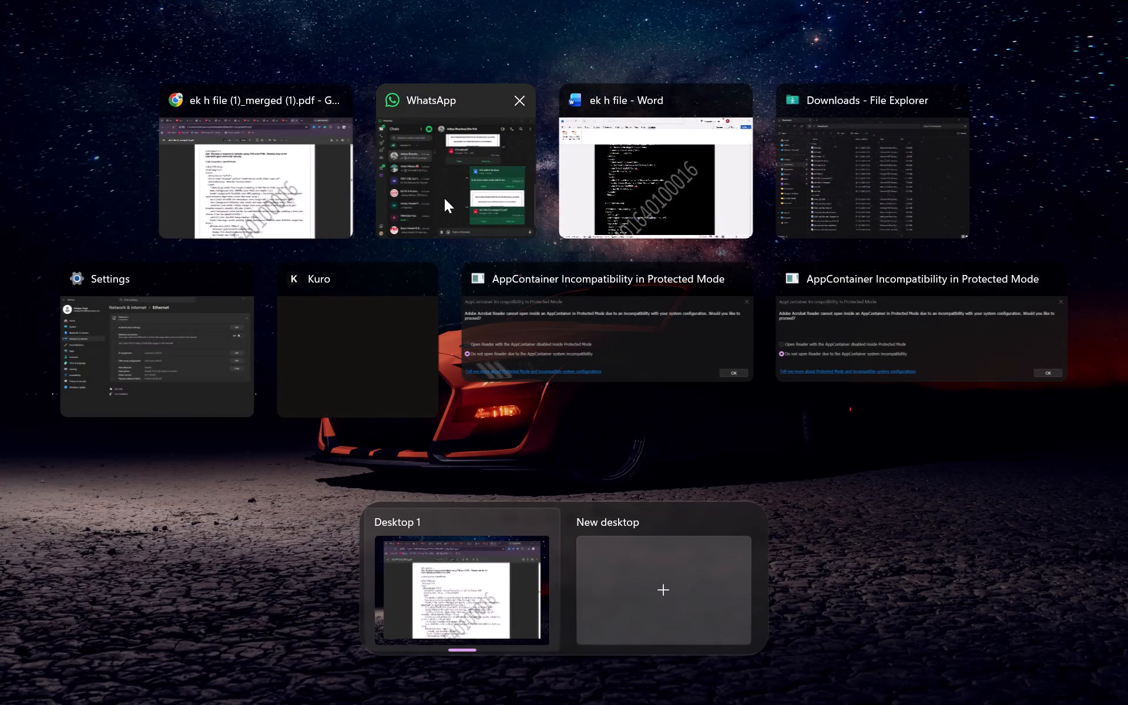
Switch to the ek h file document in Word.
{"action": "left_click", "coordinate": [647, 194]}
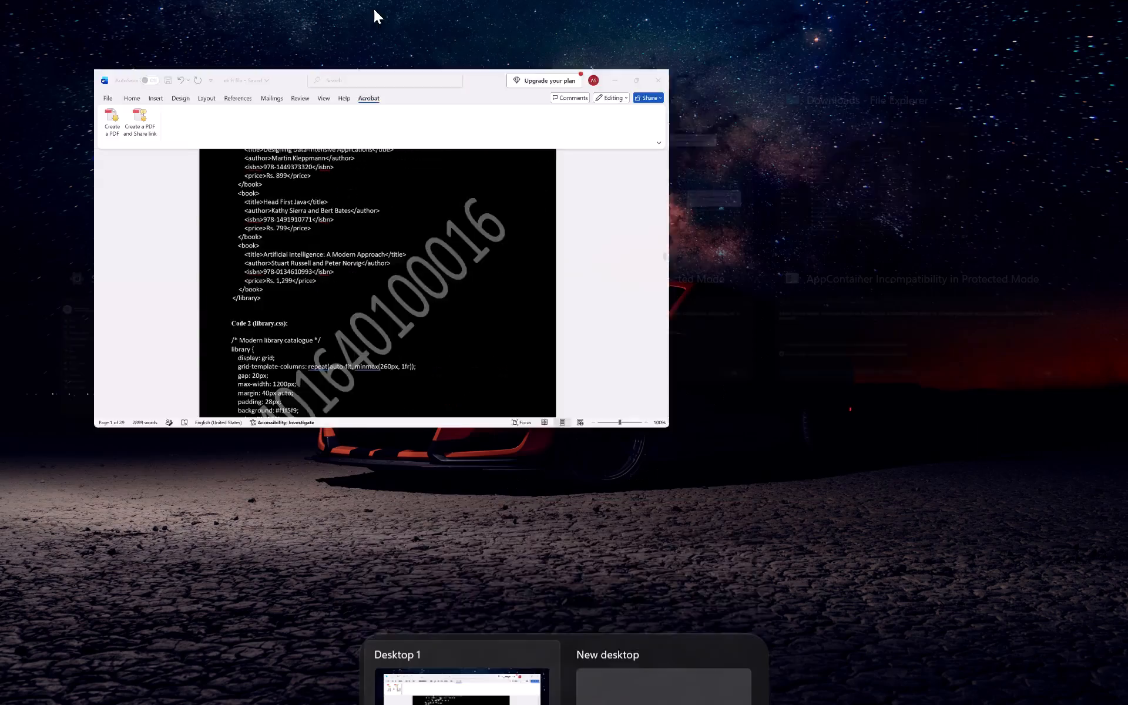
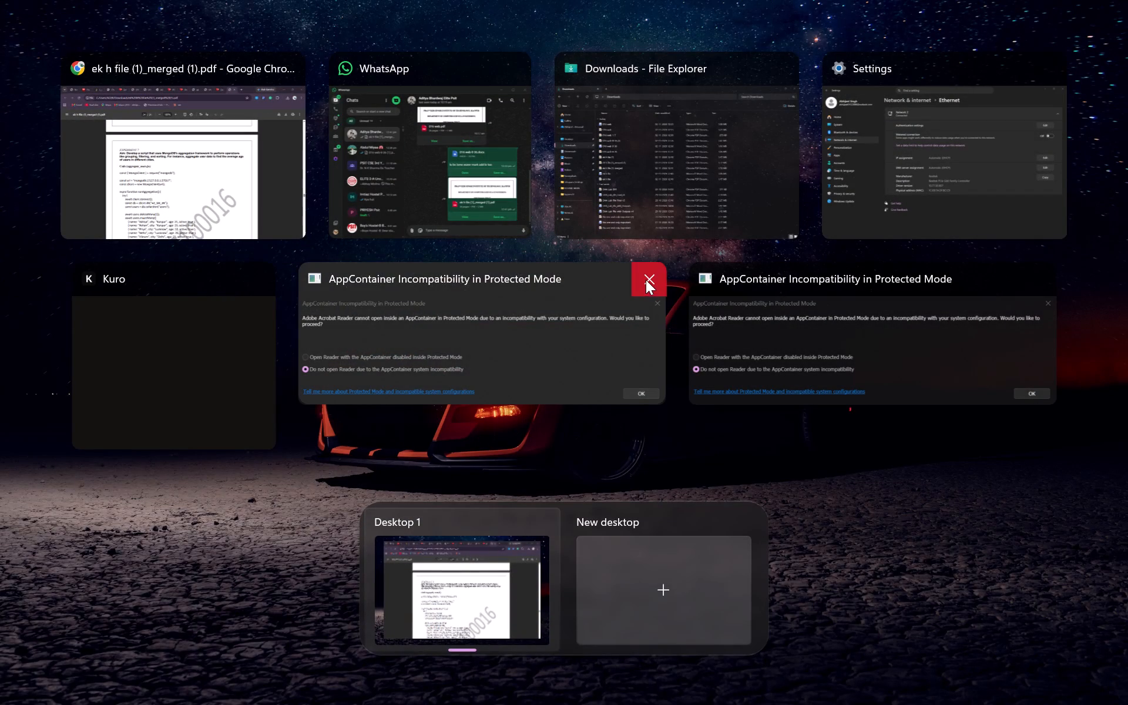
Close the two leftover AppContainer Incompatibility in Protected Mode windows of Adobe Acrobat Reader.
{"action": "left_click", "coordinate": [646, 280]}
{"action": "left_click", "coordinate": [843, 276]}
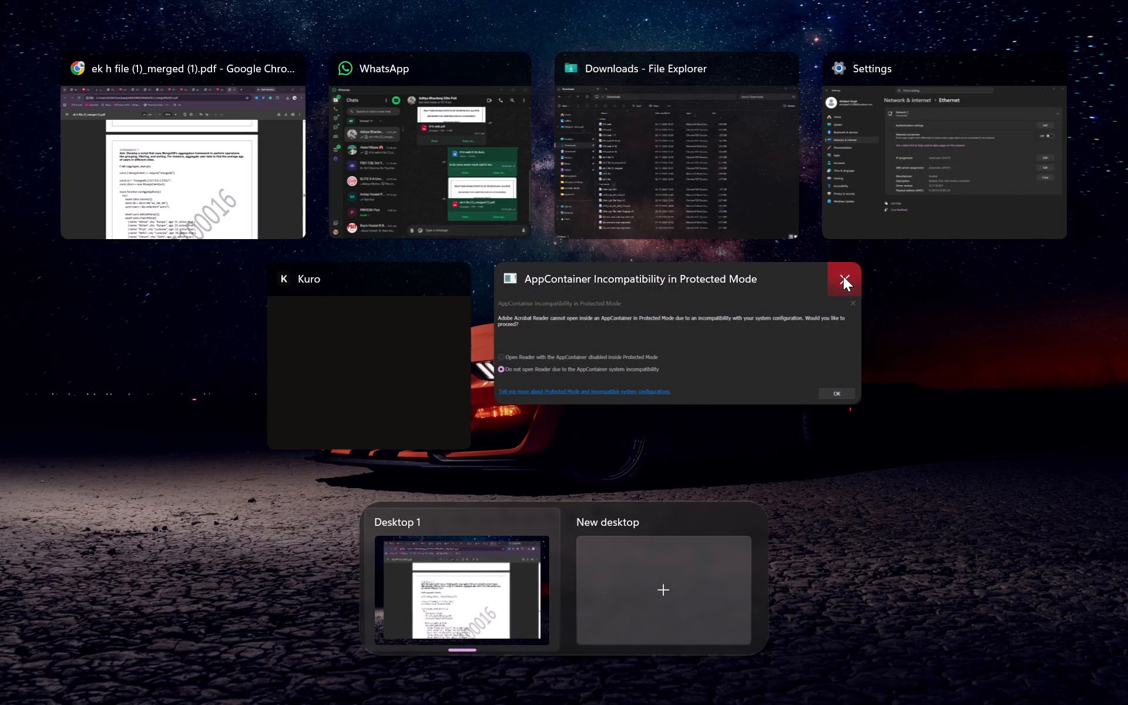